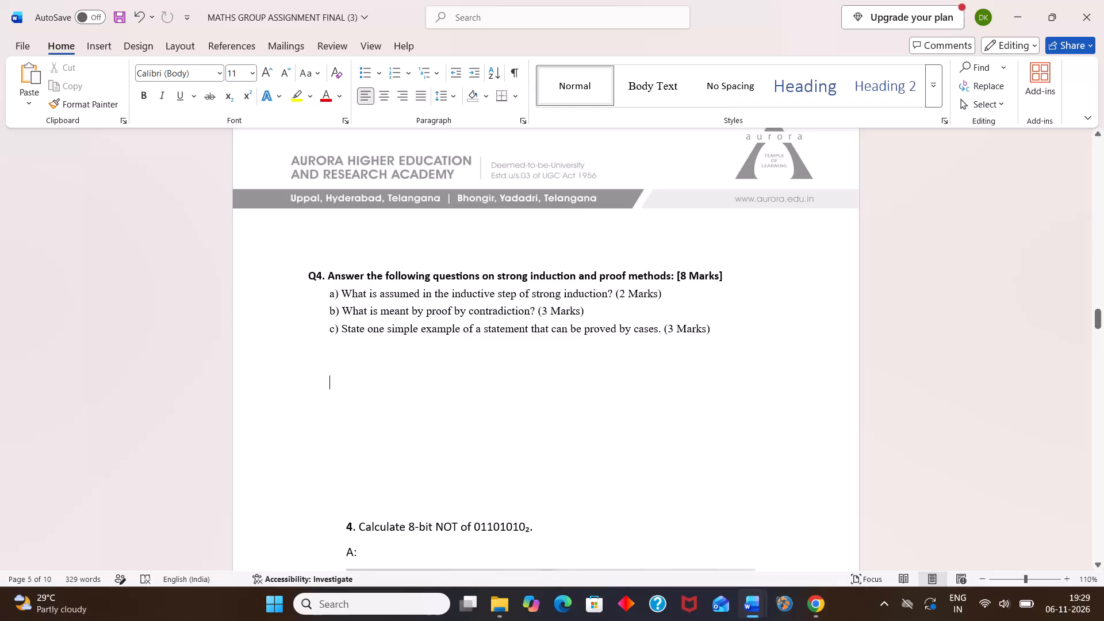
# Paste the copied content on the blank line directly below part c) of question Q4.
pyautogui.moveTo(330, 330); pyautogui.dragTo(323, 351)
pyautogui.click(323, 351)
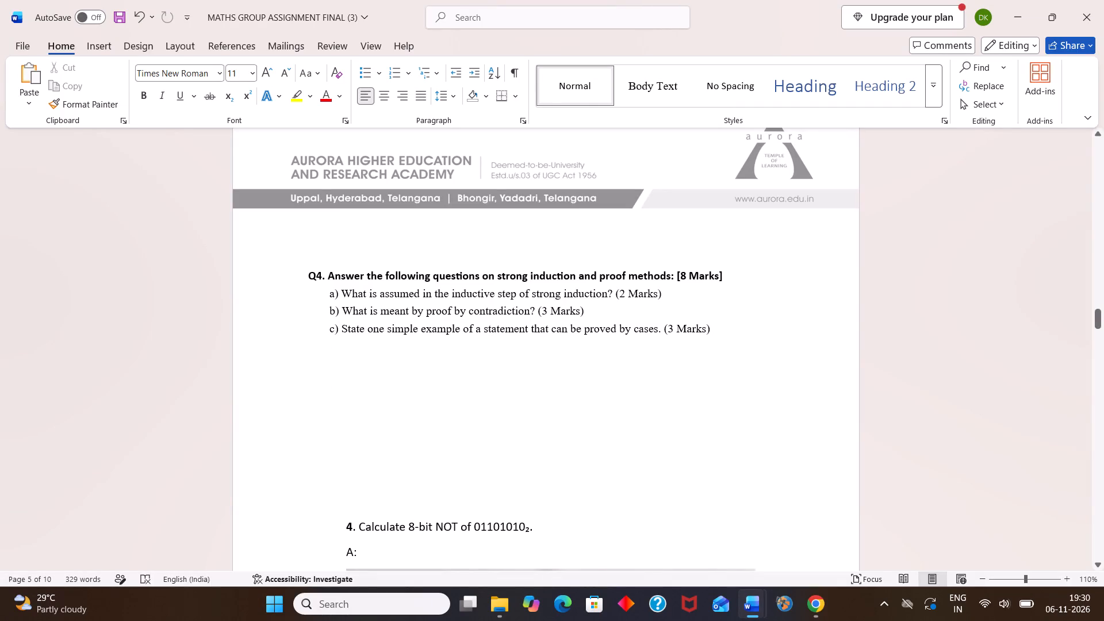
pyautogui.press('BackSpace')
pyautogui.hotkey('ctrl', 'v')
pyautogui.press('BackSpace')
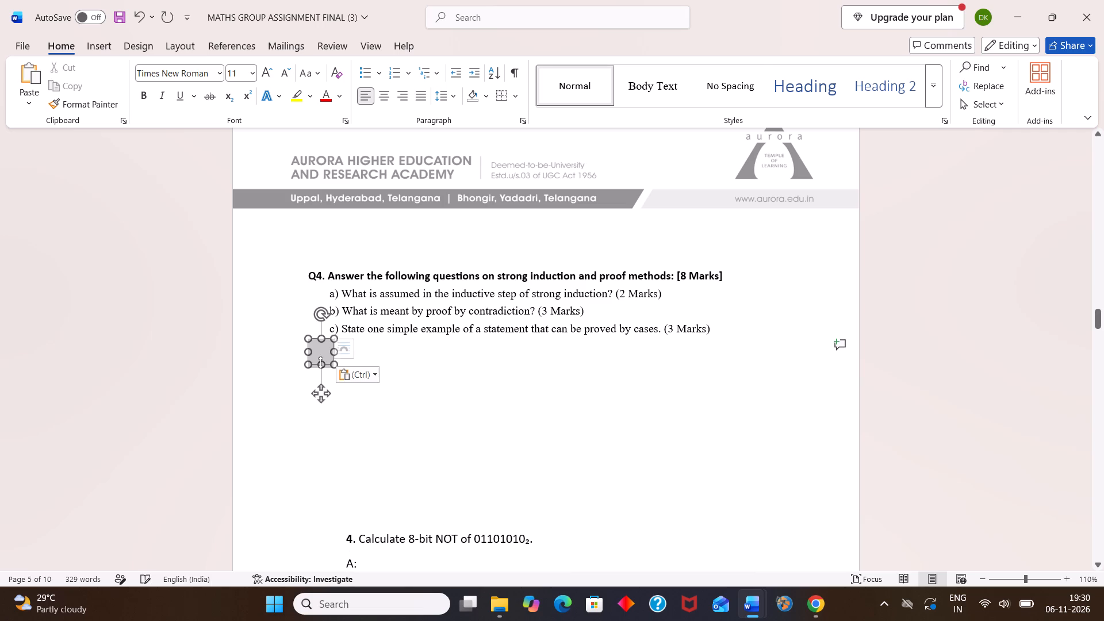
pyautogui.click(389, 420)
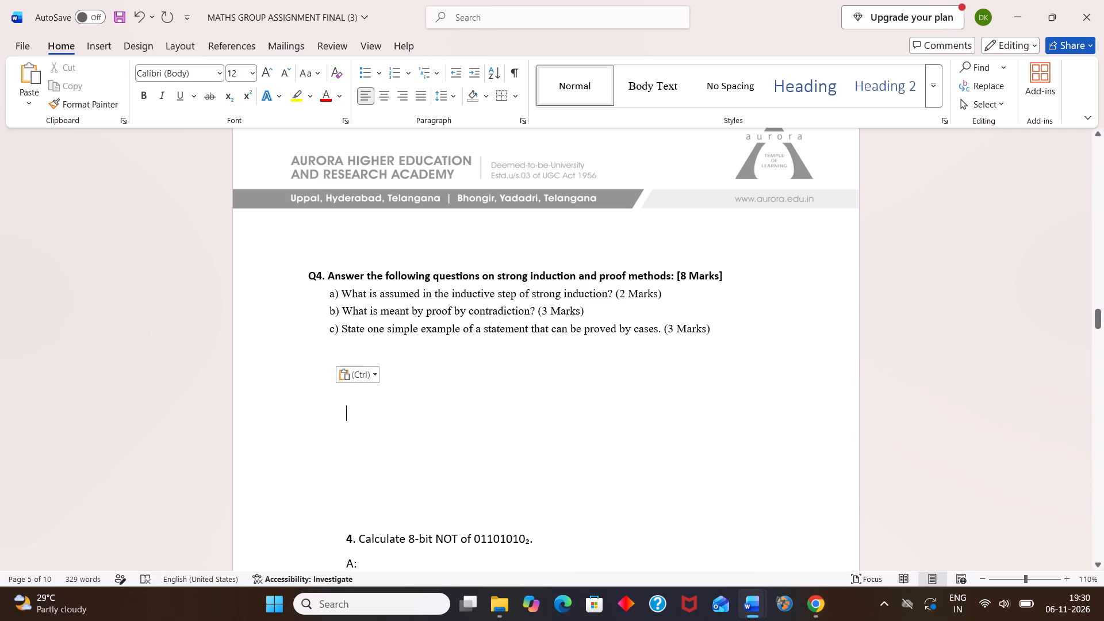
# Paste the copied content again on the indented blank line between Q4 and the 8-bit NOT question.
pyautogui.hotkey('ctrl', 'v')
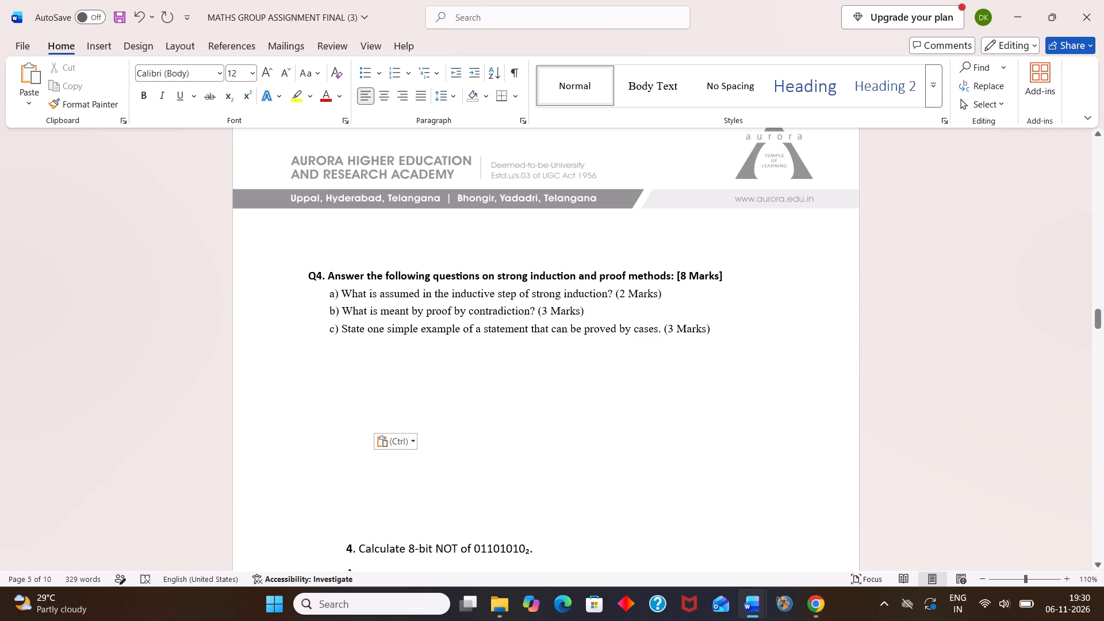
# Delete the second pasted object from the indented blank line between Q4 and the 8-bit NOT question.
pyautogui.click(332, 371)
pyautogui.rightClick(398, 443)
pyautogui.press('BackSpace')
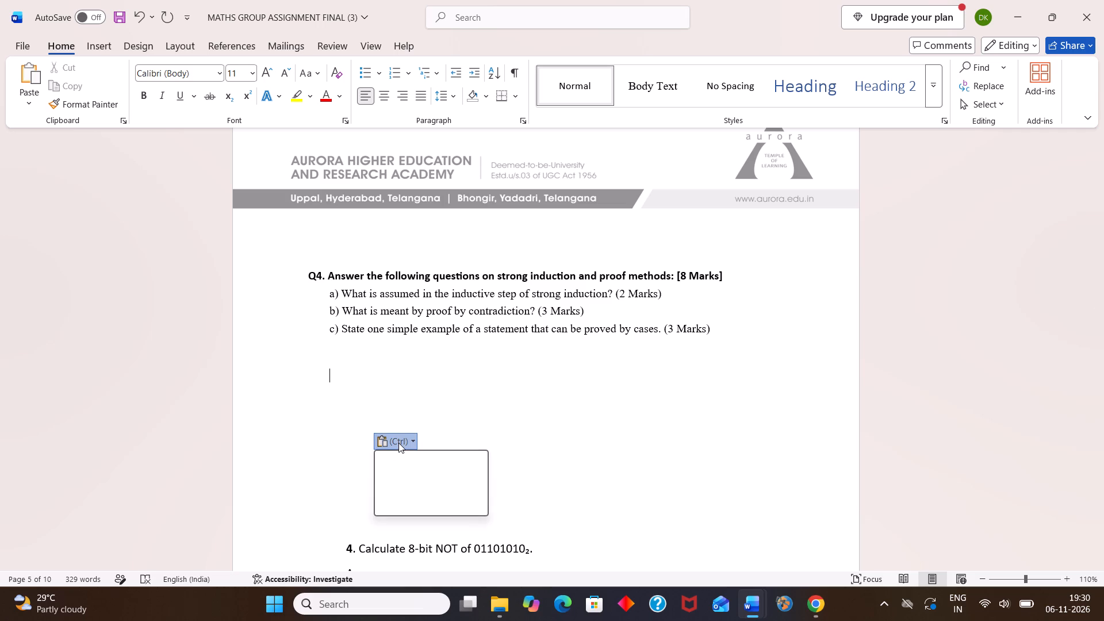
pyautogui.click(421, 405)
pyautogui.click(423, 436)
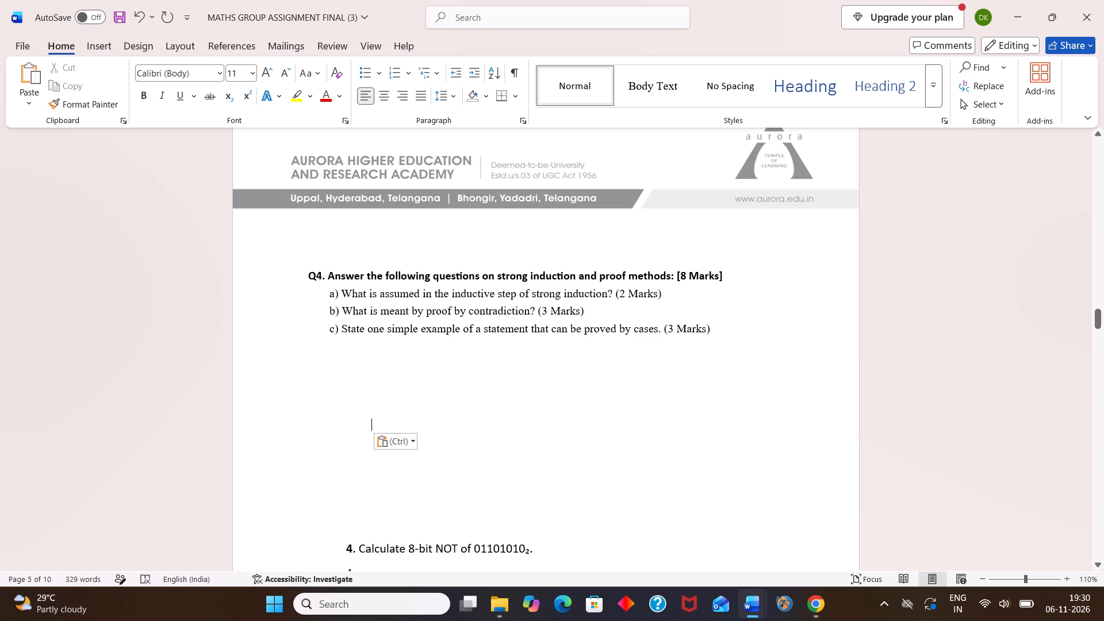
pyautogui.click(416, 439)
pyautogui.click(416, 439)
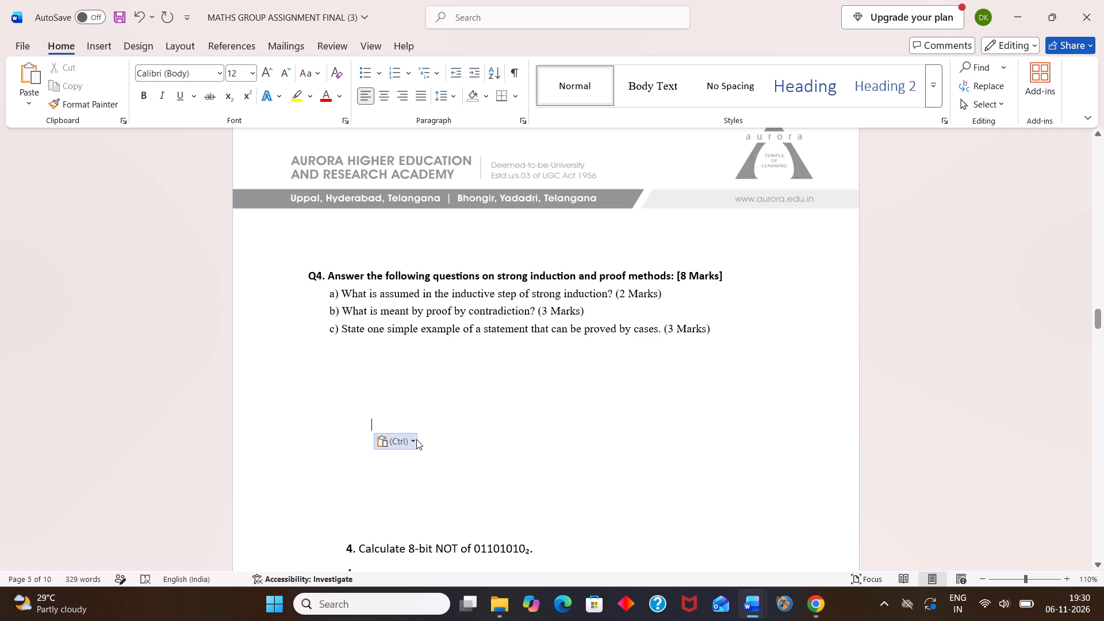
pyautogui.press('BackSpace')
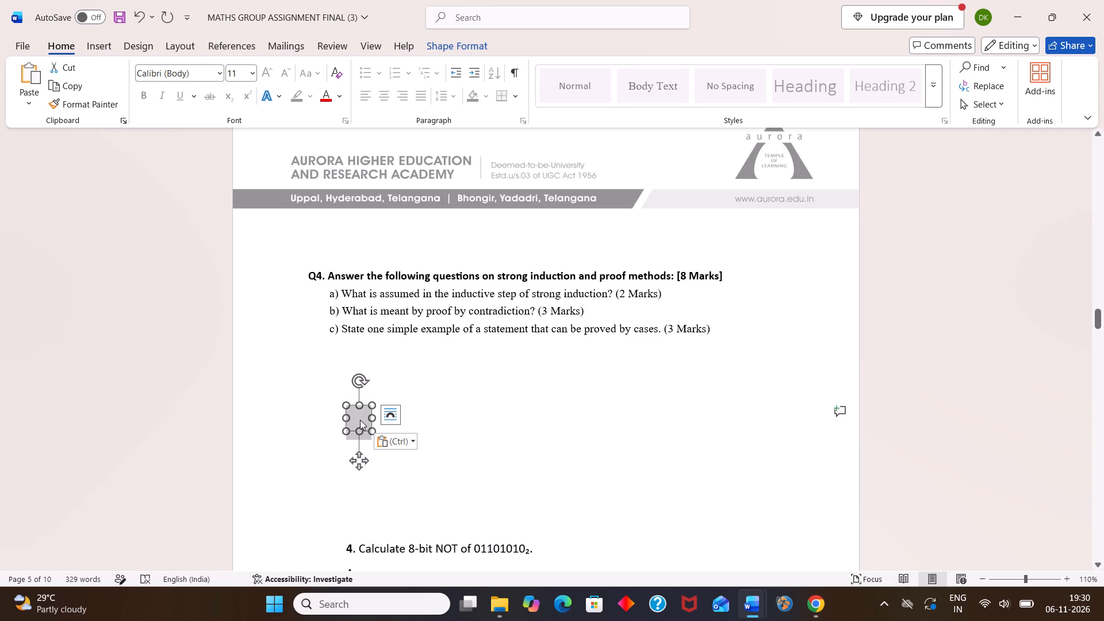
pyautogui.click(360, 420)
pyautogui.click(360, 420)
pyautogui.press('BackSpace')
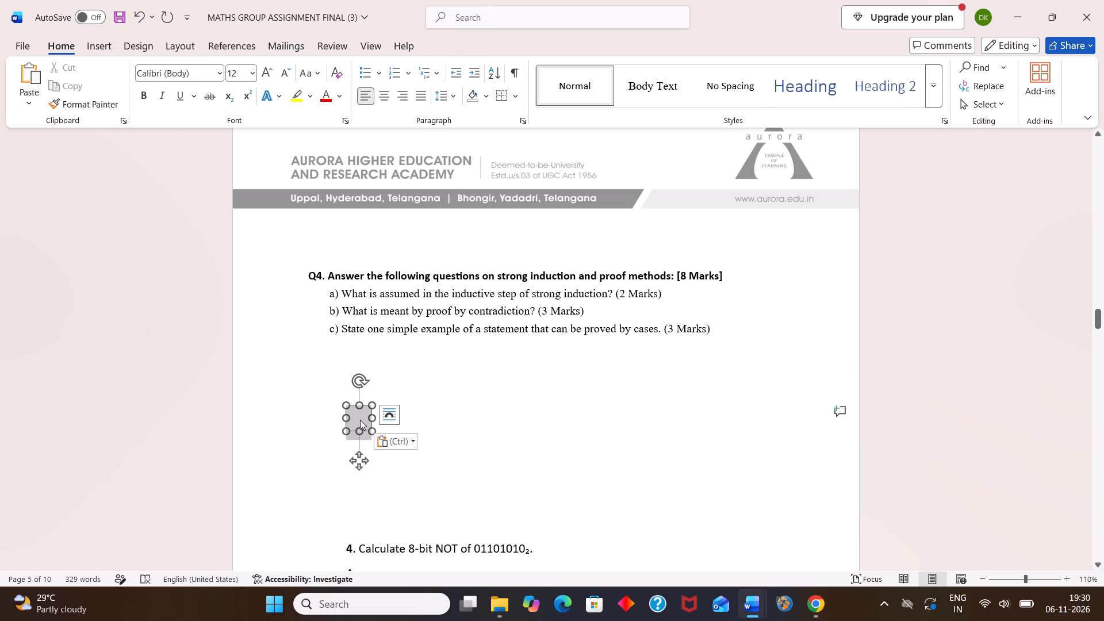
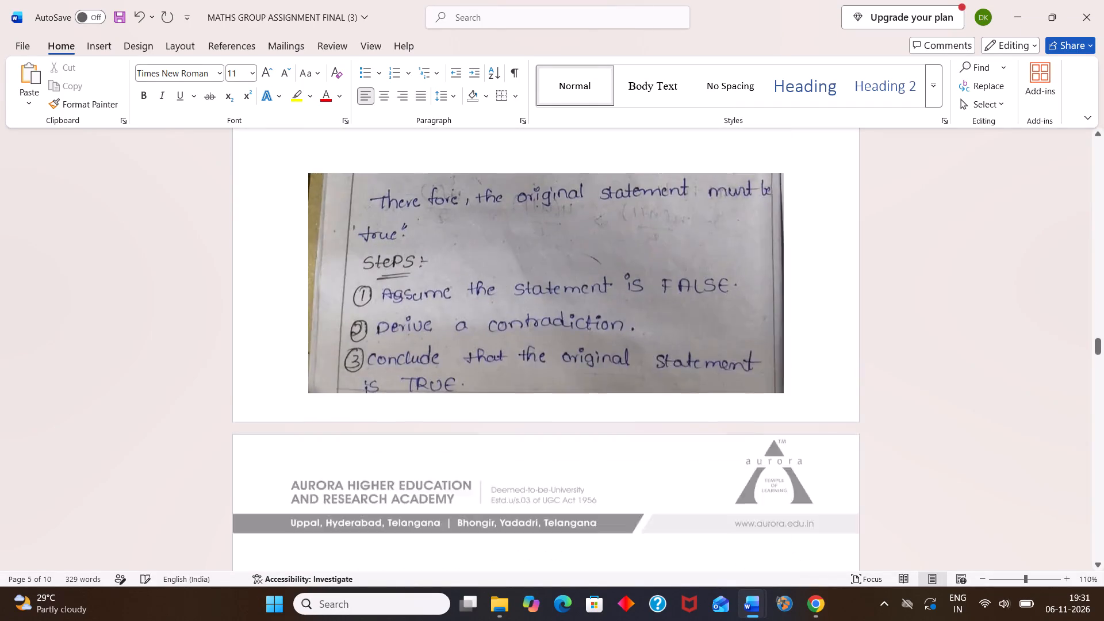
# Shrink the pasted handwritten Q4 answer picture proportionally to about three quarters of the text width, keeping it aligned with the left margin.
pyautogui.scroll(8, 322, 525)
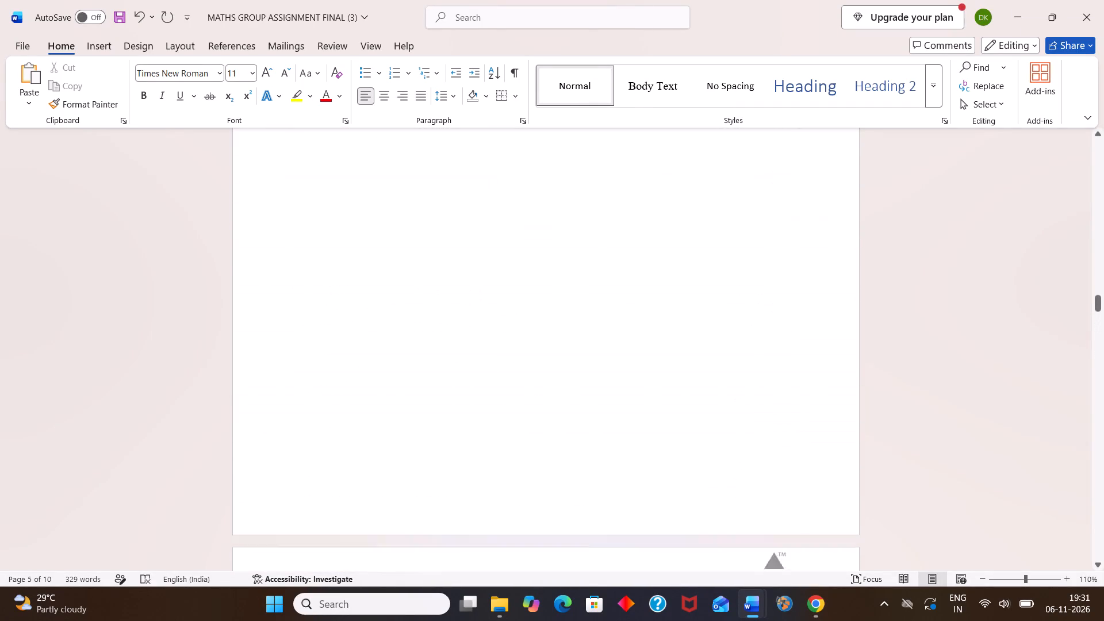
pyautogui.scroll(1, 322, 525)
pyautogui.scroll(-9, 322, 525)
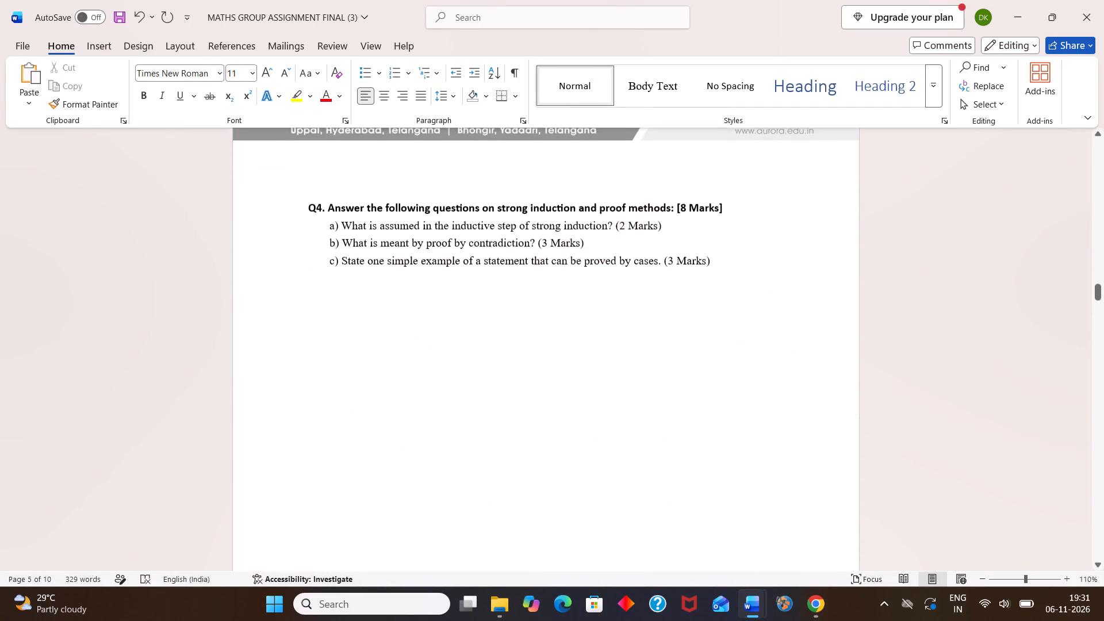
pyautogui.scroll(-3, 322, 525)
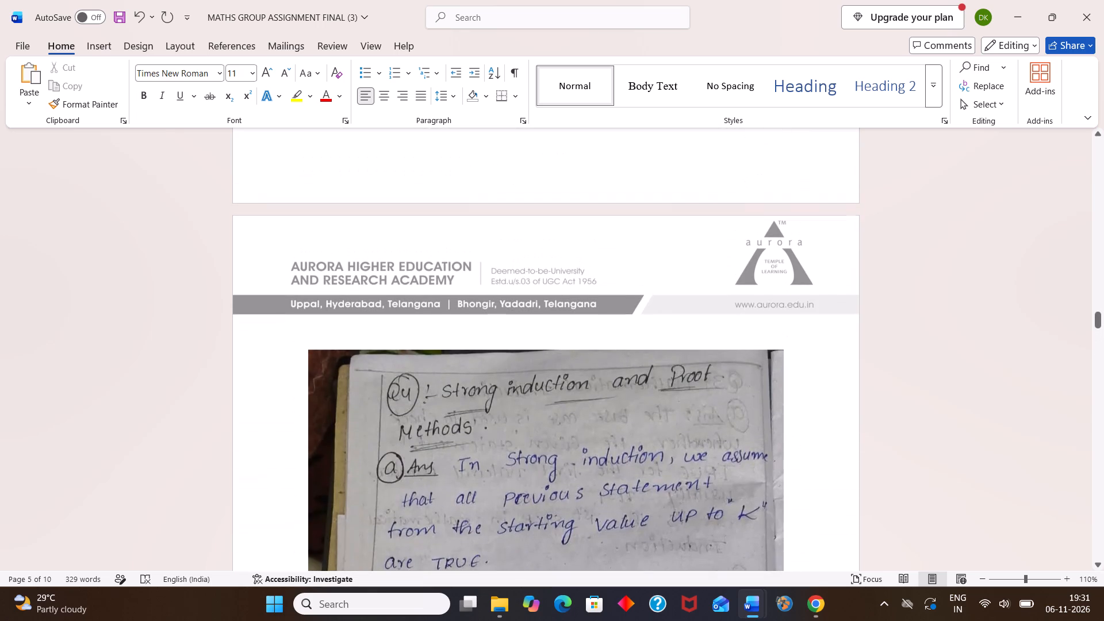
pyautogui.click(348, 511)
pyautogui.moveTo(305, 355); pyautogui.dragTo(488, 453)
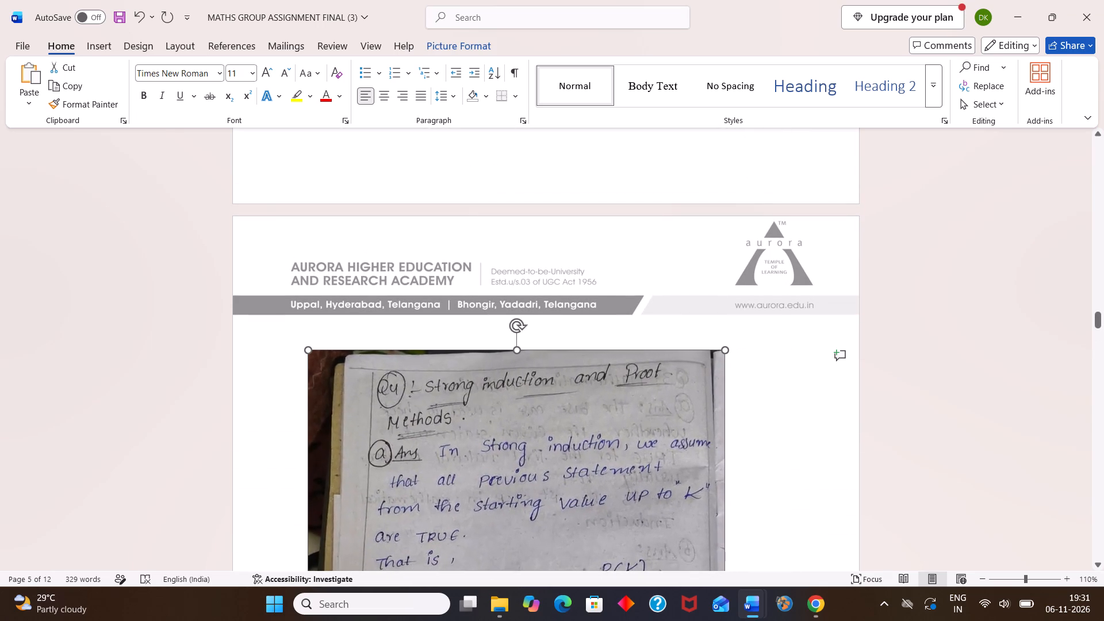
pyautogui.moveTo(488, 453); pyautogui.dragTo(586, 514)
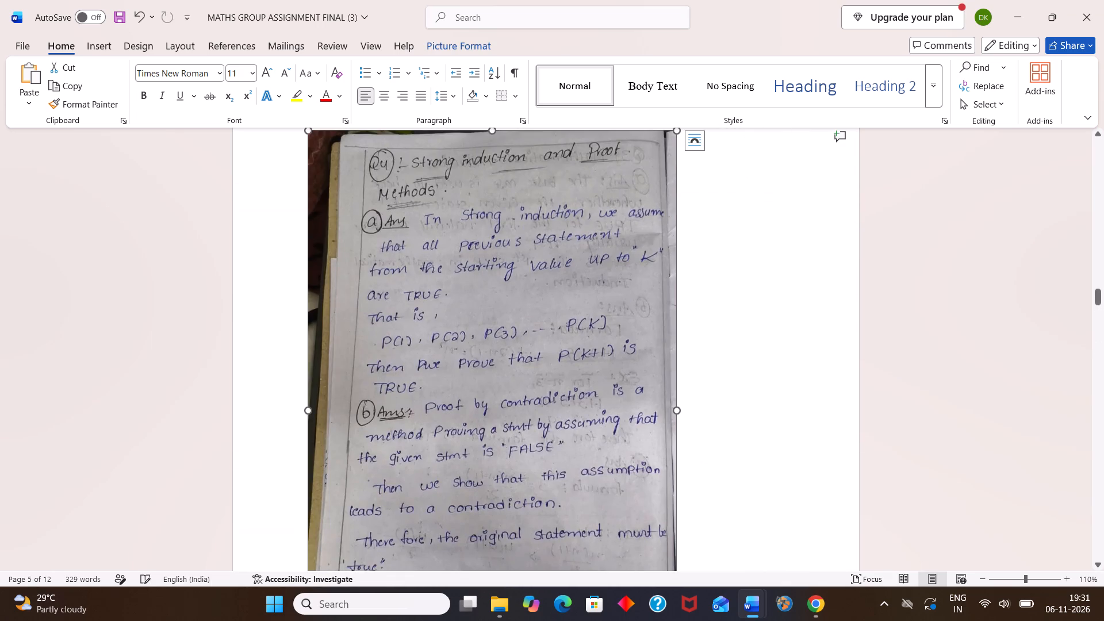
# Check the page layout from the resized Q4 answer picture to the 8-bit NOT question.
pyautogui.scroll(-1, 561, 489)
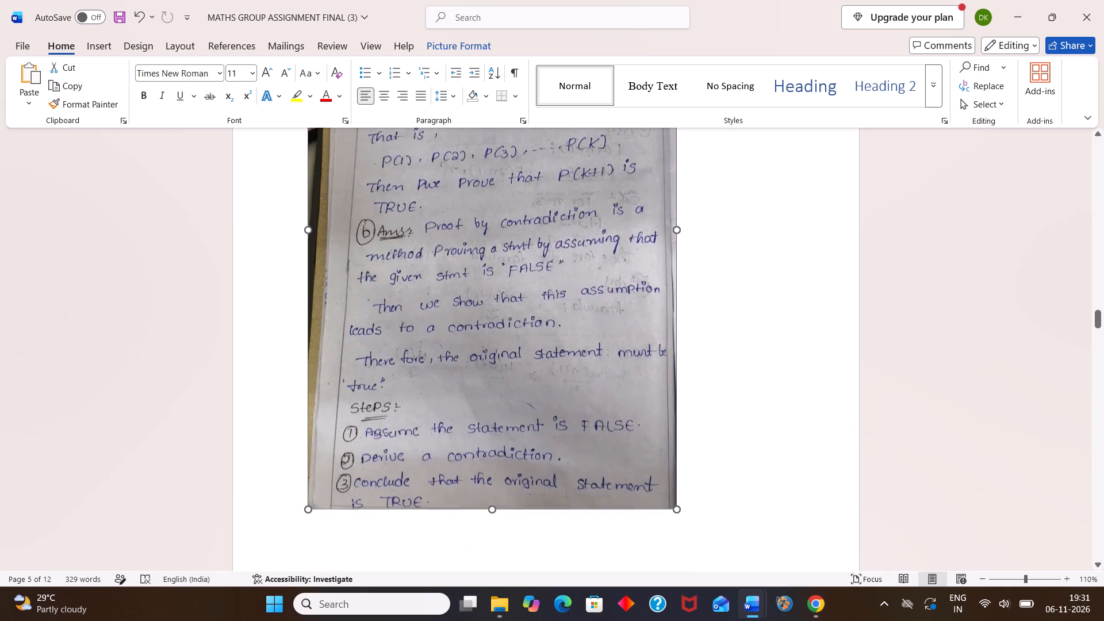
pyautogui.scroll(-4, 561, 489)
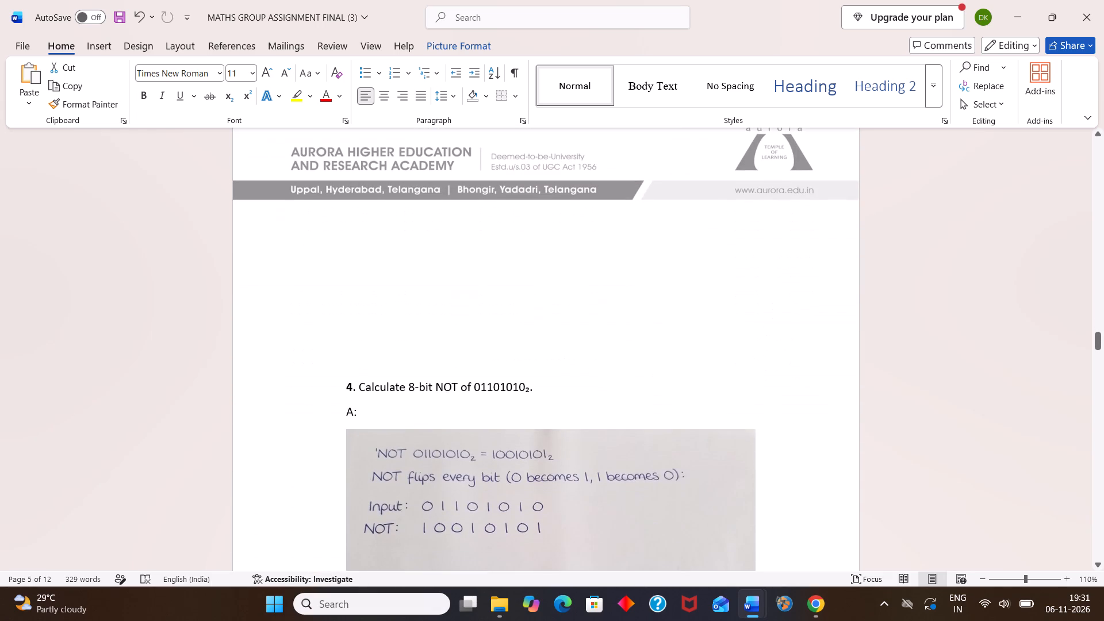
pyautogui.scroll(-1, 561, 489)
pyautogui.scroll(1, 440, 407)
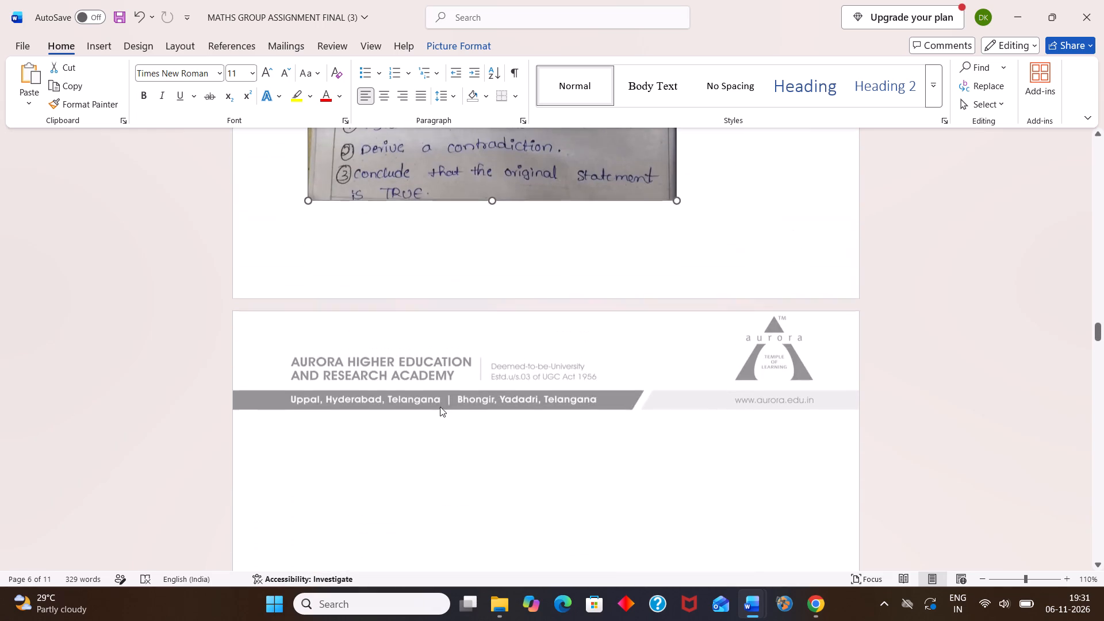
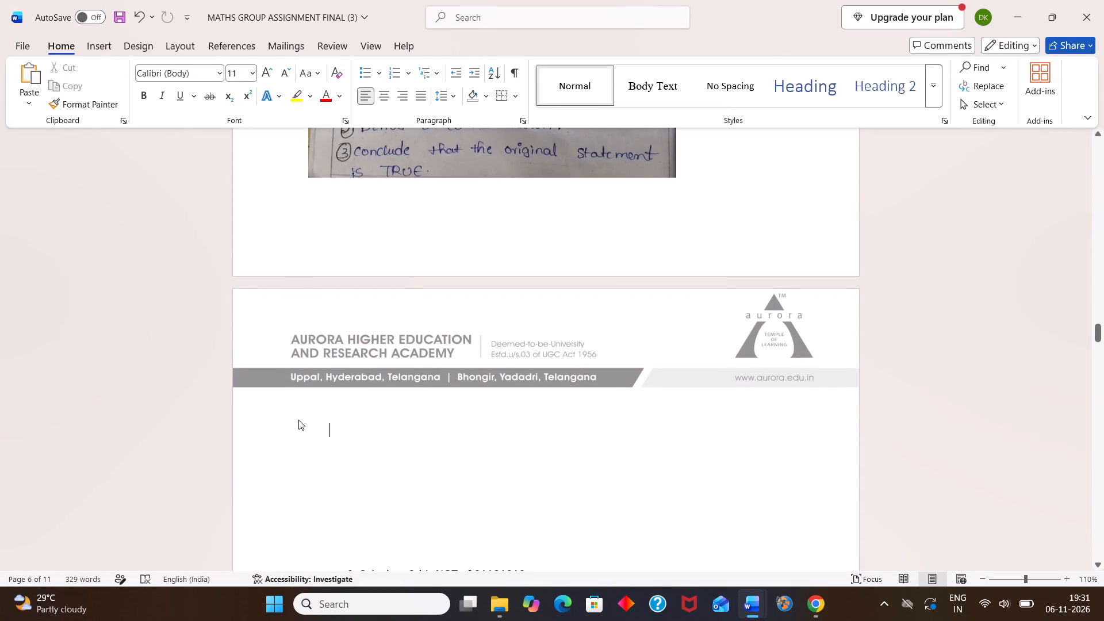
# Paste the handwritten answer picture for part (c) of Q4 at the top of page 6, above the 8-bit NOT question.
pyautogui.hotkey('ctrl', 'v')
pyautogui.scroll(-2, 298, 420)
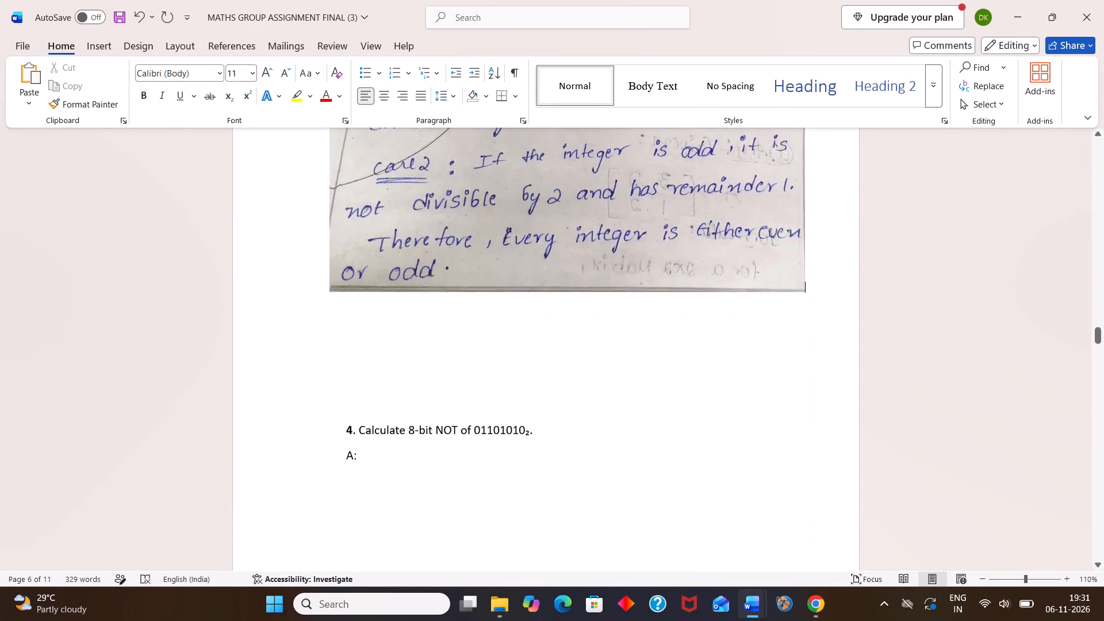
pyautogui.scroll(4, 298, 420)
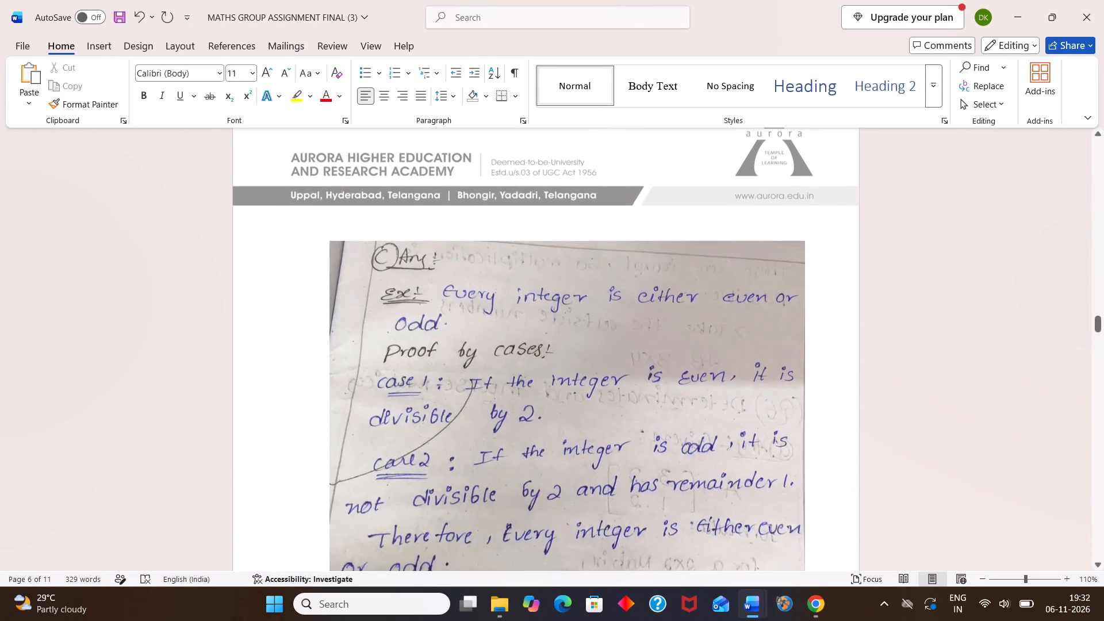
pyautogui.scroll(1, 298, 420)
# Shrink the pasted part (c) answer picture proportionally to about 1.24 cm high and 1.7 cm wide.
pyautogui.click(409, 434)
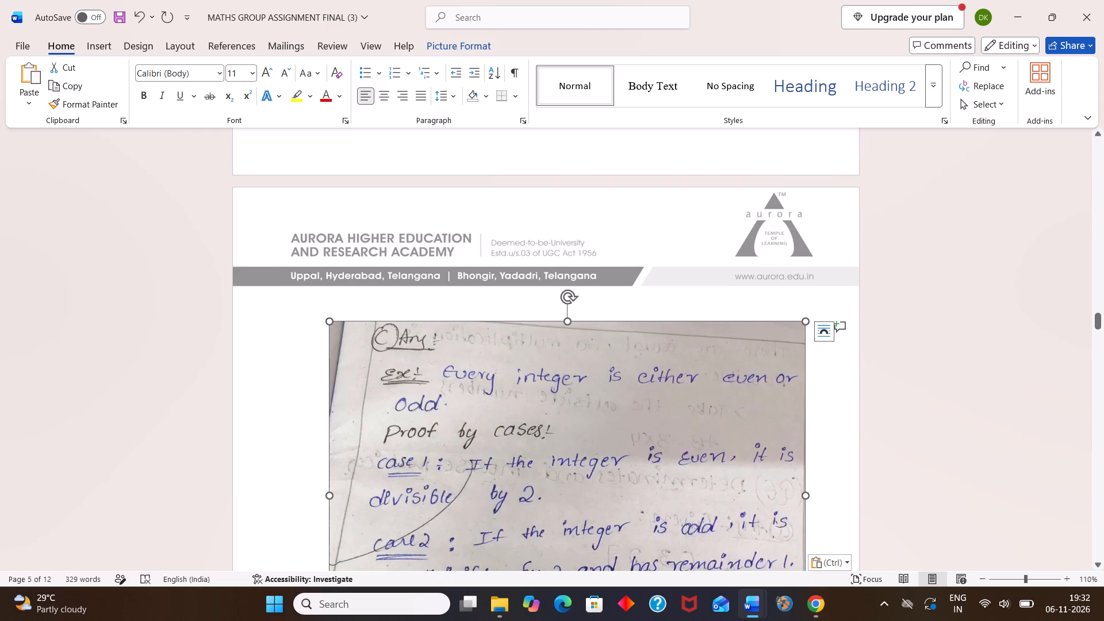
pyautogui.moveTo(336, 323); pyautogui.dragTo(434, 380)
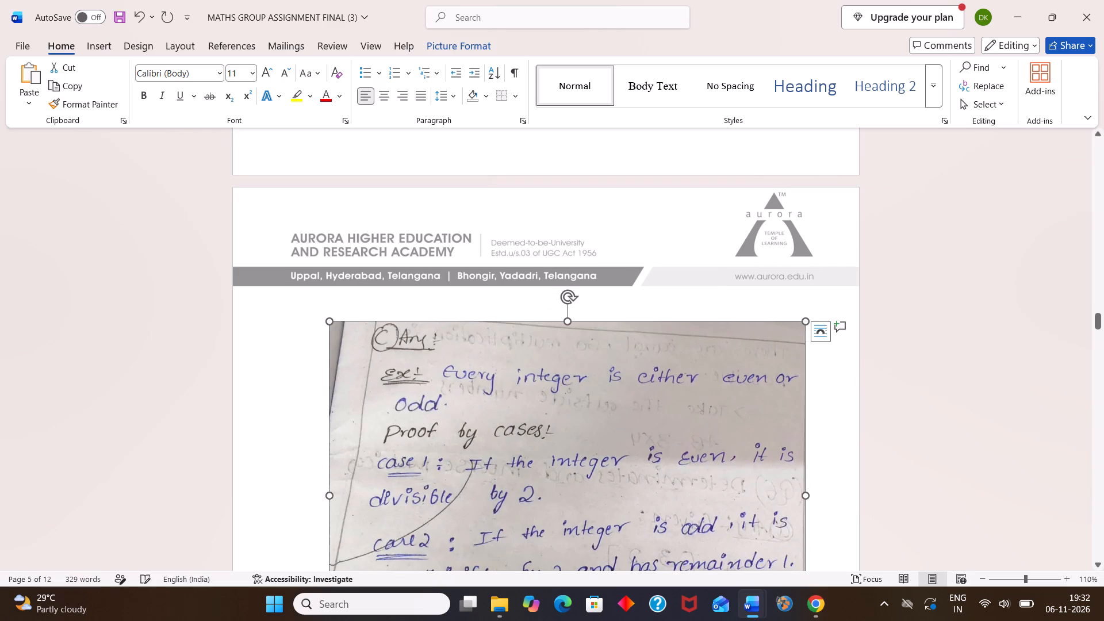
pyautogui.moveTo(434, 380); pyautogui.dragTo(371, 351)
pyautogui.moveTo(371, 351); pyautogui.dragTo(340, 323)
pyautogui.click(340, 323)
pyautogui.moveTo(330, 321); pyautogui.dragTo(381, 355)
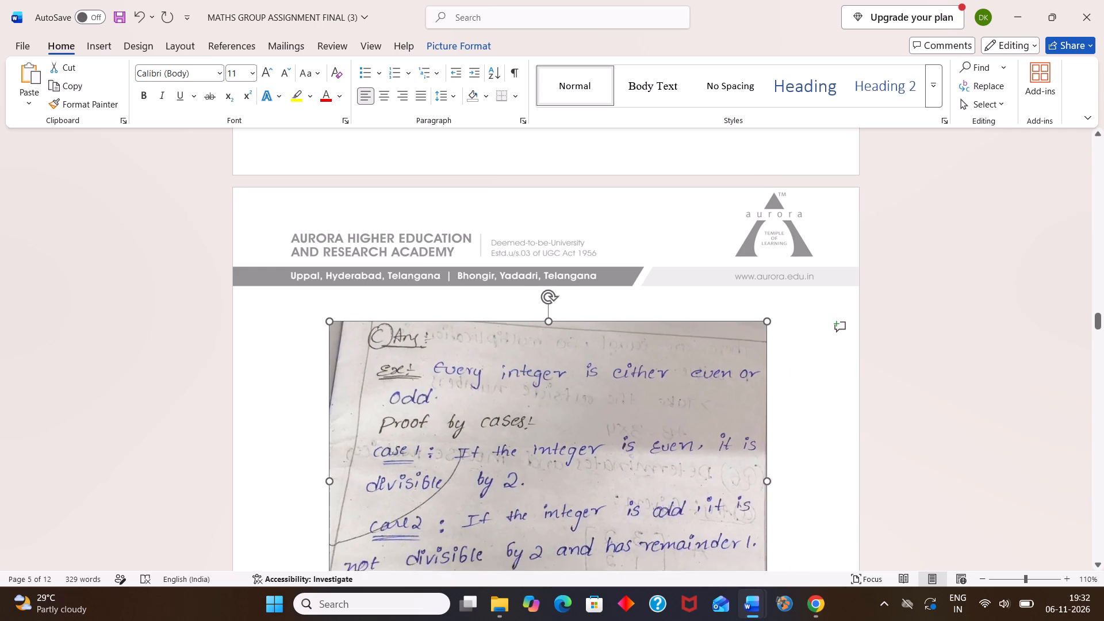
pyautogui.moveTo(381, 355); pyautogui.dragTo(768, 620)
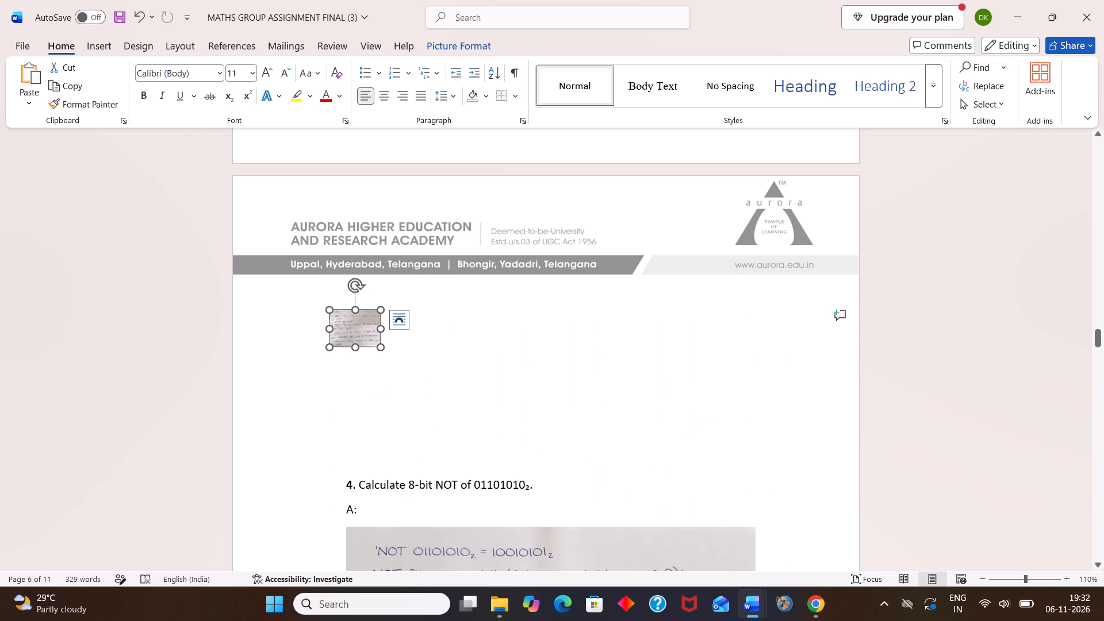
# Enlarge the tiny part (c) answer picture proportionally until it is slightly narrower than the text width.
pyautogui.moveTo(379, 352); pyautogui.dragTo(346, 336)
pyautogui.click(346, 336)
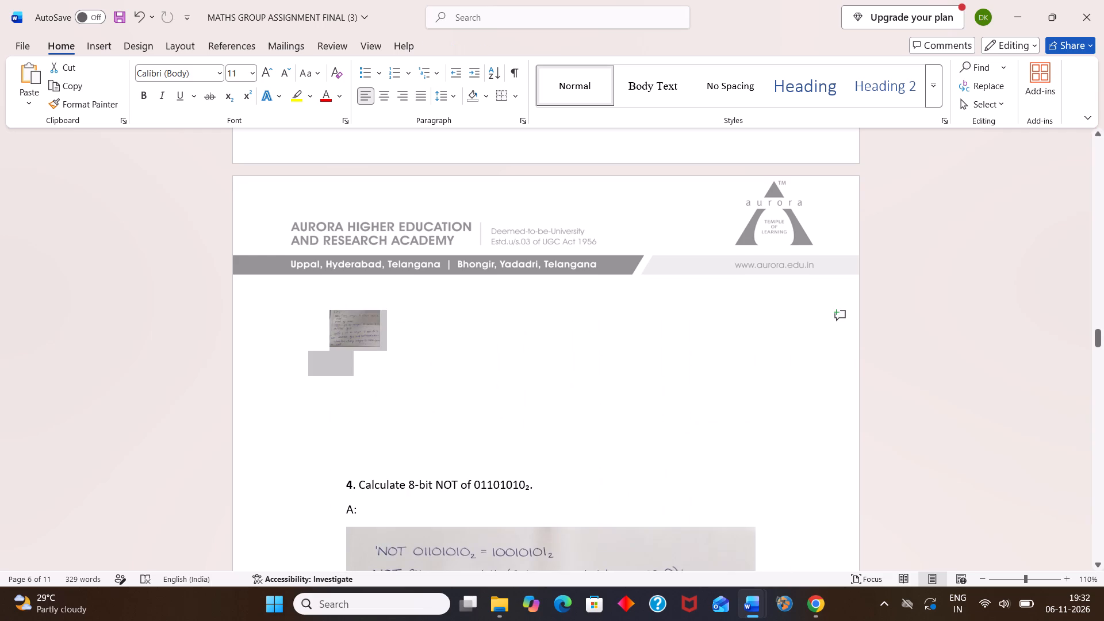
pyautogui.click(346, 336)
pyautogui.click(379, 353)
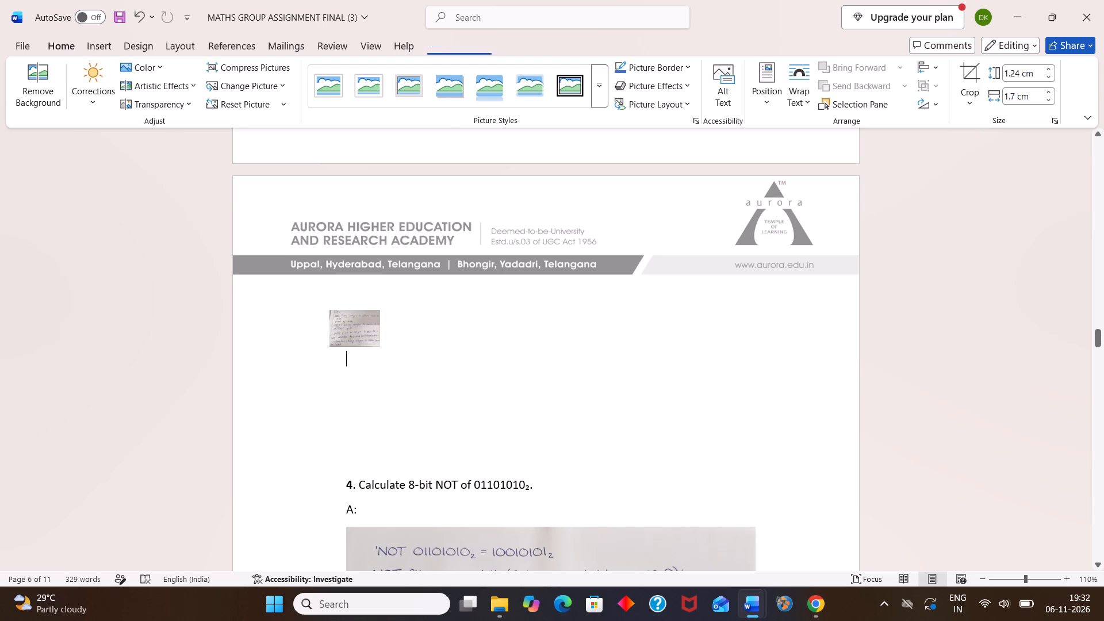
pyautogui.click(365, 330)
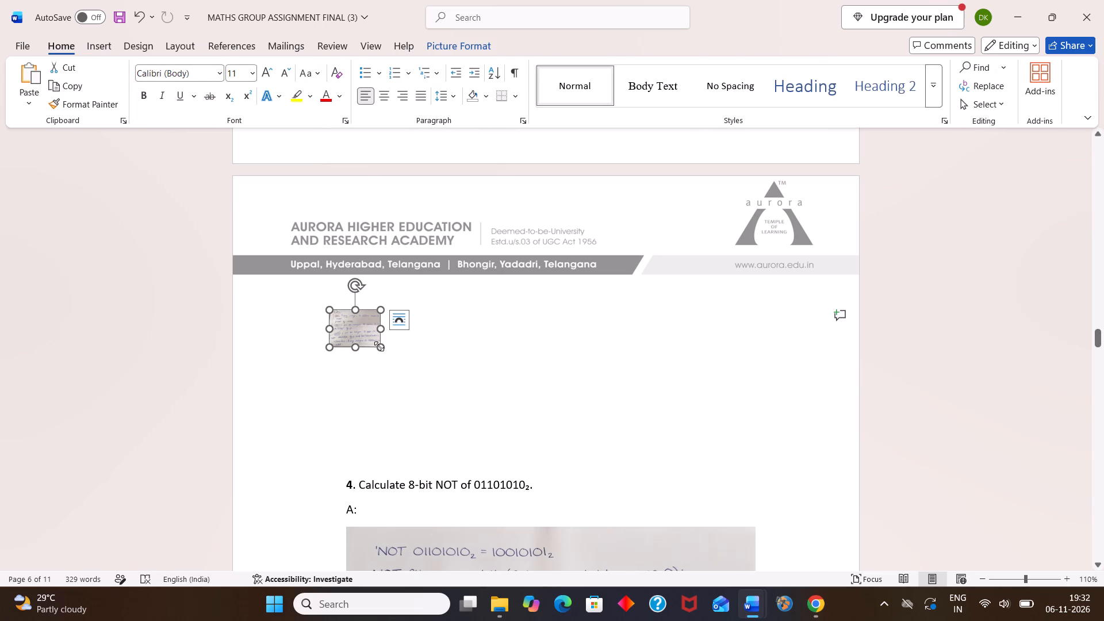
pyautogui.moveTo(382, 348); pyautogui.dragTo(837, 620)
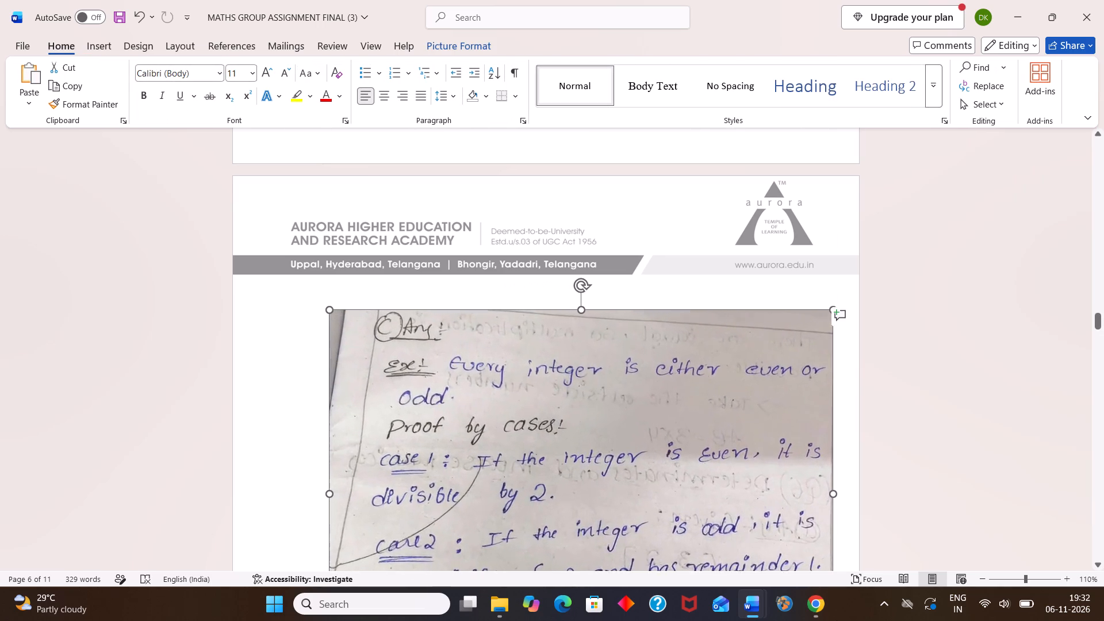
pyautogui.scroll(-5, 804, 572)
pyautogui.scroll(-3, 624, 515)
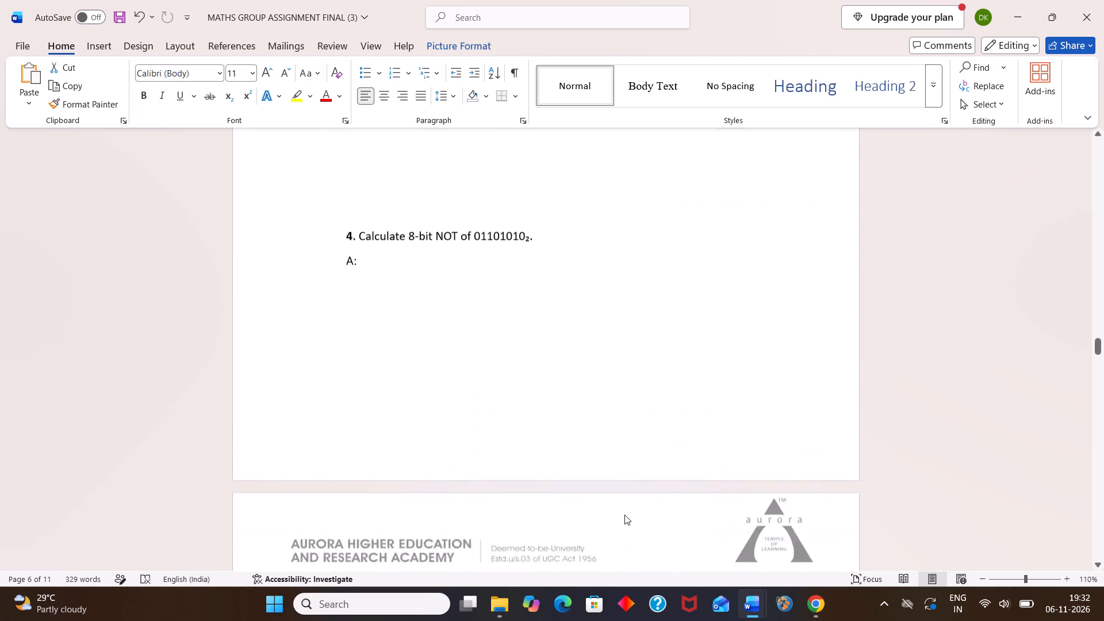
pyautogui.scroll(-1, 624, 515)
pyautogui.scroll(4, 624, 515)
pyautogui.scroll(-1, 624, 515)
pyautogui.scroll(1, 624, 515)
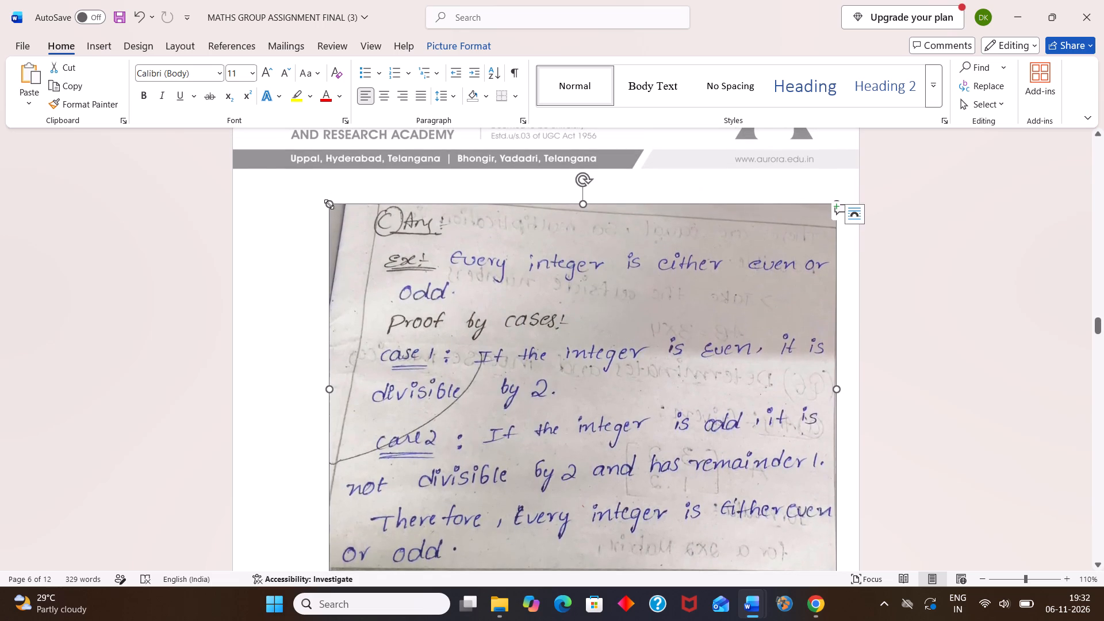
pyautogui.moveTo(329, 204); pyautogui.dragTo(370, 232)
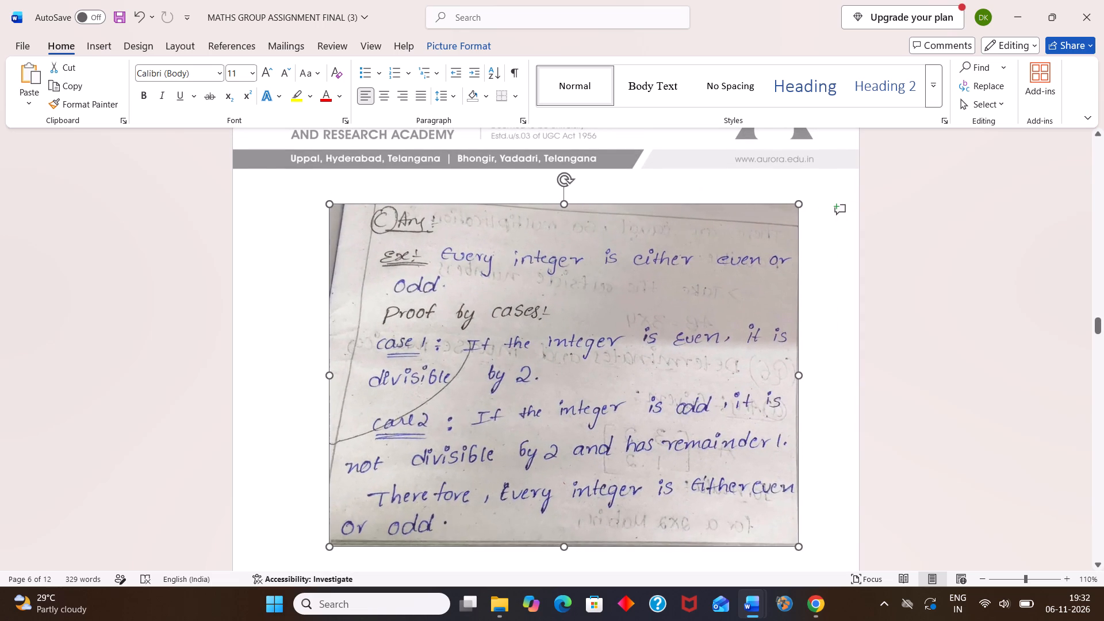
# Delete the leftover 8-bit NOT question line and its "A:" answer label below the part (c) picture.
pyautogui.scroll(-2, 466, 304)
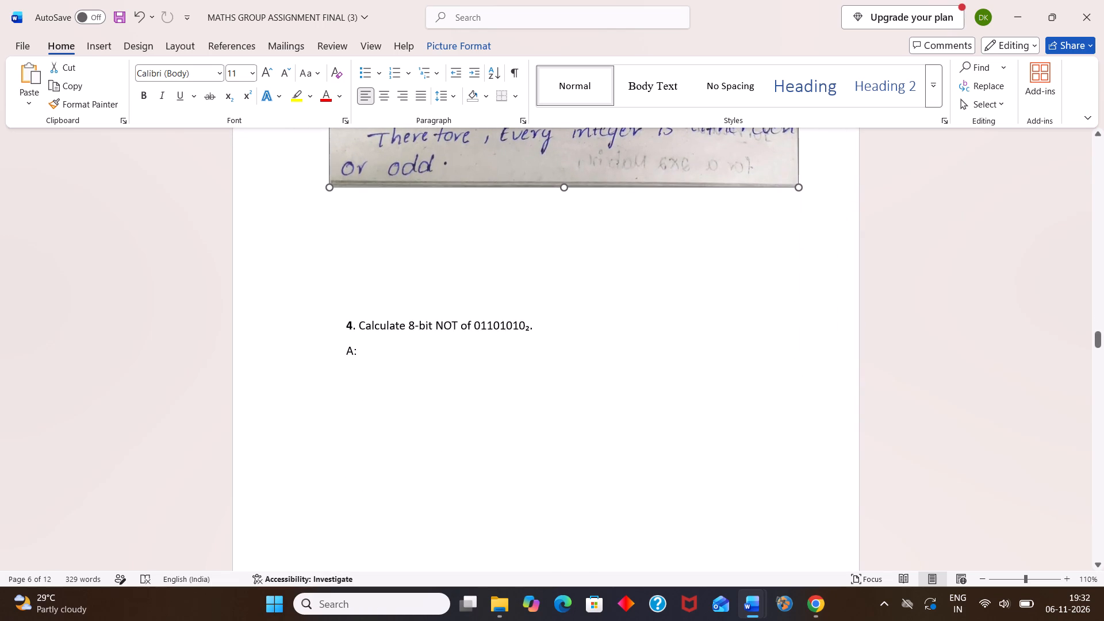
pyautogui.moveTo(335, 336); pyautogui.dragTo(348, 357)
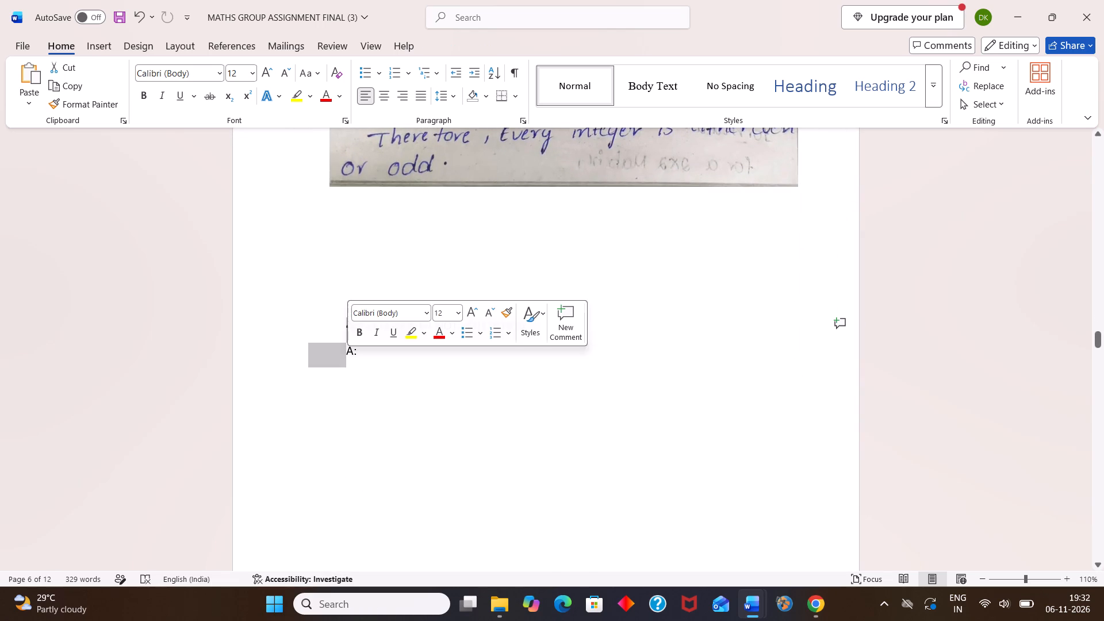
pyautogui.press('BackSpace')
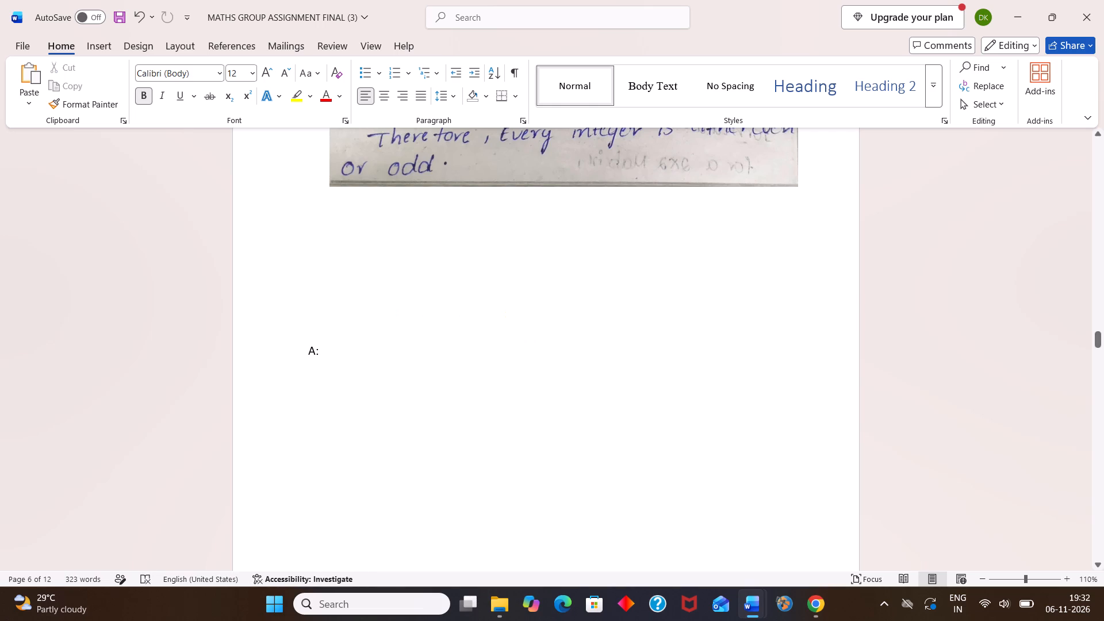
pyautogui.click(328, 356)
pyautogui.press('BackSpace')
pyautogui.press('Return')
pyautogui.click(334, 347)
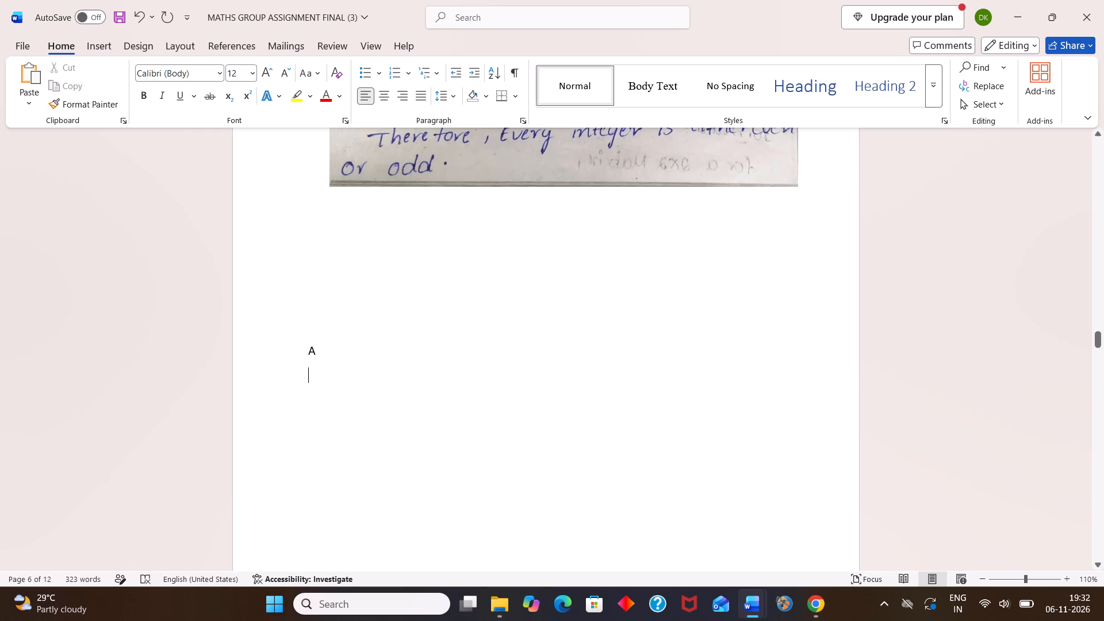
pyautogui.press('BackSpace')
# Add two blank lines directly after the part (c) answer picture.
pyautogui.click(310, 226)
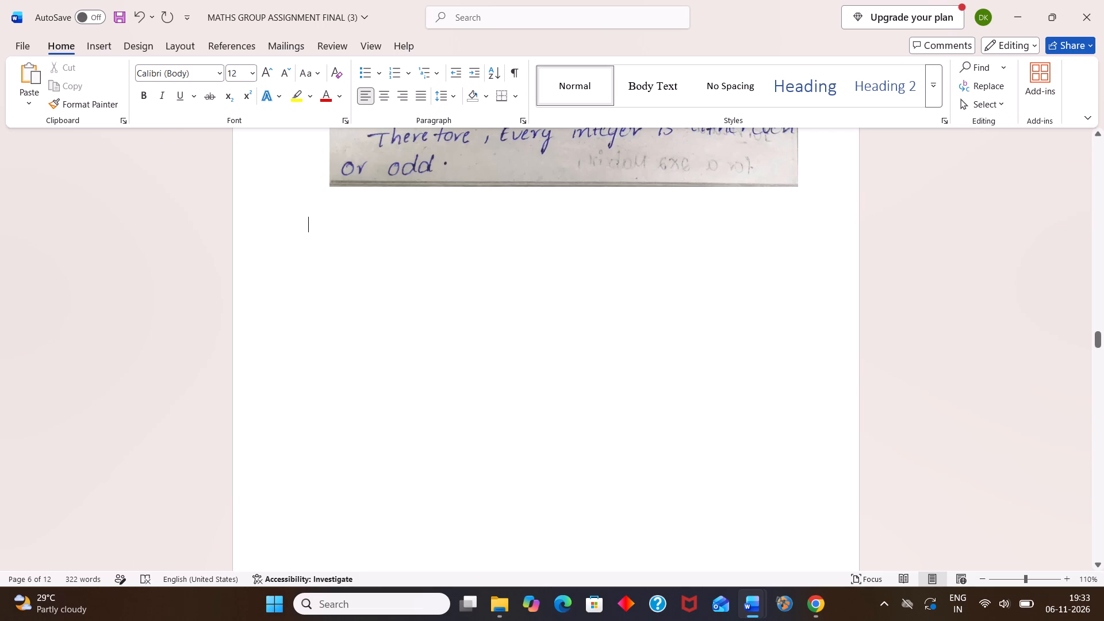
pyautogui.click(277, 219)
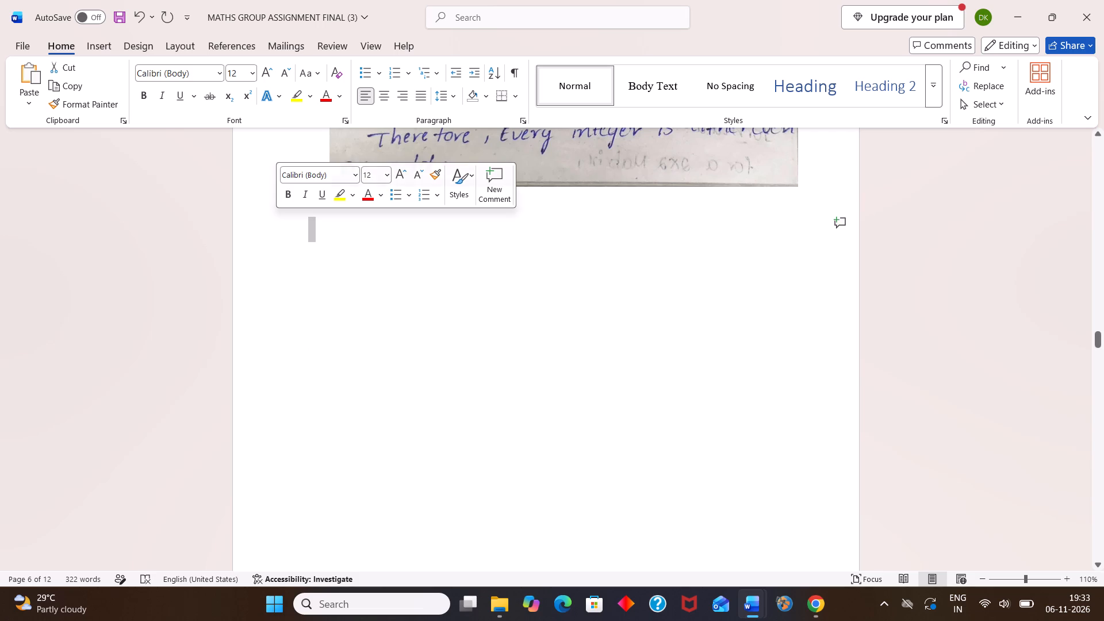
pyautogui.moveTo(289, 223); pyautogui.dragTo(701, 212)
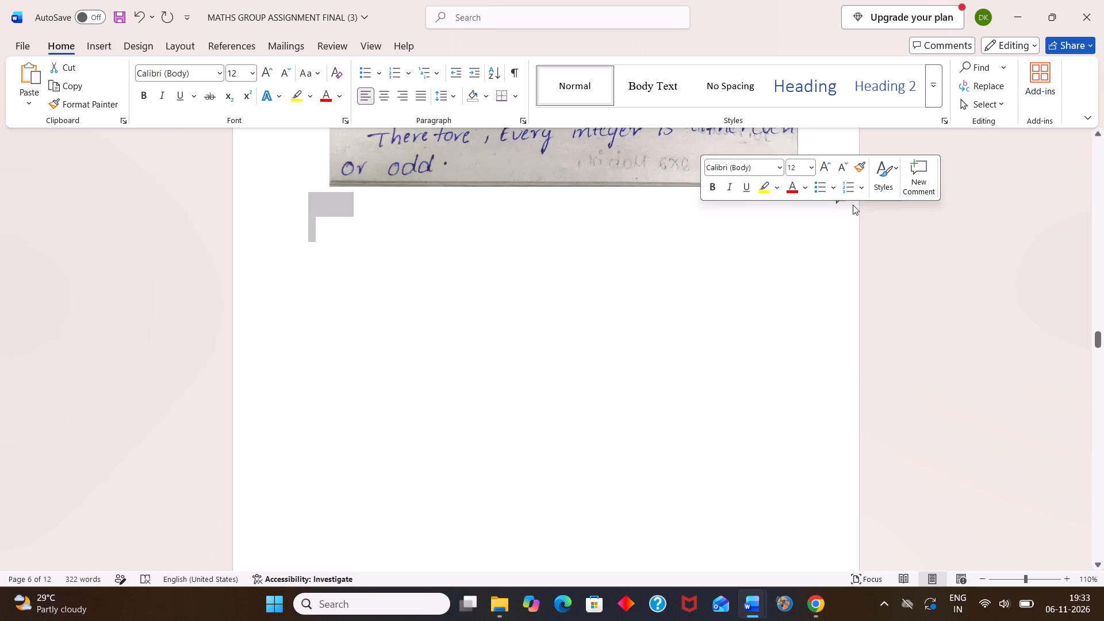
pyautogui.click(788, 250)
pyautogui.click(805, 185)
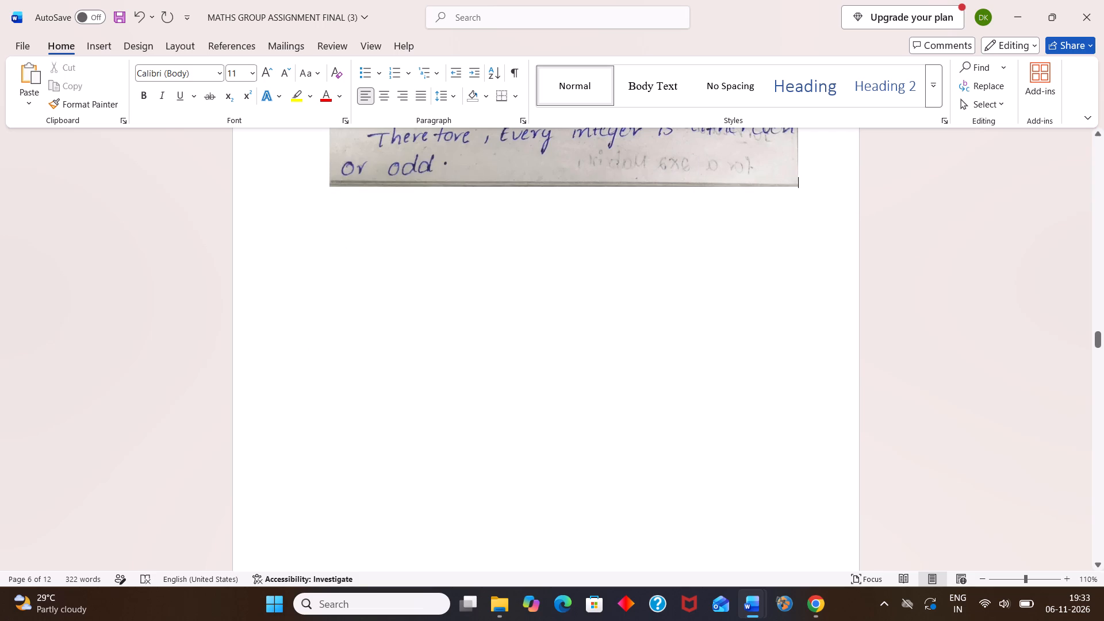
pyautogui.press('Return')
pyautogui.press('Return')
# Review the assignment's pages from the student details and Q1 through to the empty space below the part (c) answer.
pyautogui.hscroll(1, 711, 207)
pyautogui.scroll(1, 711, 207)
pyautogui.scroll(-2, 711, 207)
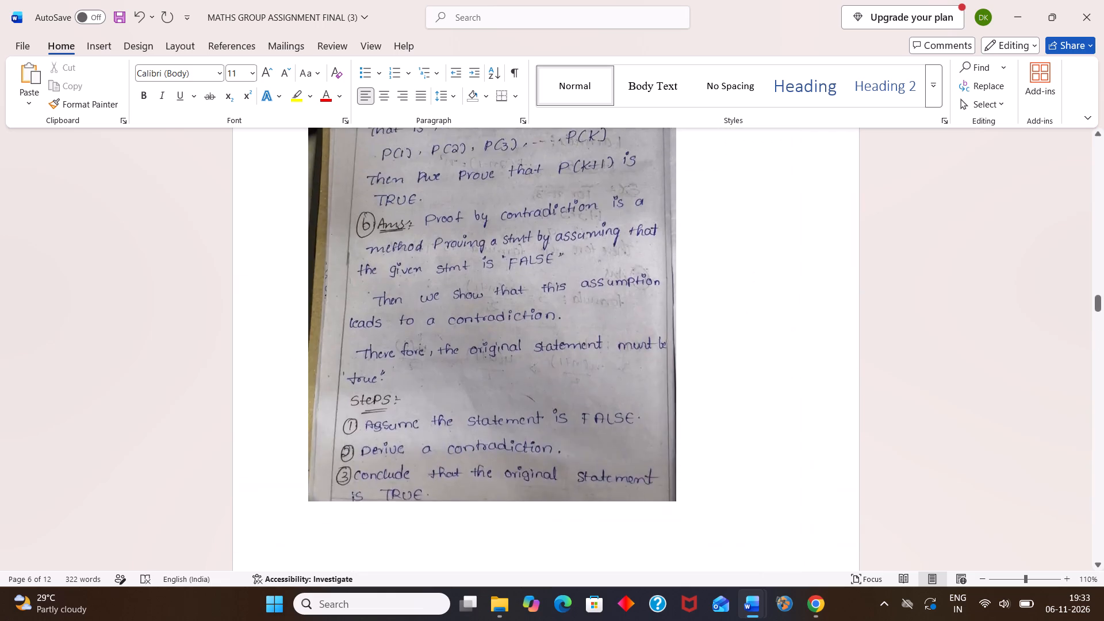
pyautogui.scroll(-7, 711, 207)
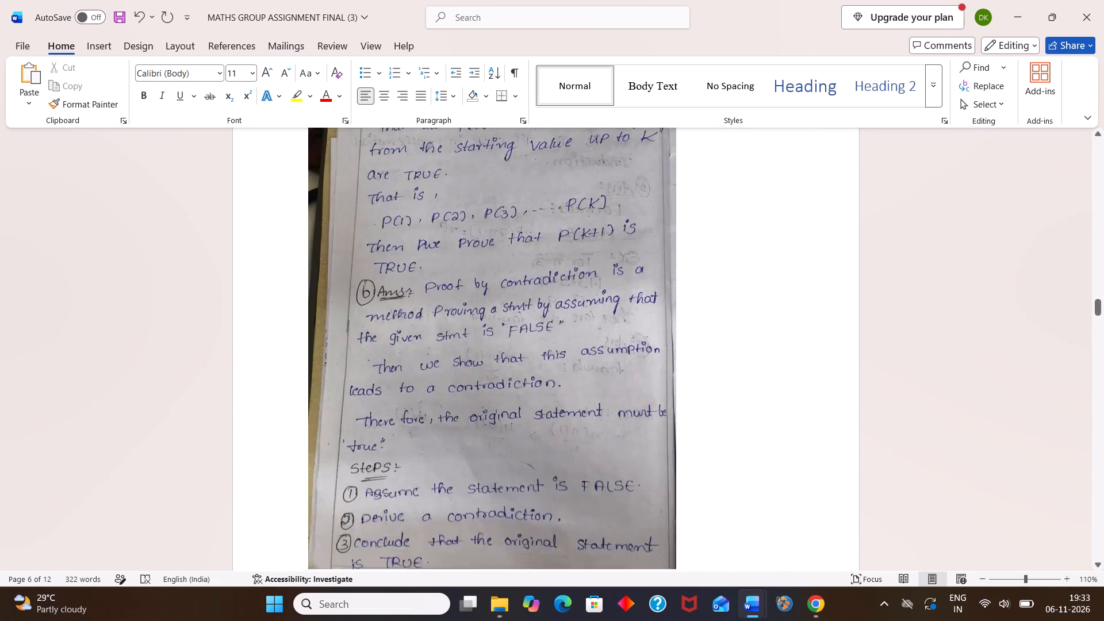
pyautogui.scroll(-3, 711, 207)
pyautogui.scroll(14, 711, 207)
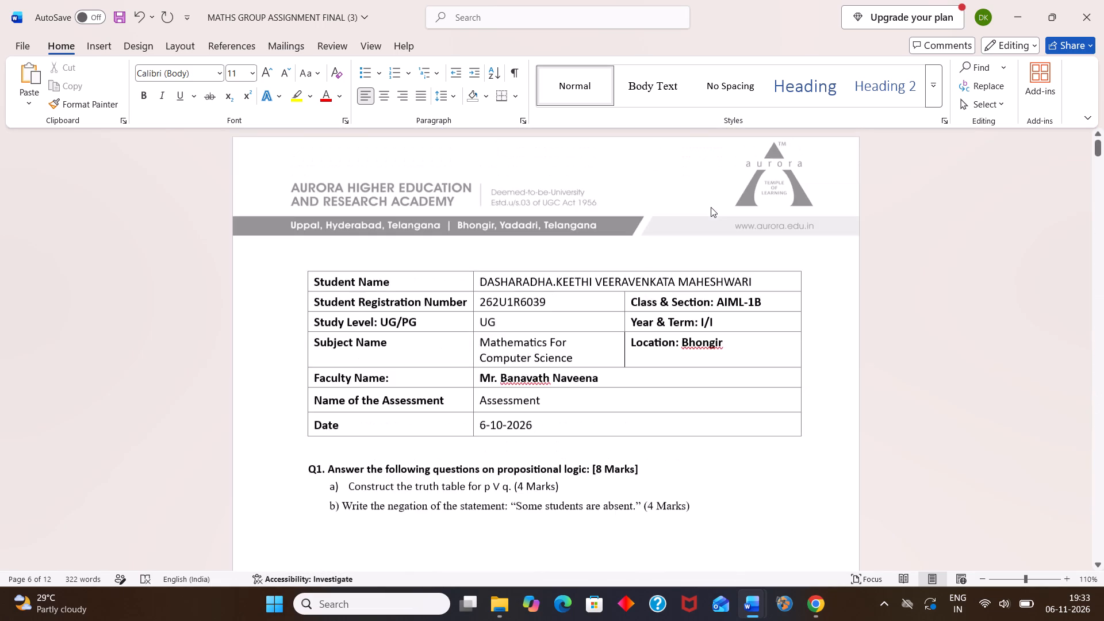
pyautogui.scroll(1, 711, 207)
pyautogui.scroll(-5, 711, 207)
pyautogui.scroll(6, 711, 207)
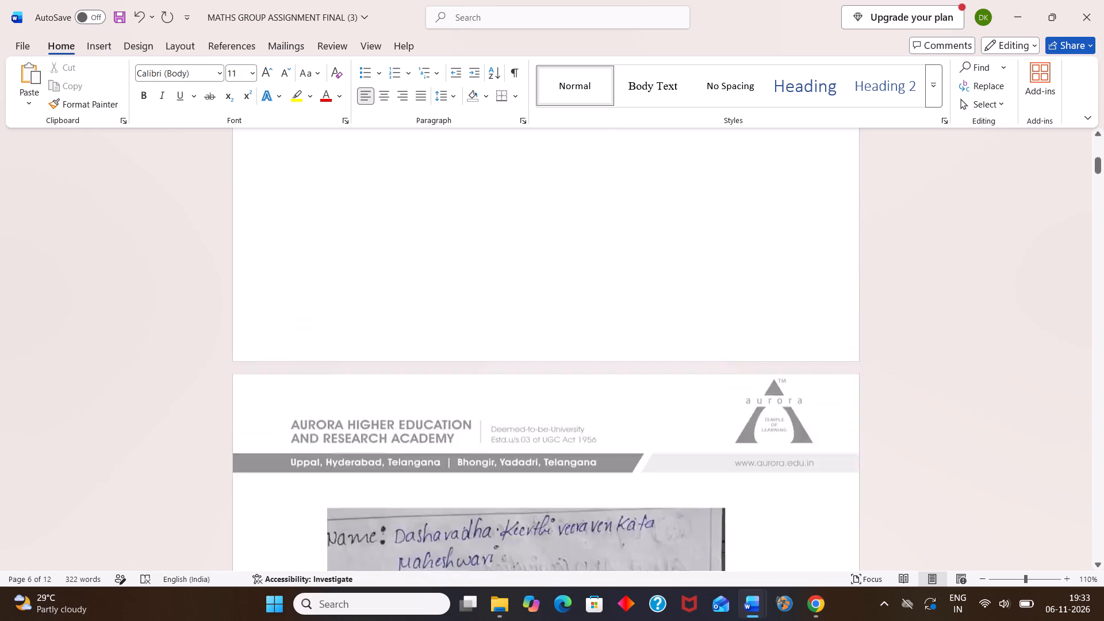
pyautogui.scroll(1, 711, 207)
pyautogui.scroll(-13, 711, 207)
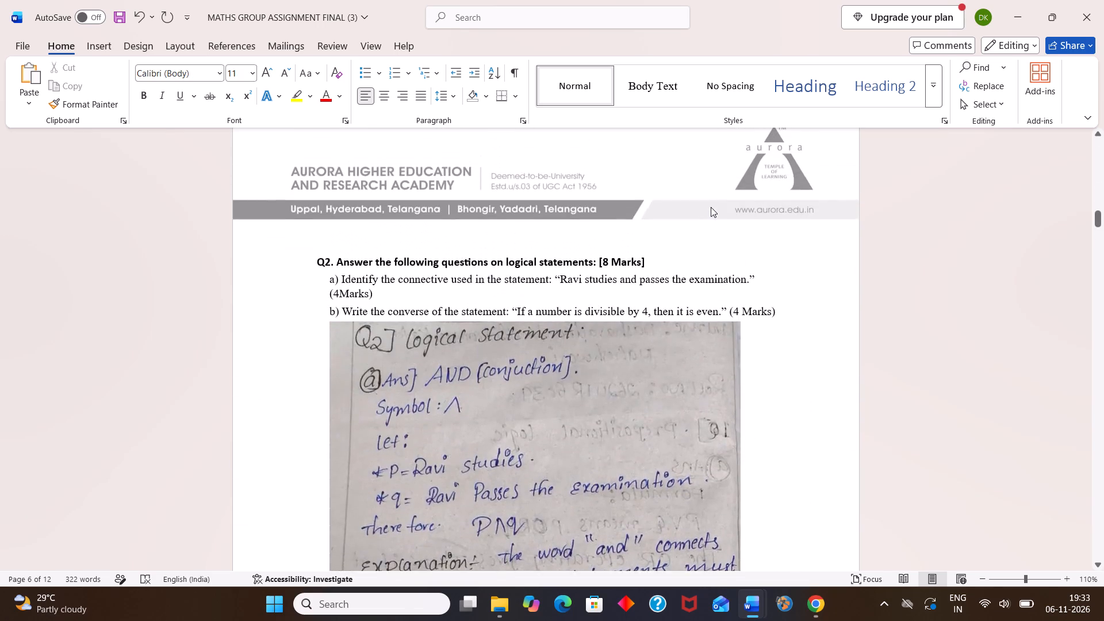
pyautogui.scroll(-6, 711, 207)
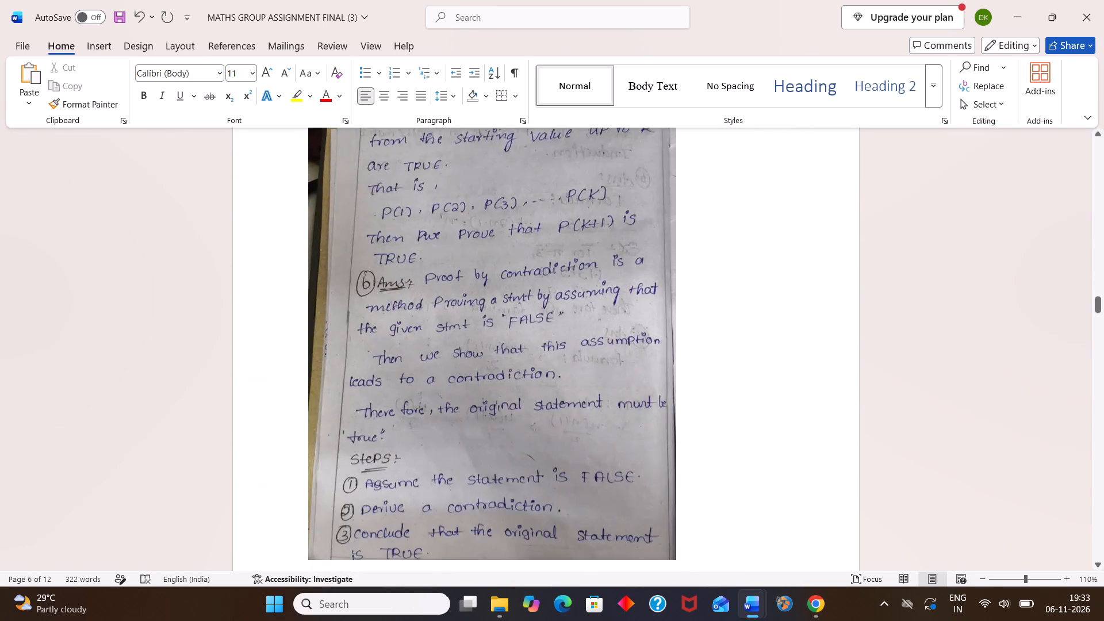
pyautogui.scroll(-6, 711, 207)
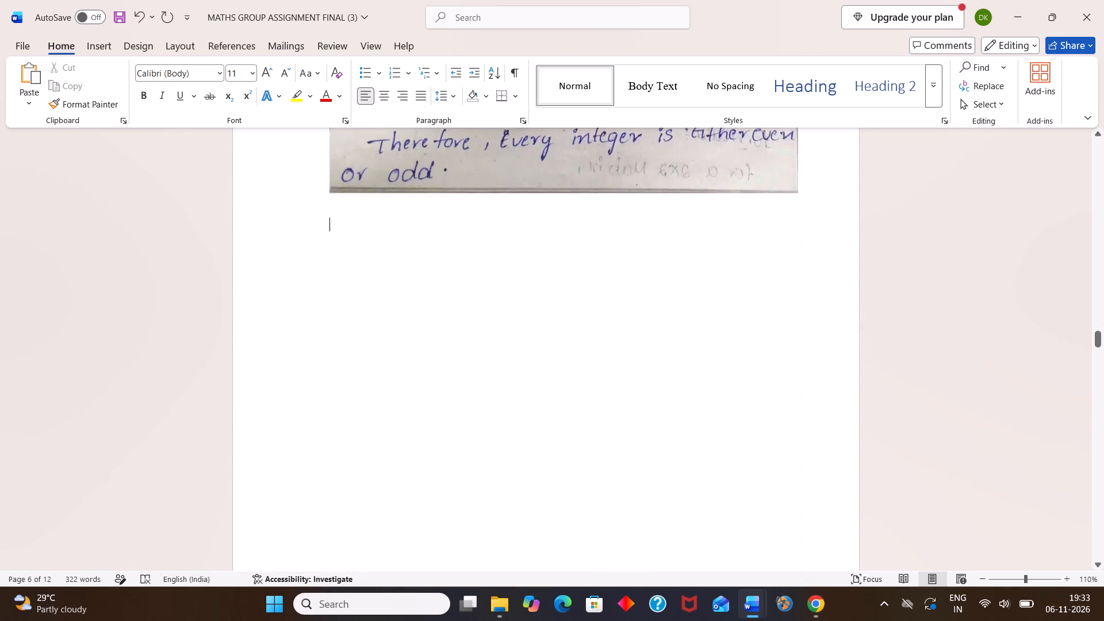
pyautogui.scroll(-2, 711, 207)
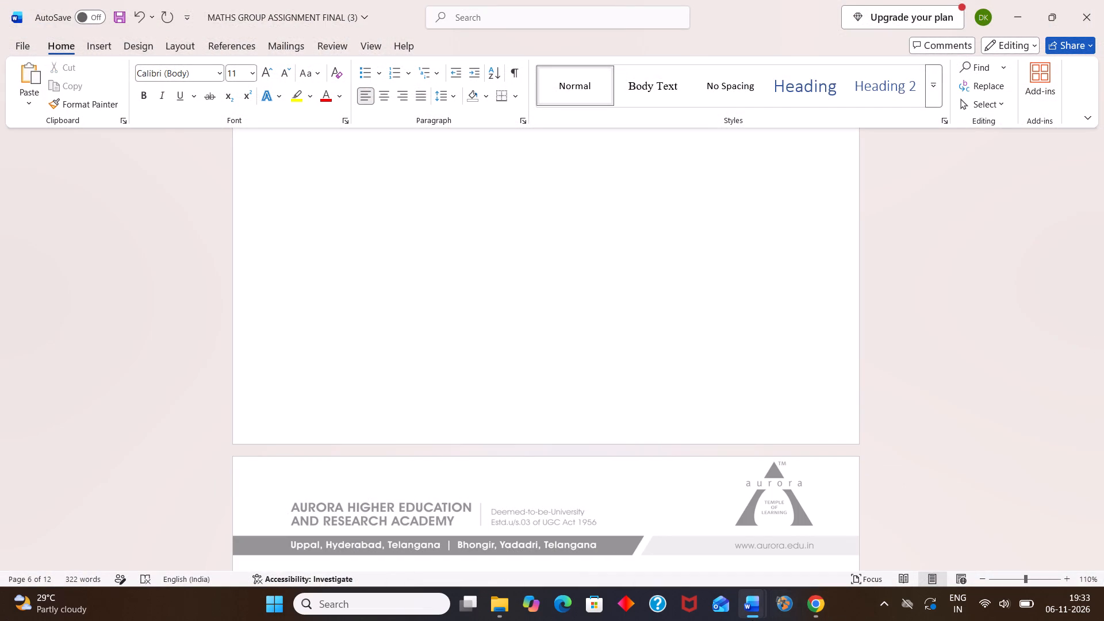
# Copy the whole Q5 matrices question with parts a) to c) from the question paper and paste it below the part (c) answer picture.
pyautogui.click(784, 570)
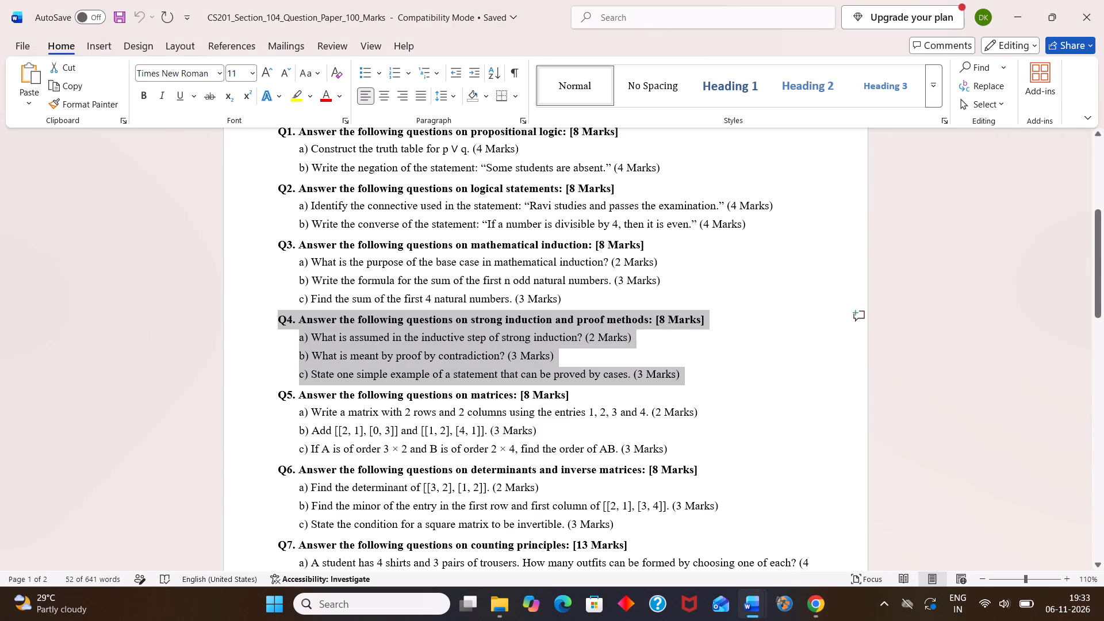
pyautogui.click(324, 408)
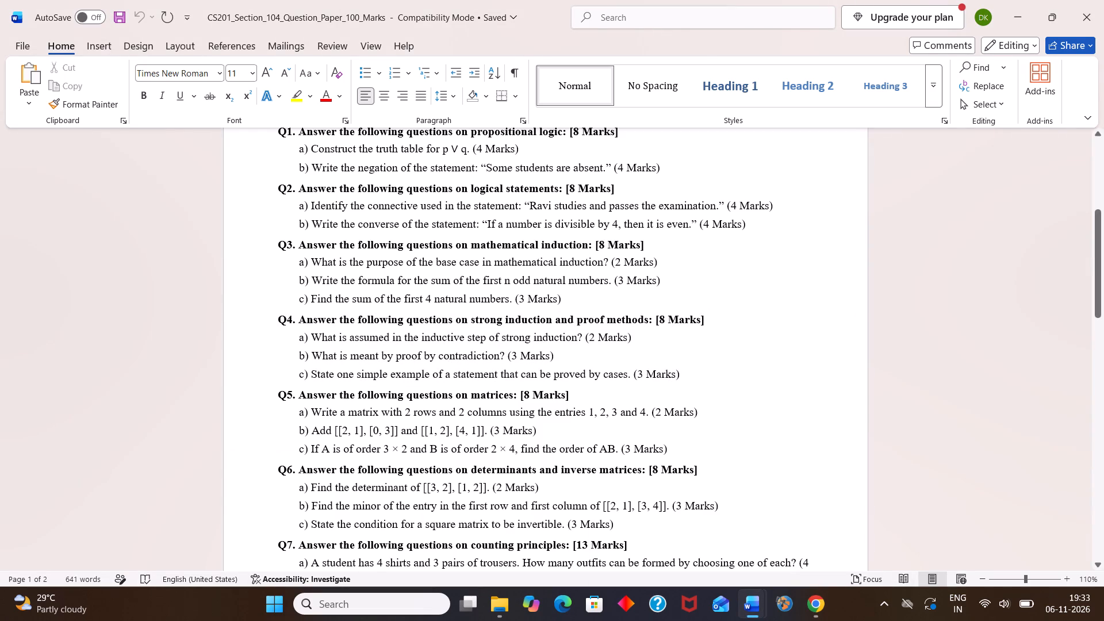
pyautogui.moveTo(278, 386); pyautogui.dragTo(684, 439)
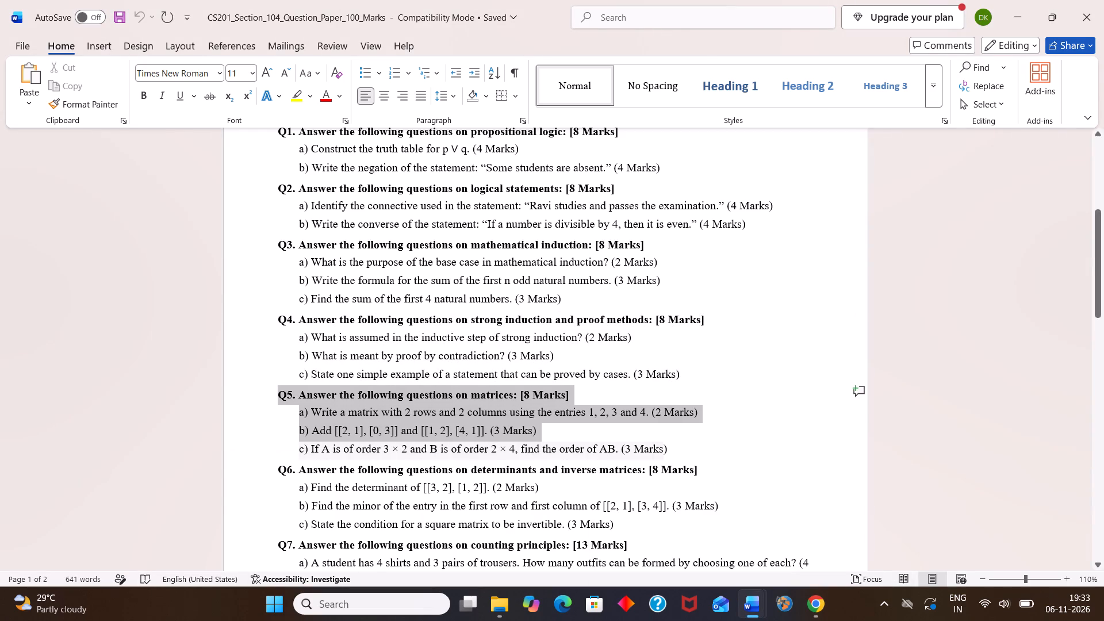
pyautogui.moveTo(684, 439); pyautogui.dragTo(679, 443)
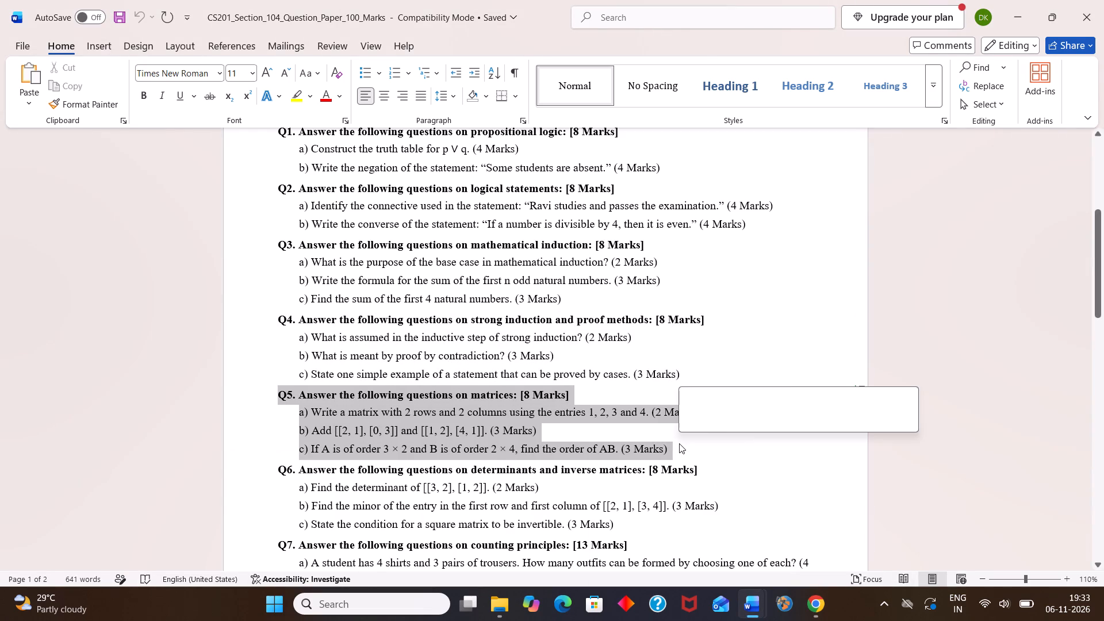
pyautogui.hotkey('ctrl', 'c')
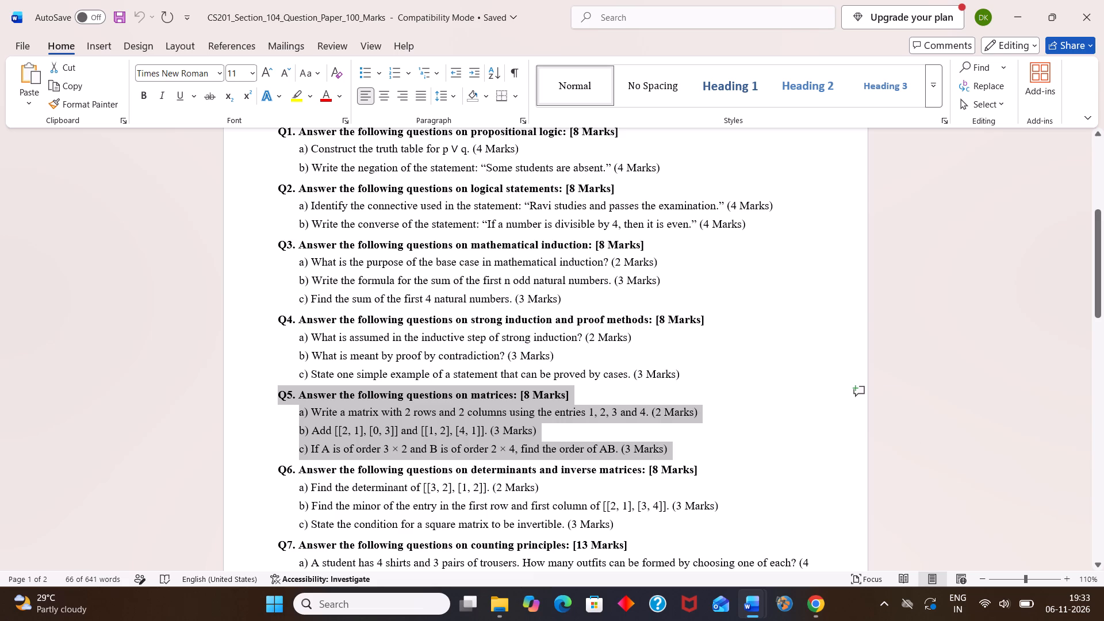
pyautogui.click(750, 477)
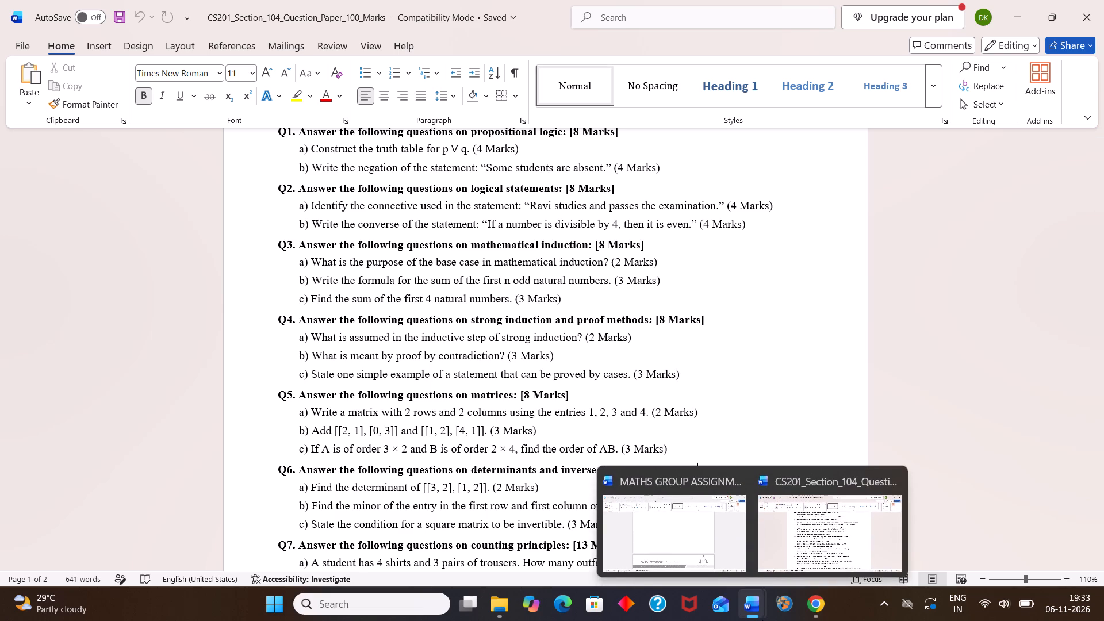
pyautogui.click(695, 549)
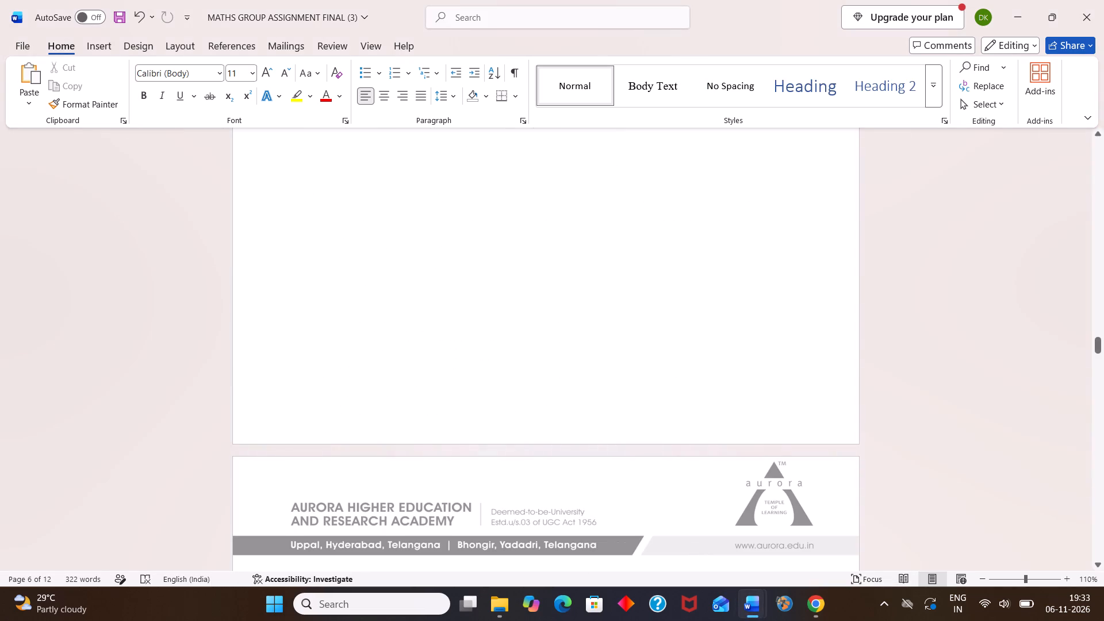
pyautogui.scroll(1, 492, 320)
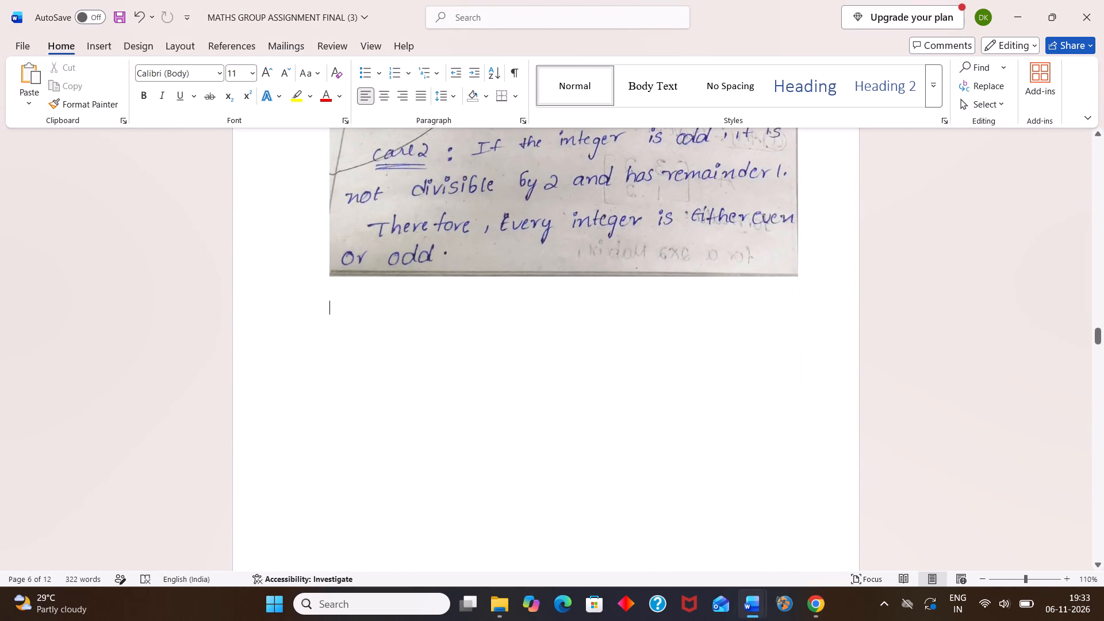
pyautogui.hscroll(-1, 335, 325)
pyautogui.hotkey('ctrl', 'v')
# Justify the paragraph holding the part (c) proof-by-cases answer picture above Q5.
pyautogui.scroll(1, 305, 323)
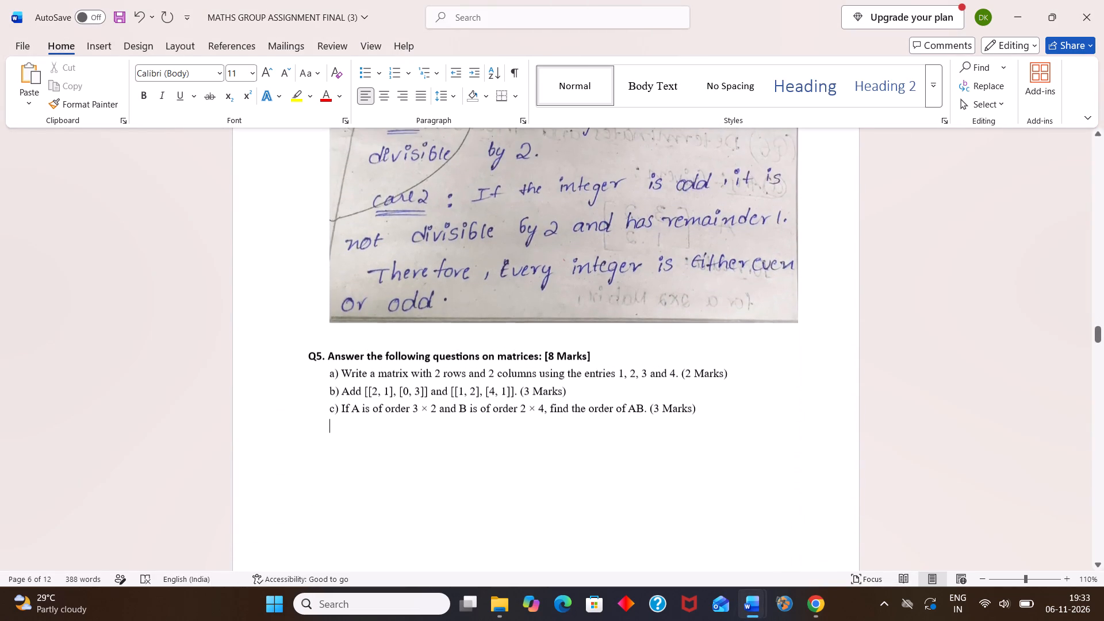
pyautogui.scroll(2, 305, 323)
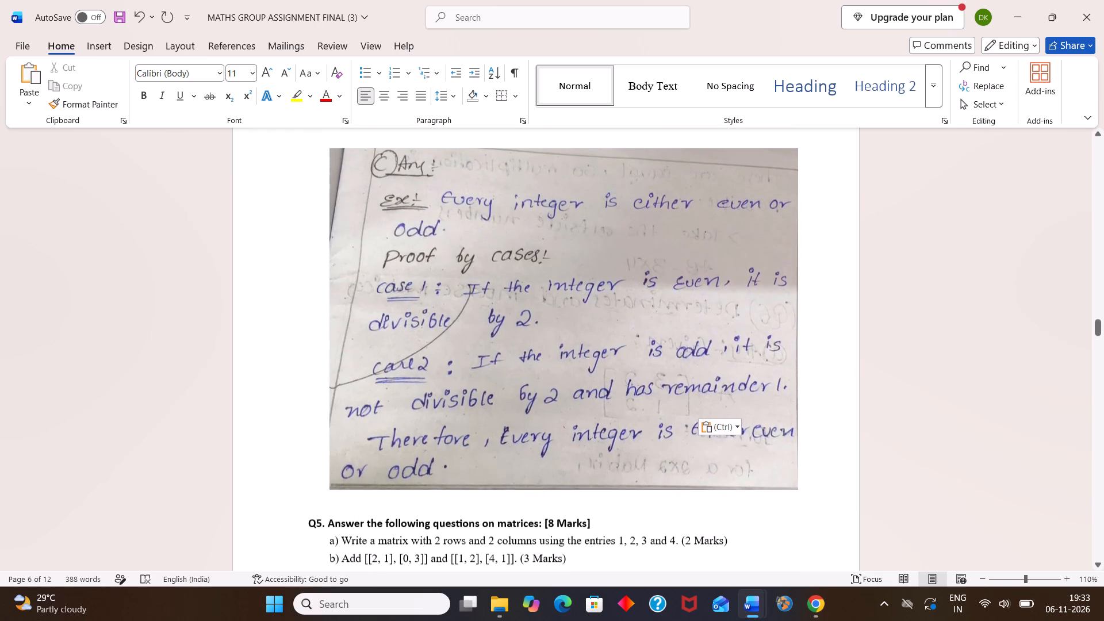
pyautogui.click(454, 279)
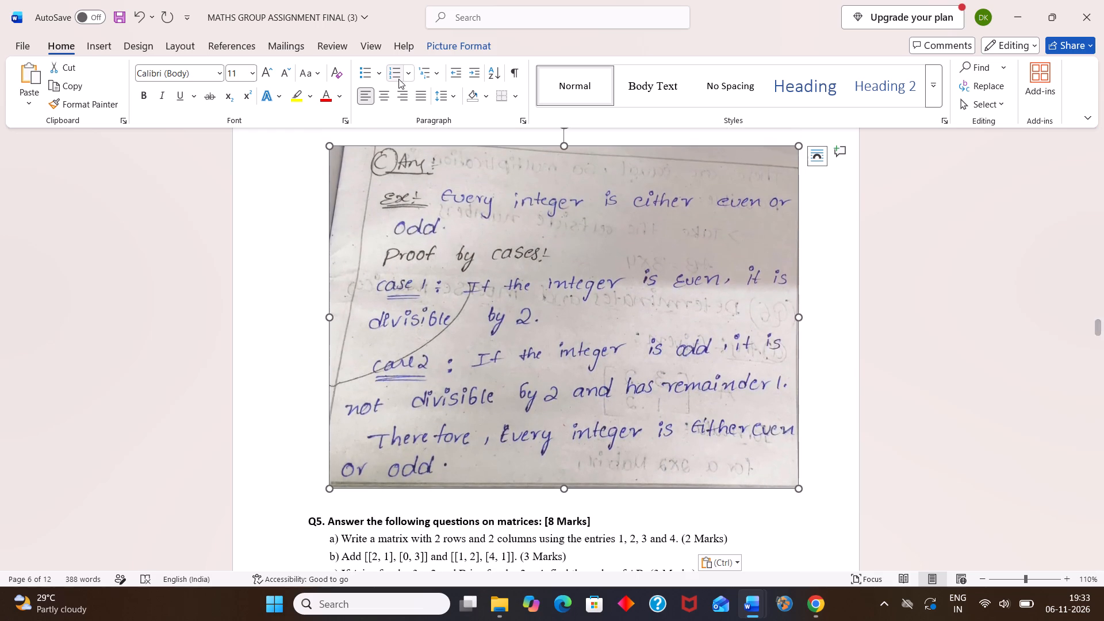
pyautogui.click(420, 98)
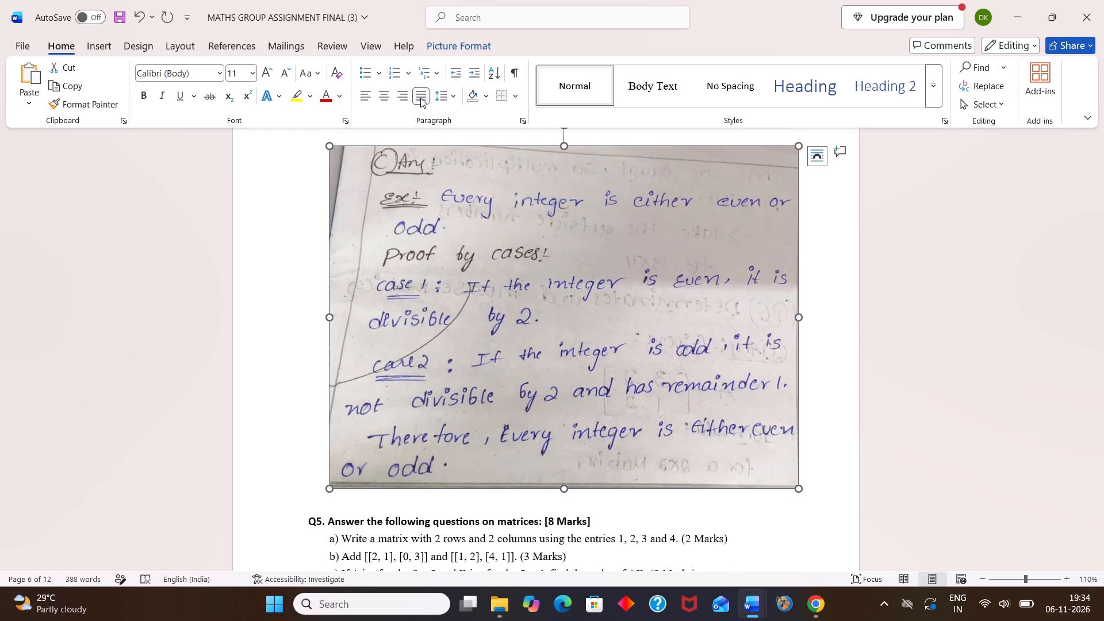
# Examine the space below the Q5 questions and the leftover content at the start of the following page.
pyautogui.scroll(-1, 457, 318)
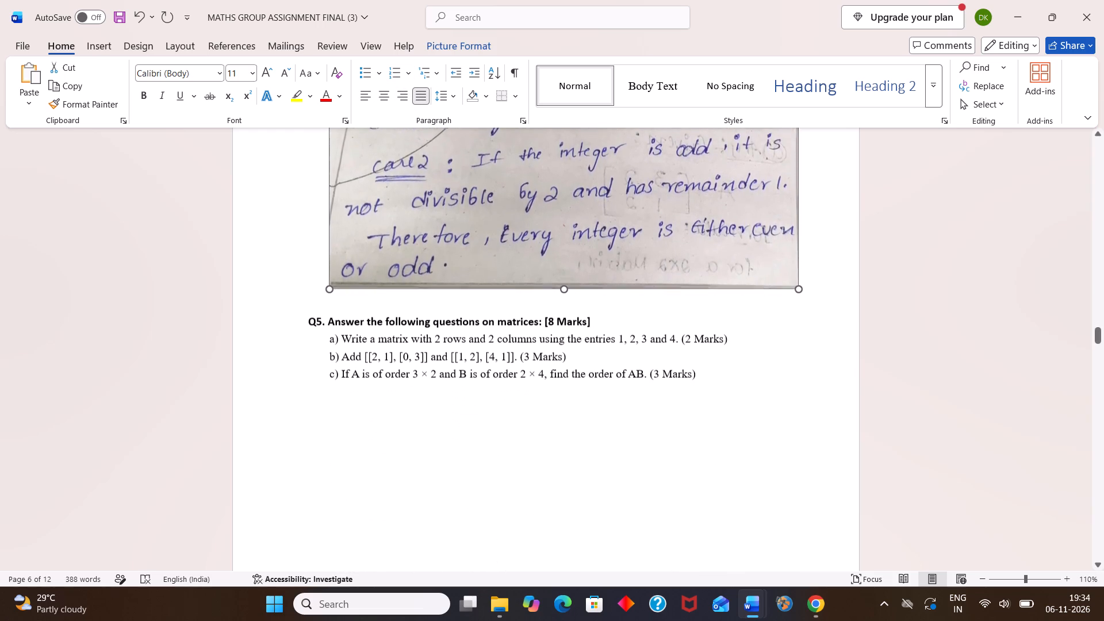
pyautogui.scroll(-2, 457, 318)
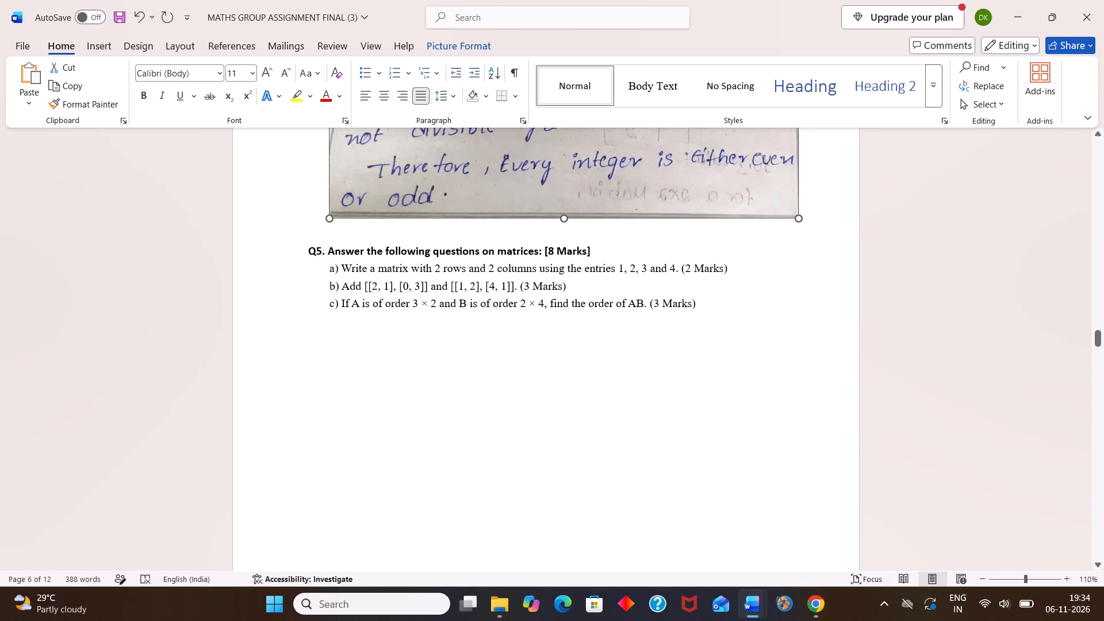
pyautogui.scroll(-1, 520, 443)
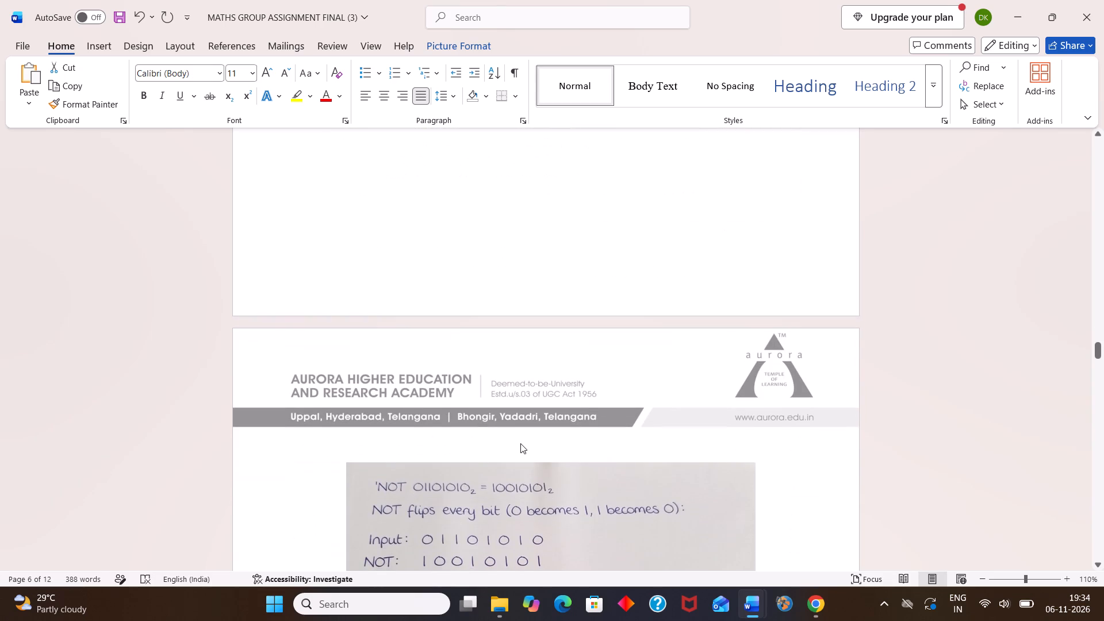
pyautogui.hscroll(-1, 520, 443)
pyautogui.scroll(-1, 520, 443)
pyautogui.scroll(1, 520, 443)
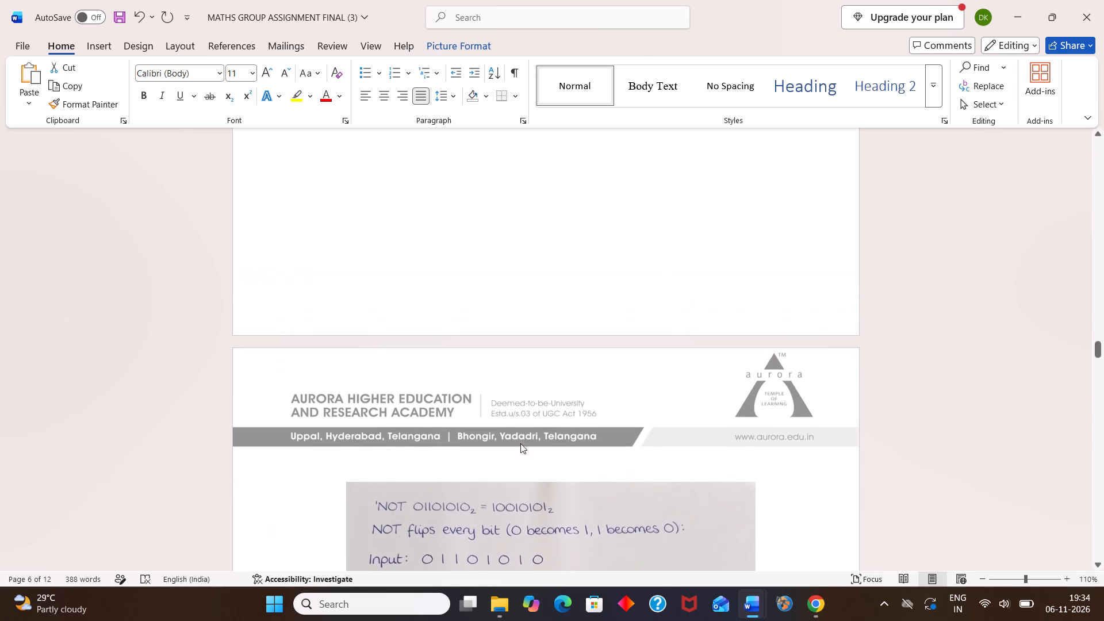
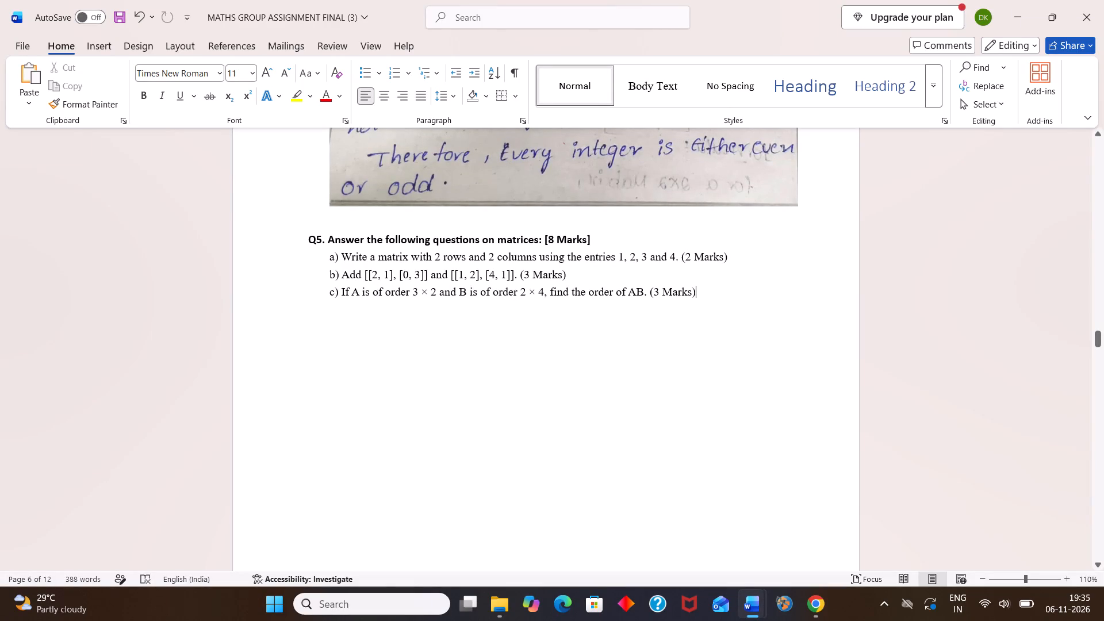
# Paste the handwritten Q5 matrices answer picture below question c) and scale it down to about three quarters of its size.
pyautogui.press('Return')
pyautogui.hotkey('ctrl', 'v')
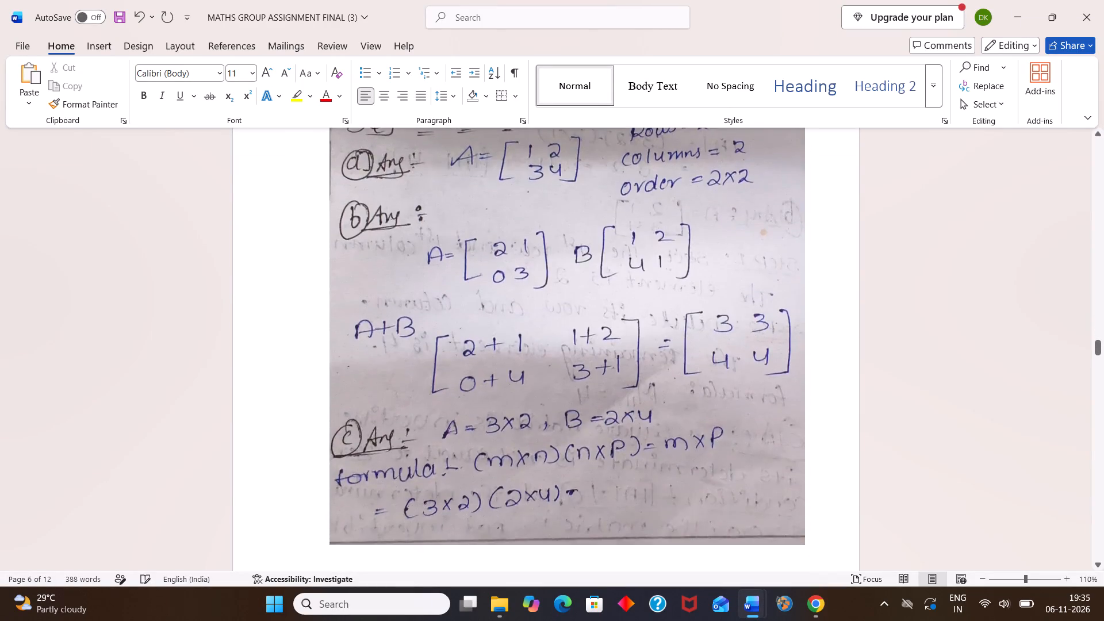
pyautogui.hscroll(1, 671, 310)
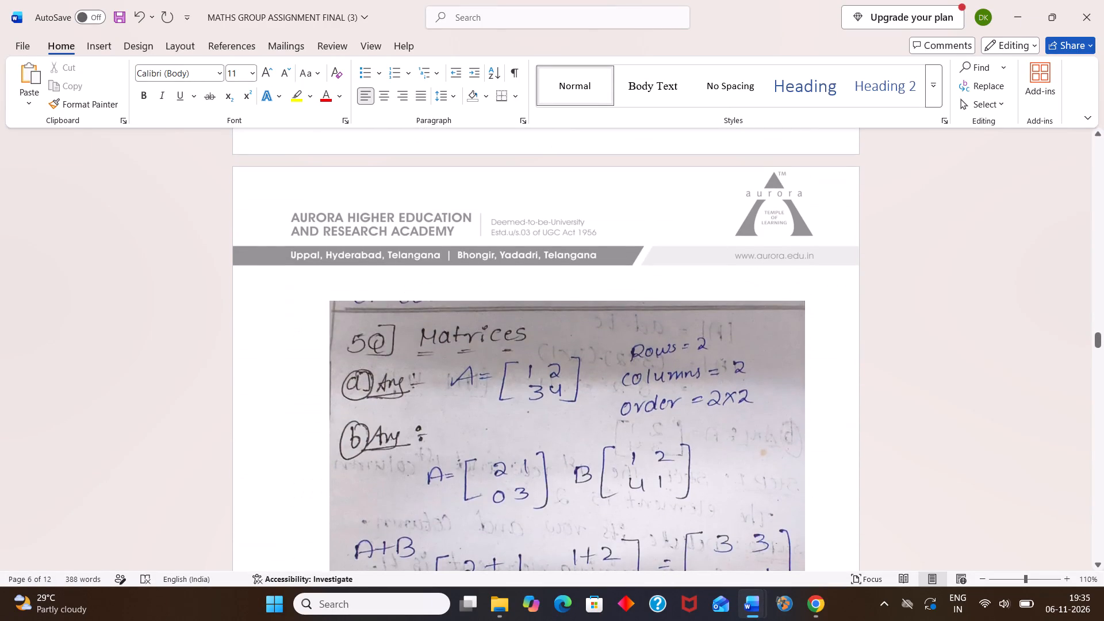
pyautogui.click(627, 464)
pyautogui.moveTo(333, 301); pyautogui.dragTo(482, 407)
# Examine the gap between the Q5 questions and the resized matrices answer picture on the following page.
pyautogui.scroll(-2, 482, 407)
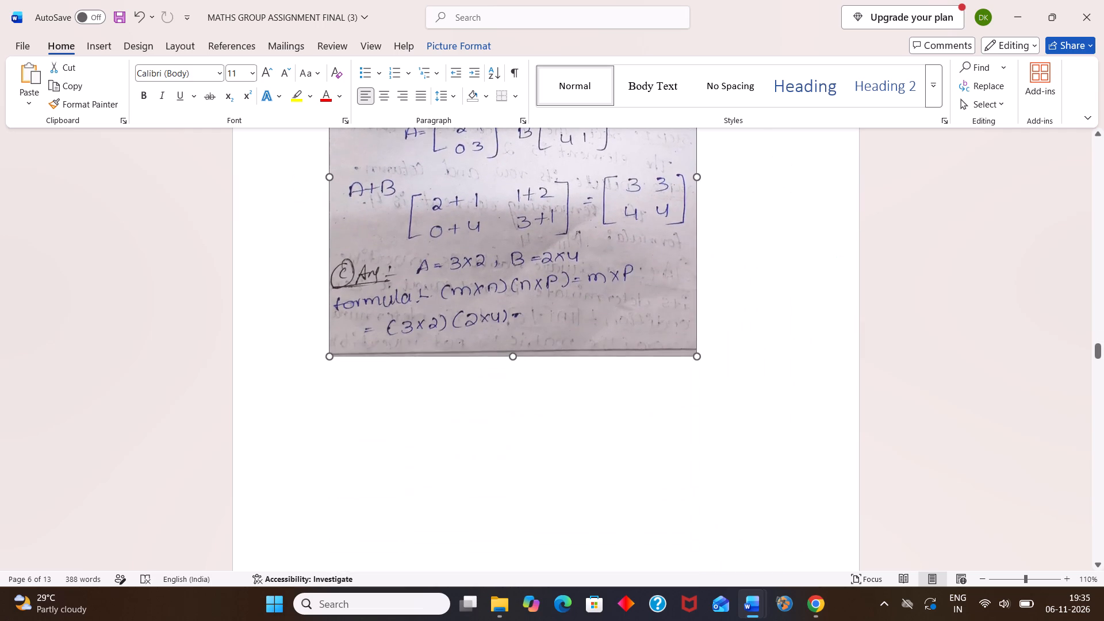
pyautogui.scroll(3, 482, 407)
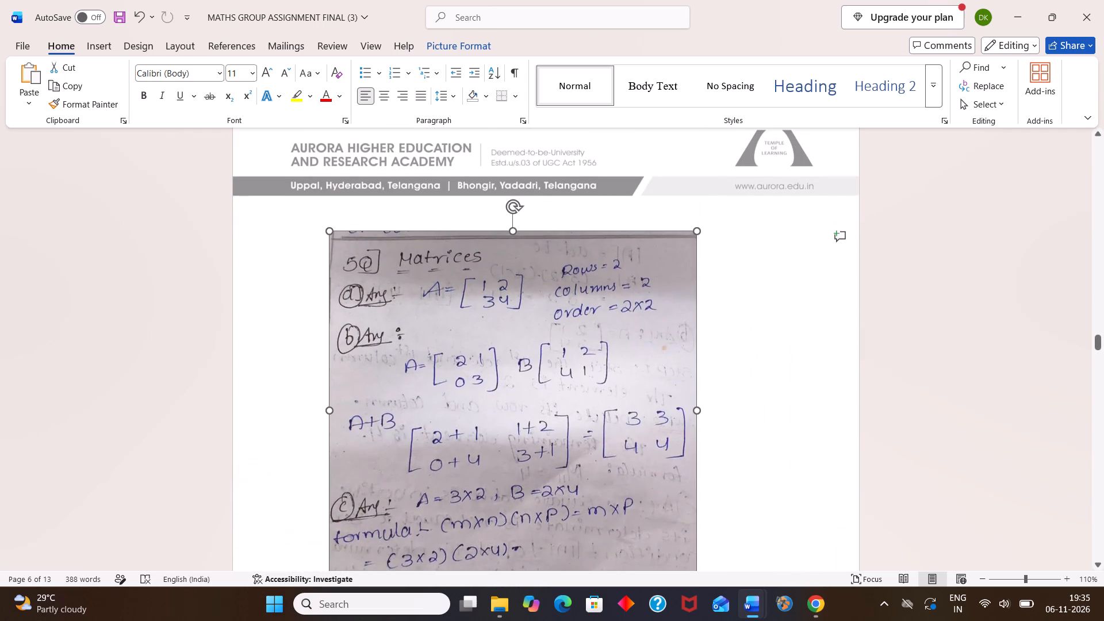
pyautogui.scroll(2, 482, 407)
pyautogui.scroll(-2, 482, 407)
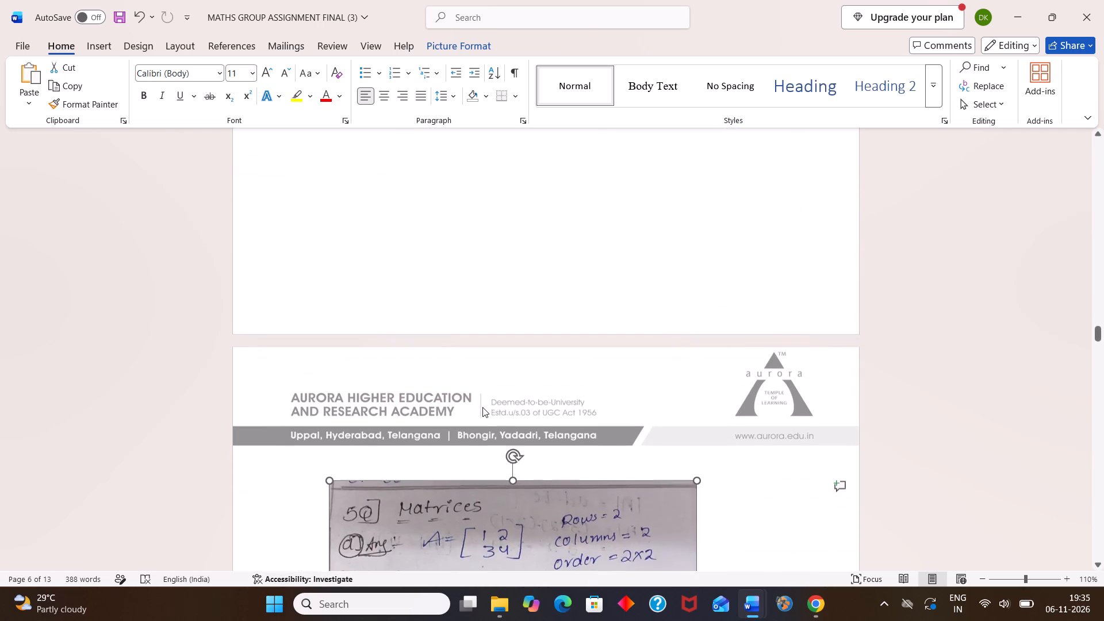
pyautogui.scroll(-1, 482, 407)
pyautogui.scroll(3, 482, 407)
pyautogui.scroll(-1, 482, 407)
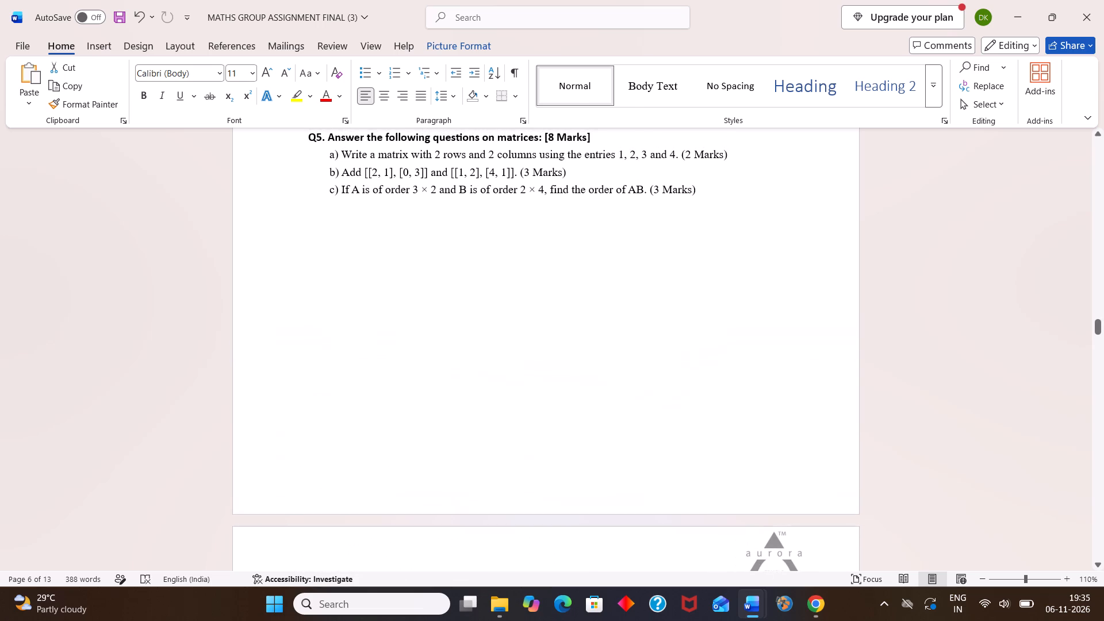
pyautogui.scroll(-4, 482, 407)
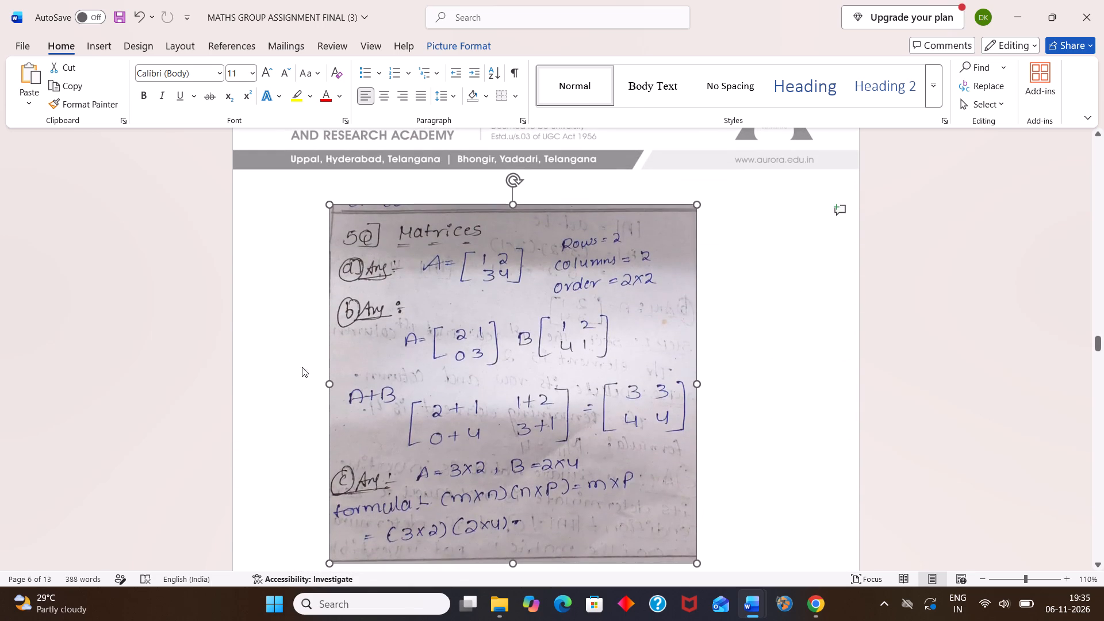
pyautogui.click(311, 182)
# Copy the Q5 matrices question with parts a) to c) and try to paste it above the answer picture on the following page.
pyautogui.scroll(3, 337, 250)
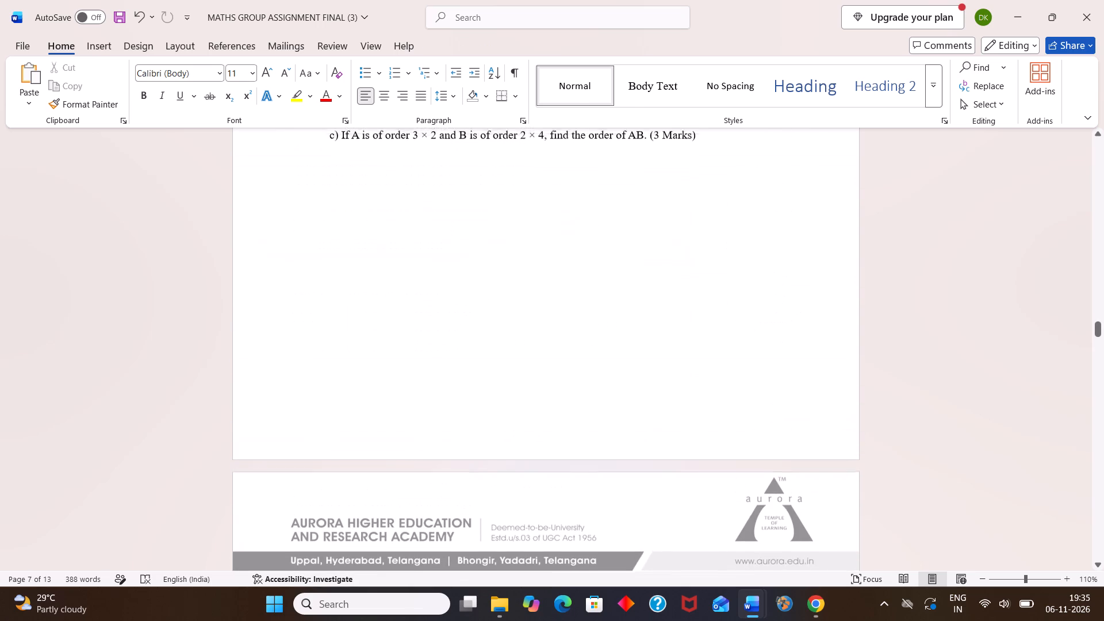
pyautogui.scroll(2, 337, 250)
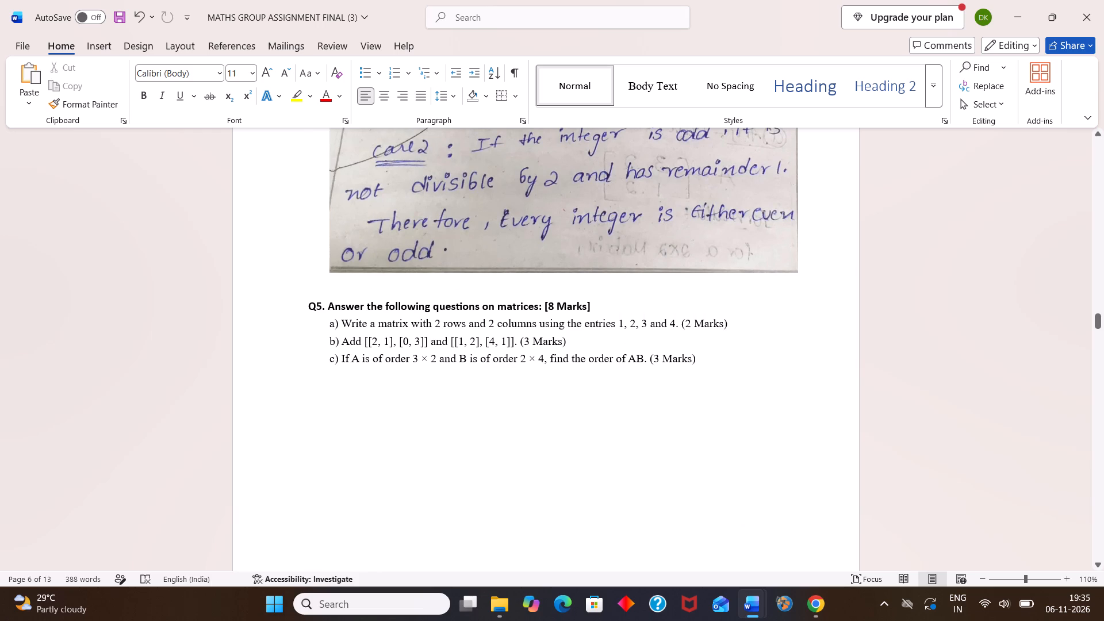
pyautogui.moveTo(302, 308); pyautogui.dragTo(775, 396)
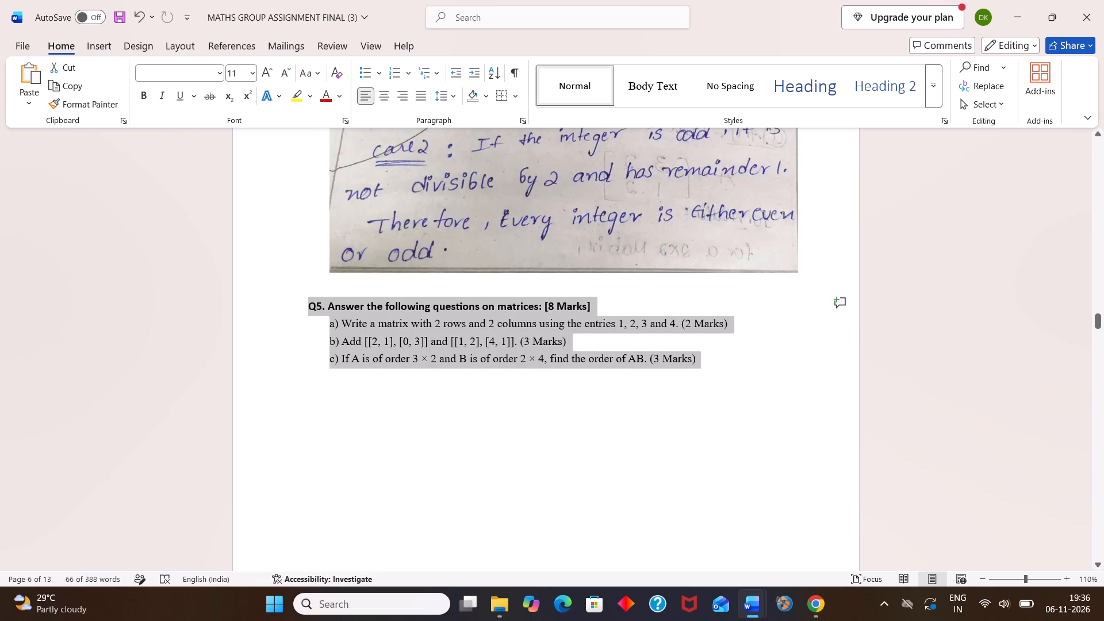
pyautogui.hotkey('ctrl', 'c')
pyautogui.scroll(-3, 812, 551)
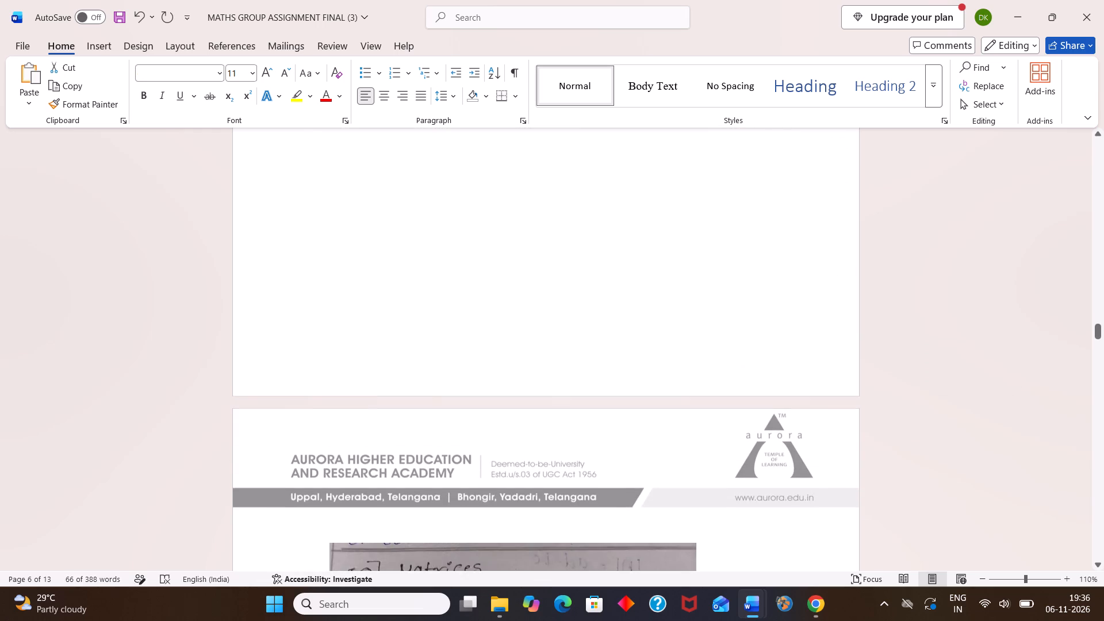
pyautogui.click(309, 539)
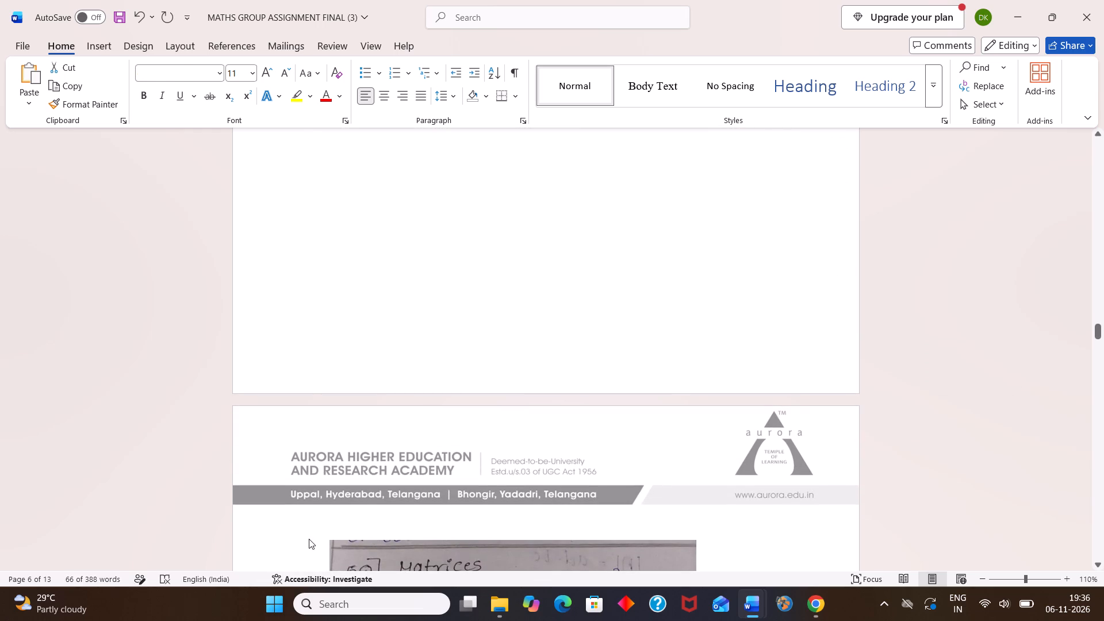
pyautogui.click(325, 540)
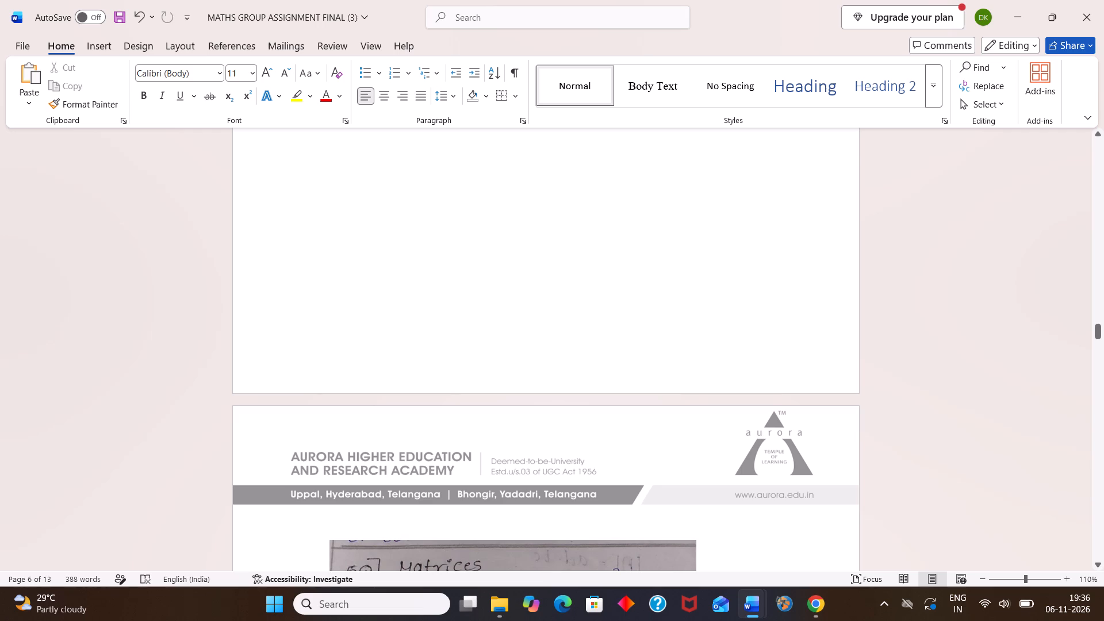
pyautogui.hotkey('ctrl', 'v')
# Review the assignment's pages from the earlier logic answers through Q4 to the Q5 matrices answer picture.
pyautogui.scroll(-4, 325, 540)
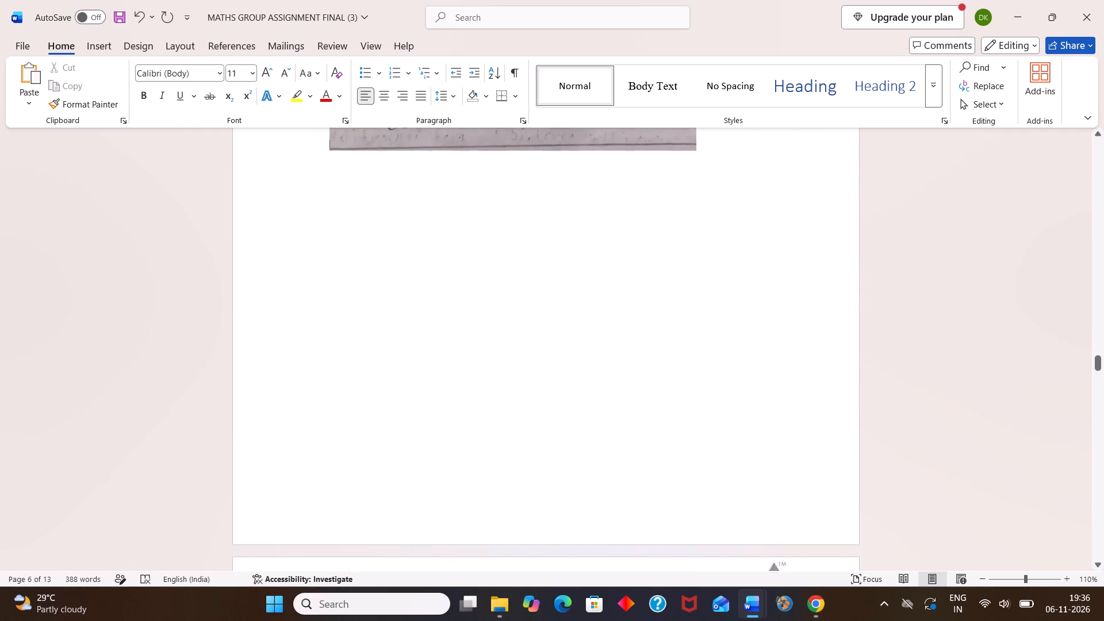
pyautogui.scroll(-1, 325, 540)
pyautogui.scroll(6, 325, 540)
pyautogui.scroll(-3, 325, 540)
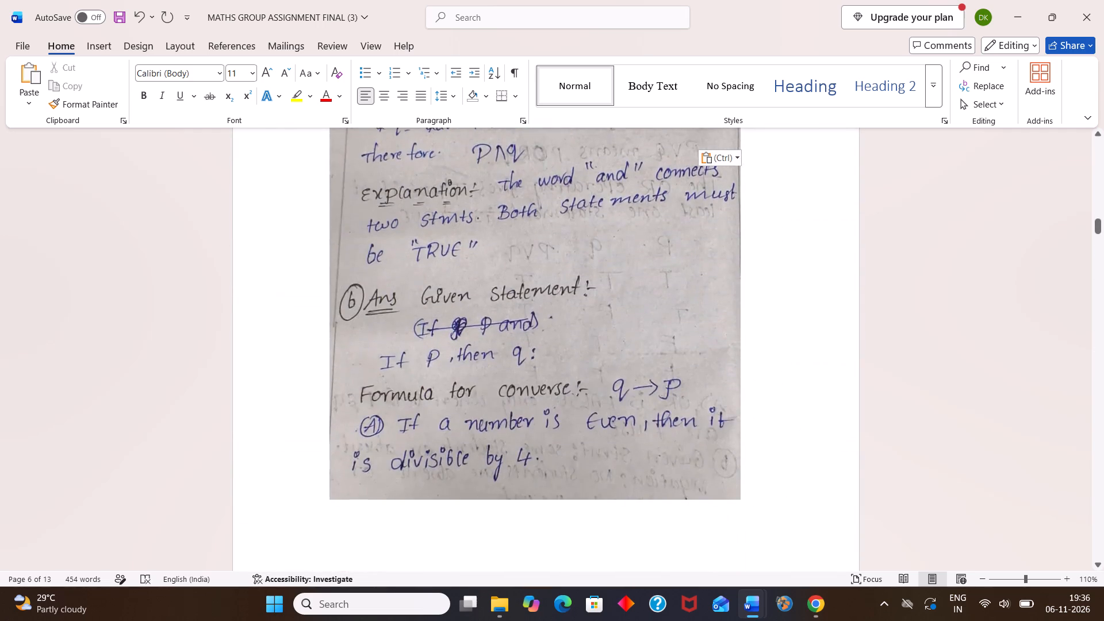
pyautogui.scroll(-3, 325, 540)
pyautogui.scroll(3, 325, 540)
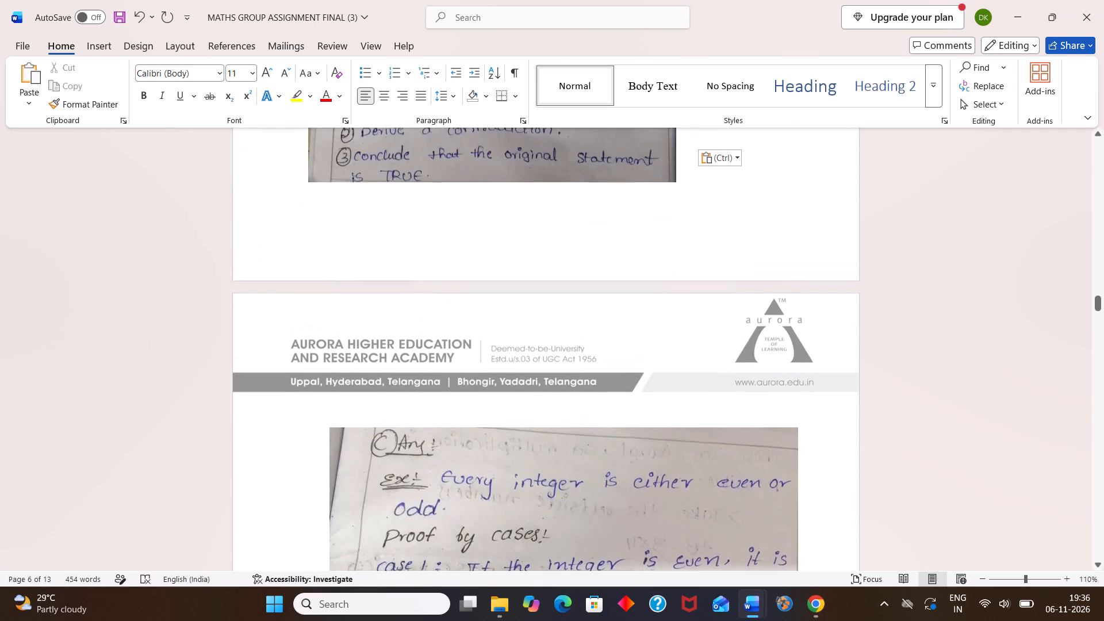
pyautogui.scroll(4, 325, 540)
pyautogui.scroll(-1, 325, 540)
pyautogui.scroll(1, 325, 540)
pyautogui.scroll(-2, 325, 540)
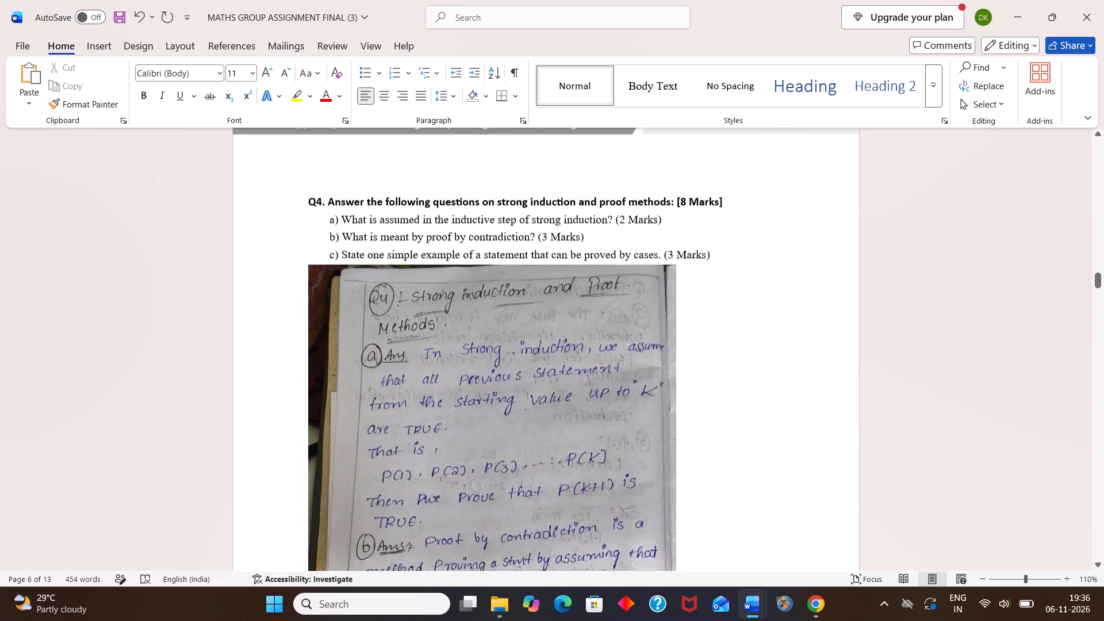
pyautogui.scroll(-2, 325, 540)
pyautogui.scroll(1, 325, 540)
pyautogui.scroll(-1, 325, 540)
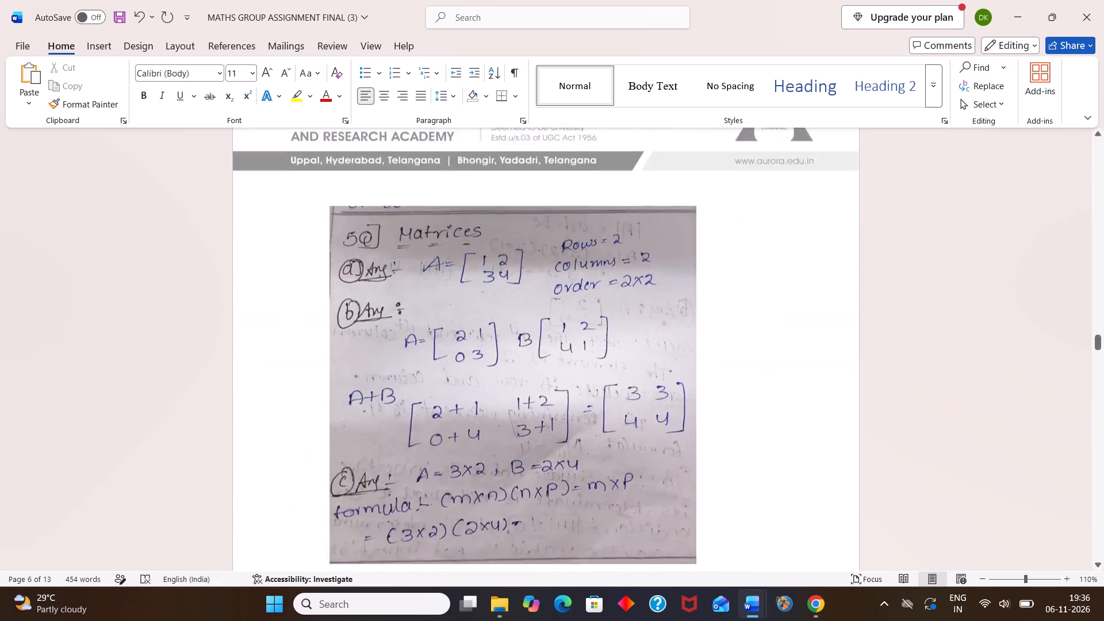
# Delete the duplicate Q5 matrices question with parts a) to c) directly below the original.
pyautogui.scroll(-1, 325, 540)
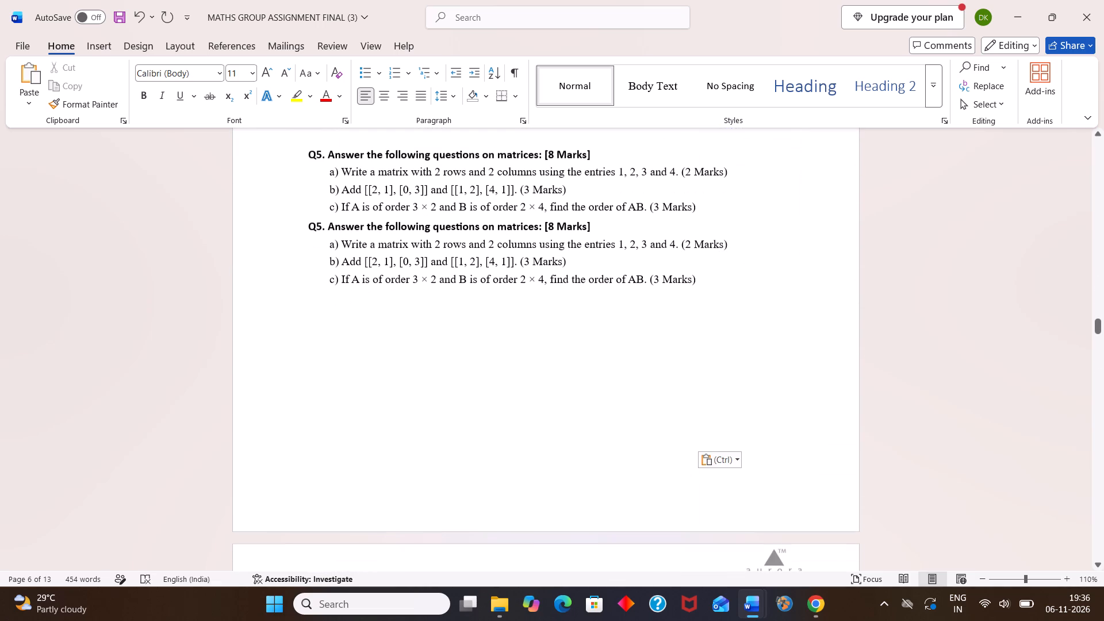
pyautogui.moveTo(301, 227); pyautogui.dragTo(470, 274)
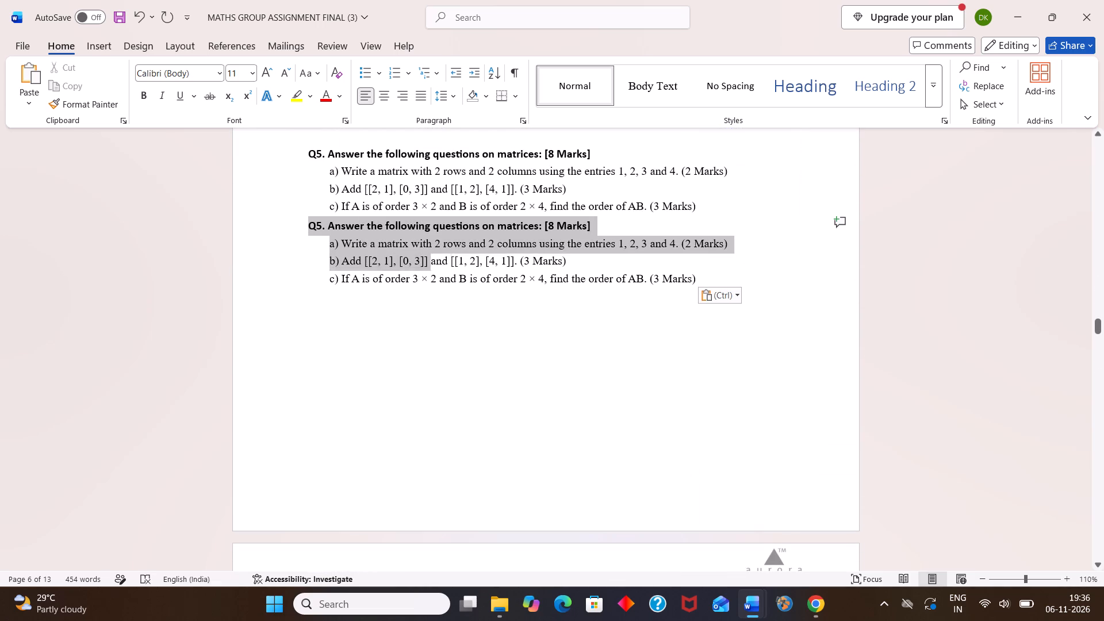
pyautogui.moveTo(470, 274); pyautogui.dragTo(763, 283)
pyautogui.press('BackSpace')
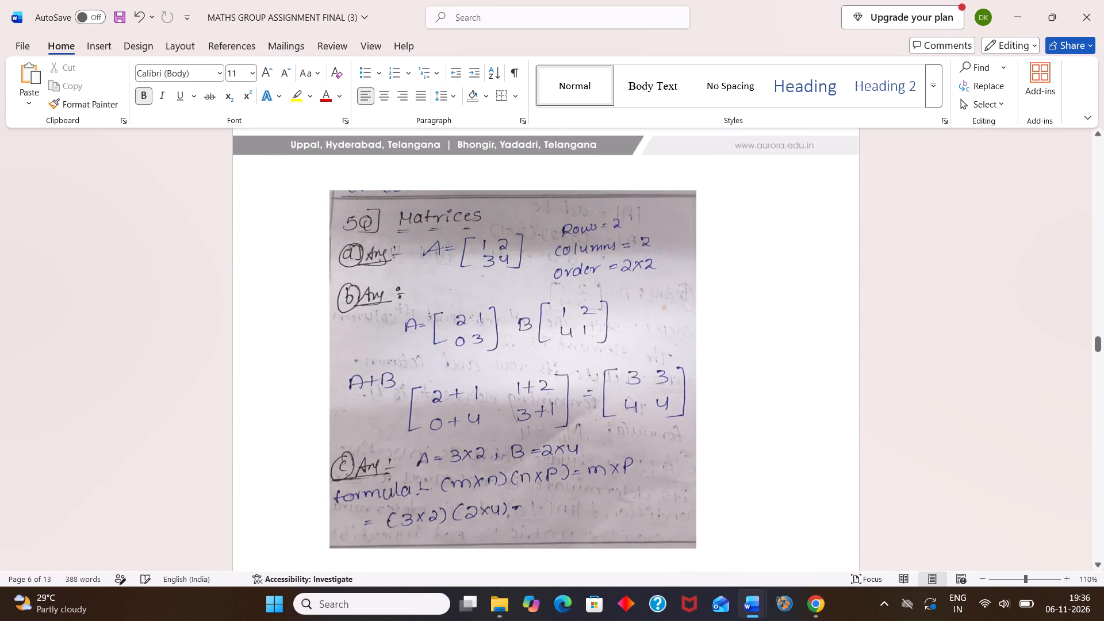
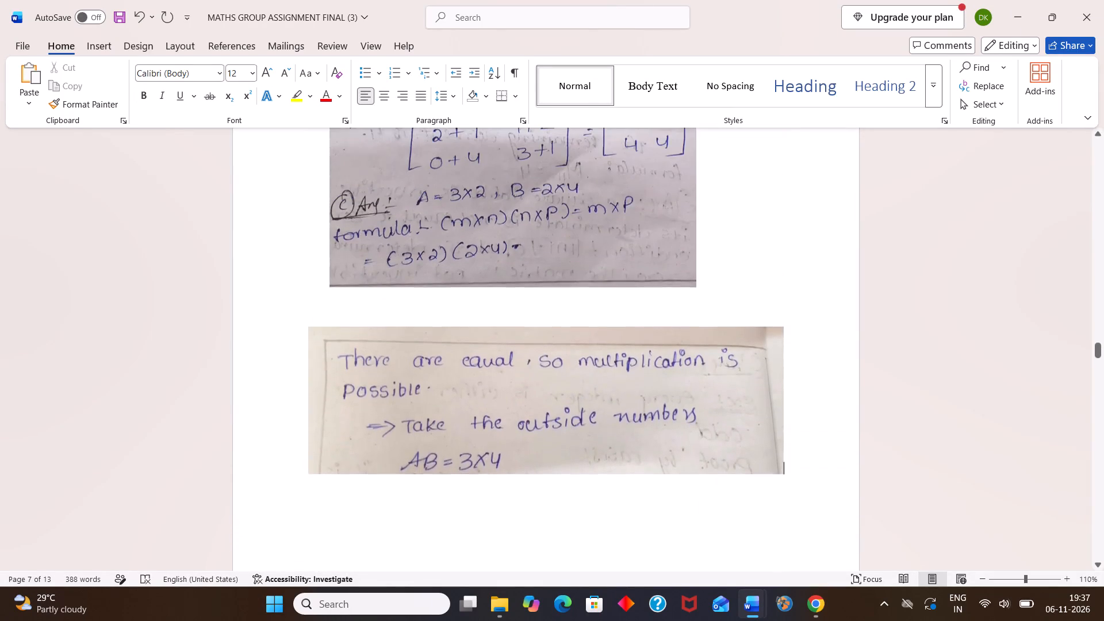
# Copy the Q6 determinants and inverse matrices question with parts a) to c) from the question paper for the blank space above the NOT answer picture.
pyautogui.scroll(-1, 471, 520)
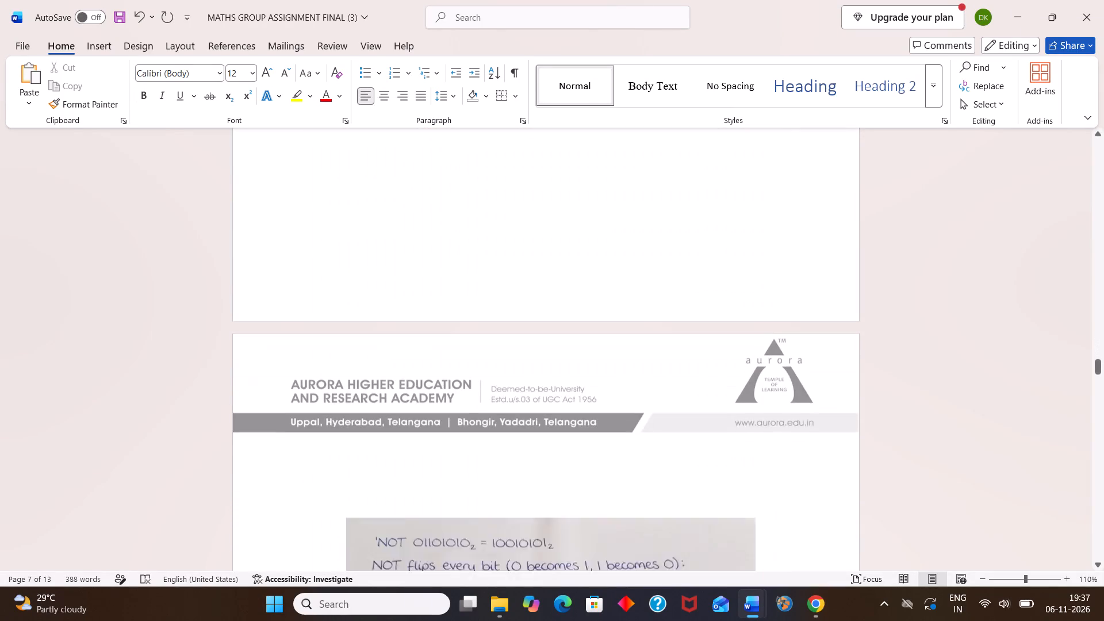
pyautogui.scroll(-1, 471, 520)
pyautogui.click(319, 385)
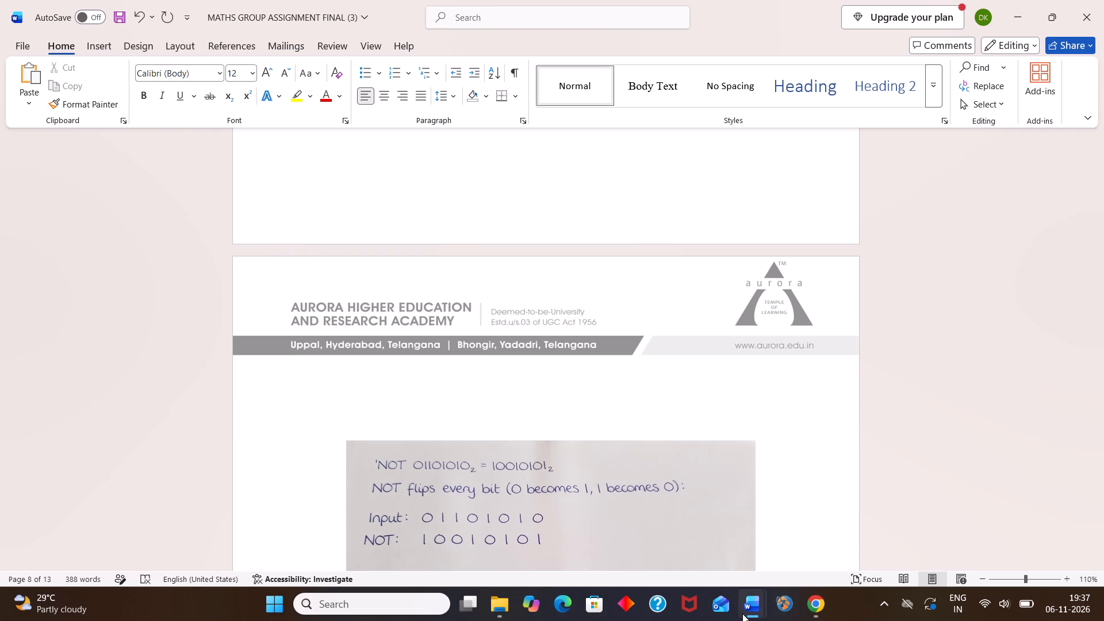
pyautogui.click(774, 512)
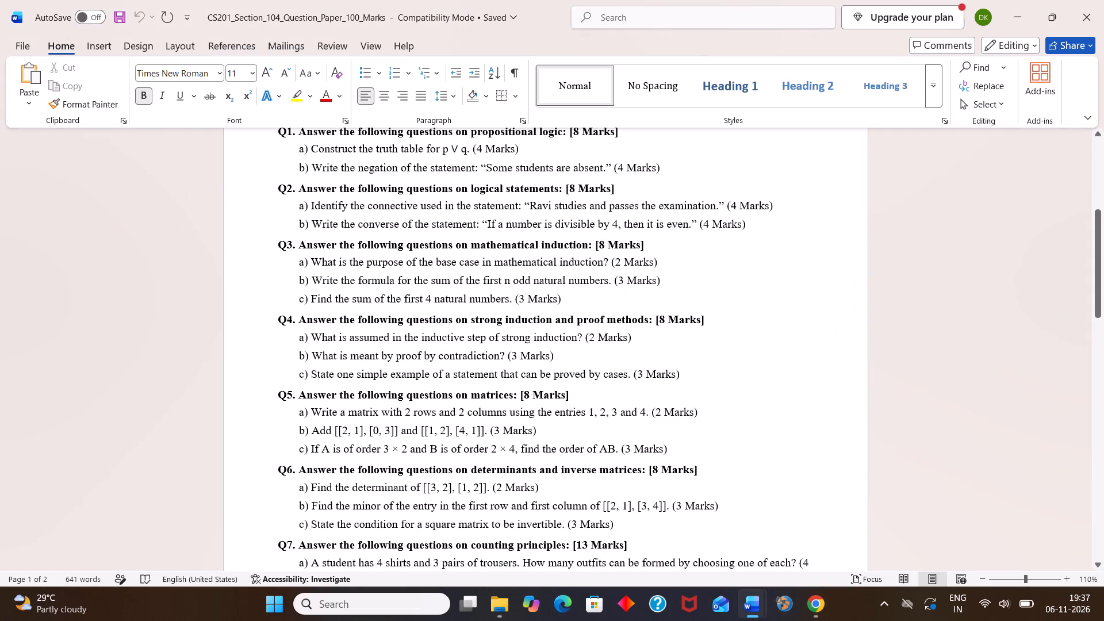
pyautogui.moveTo(275, 476); pyautogui.dragTo(453, 559)
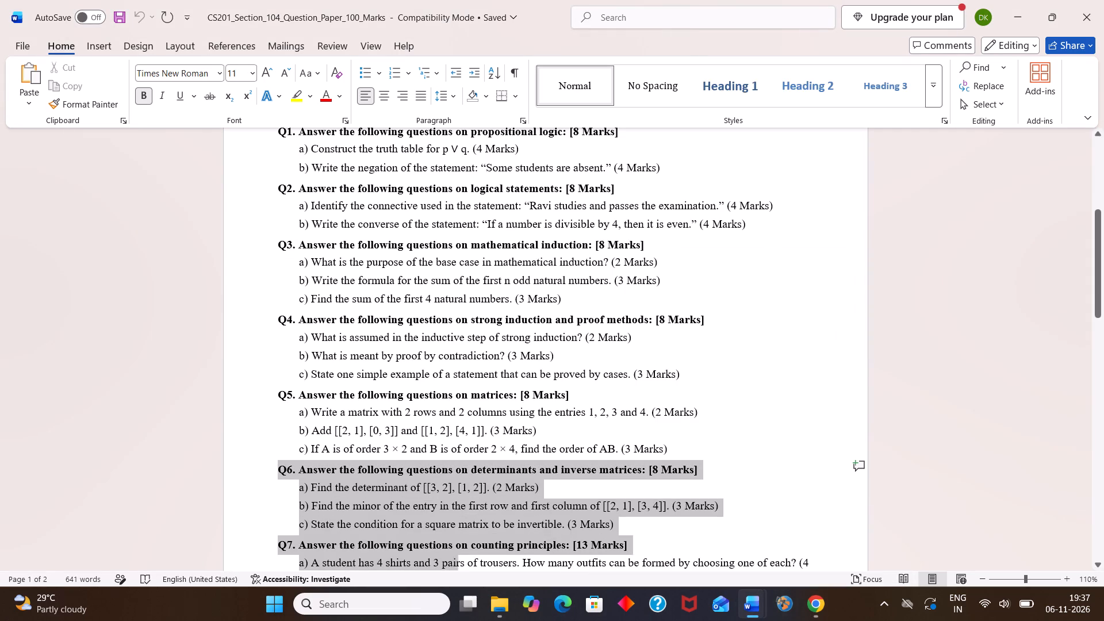
pyautogui.moveTo(453, 559); pyautogui.dragTo(654, 527)
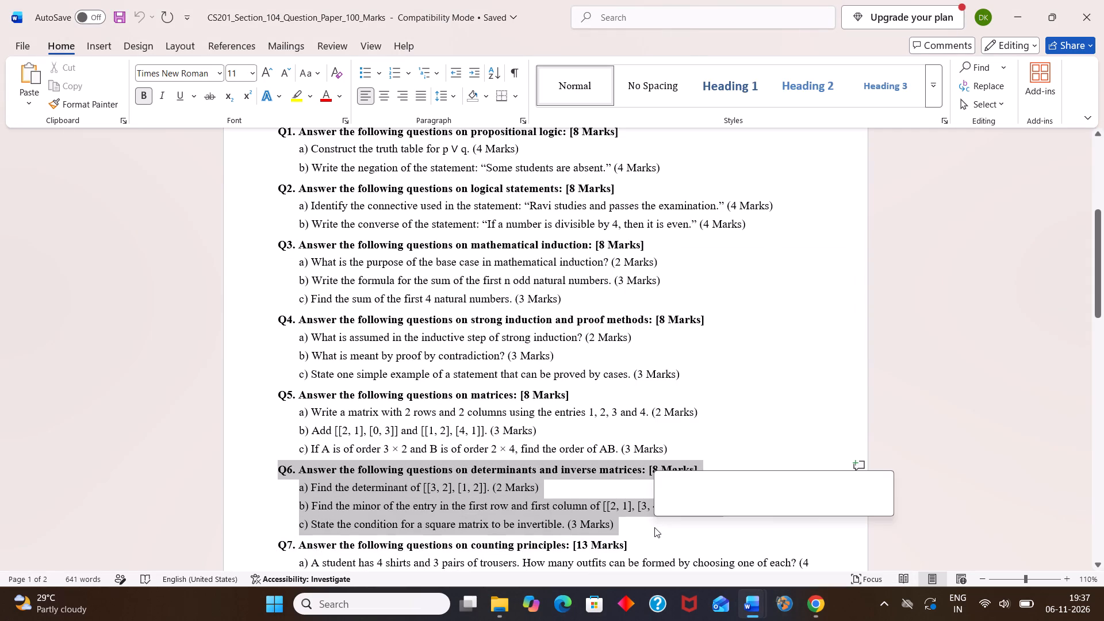
pyautogui.hotkey('ctrl', 'c')
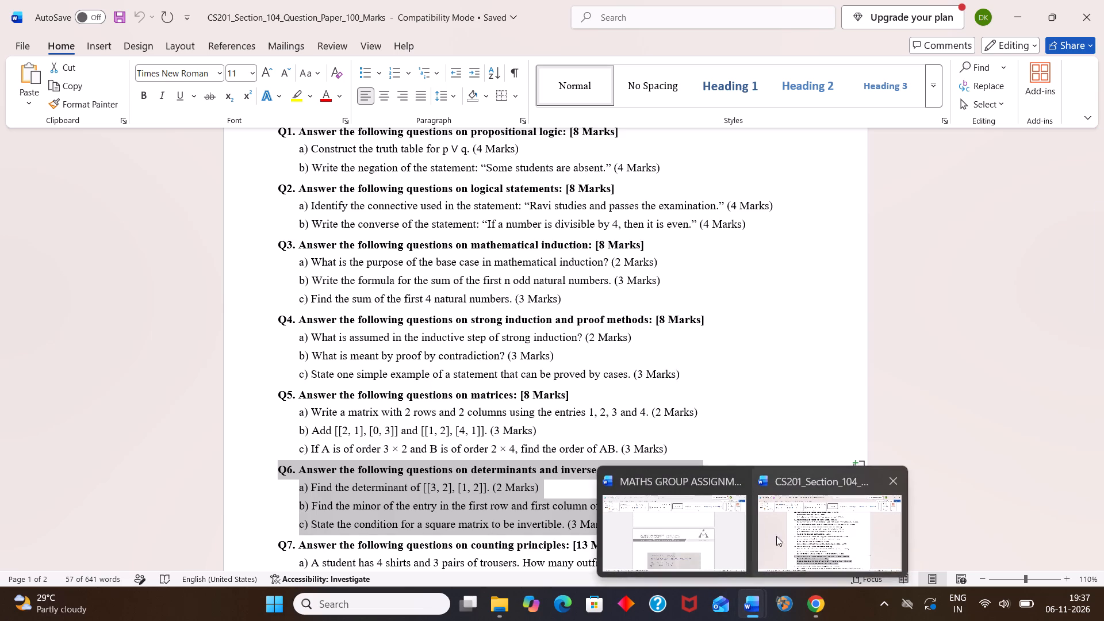
pyautogui.click(704, 547)
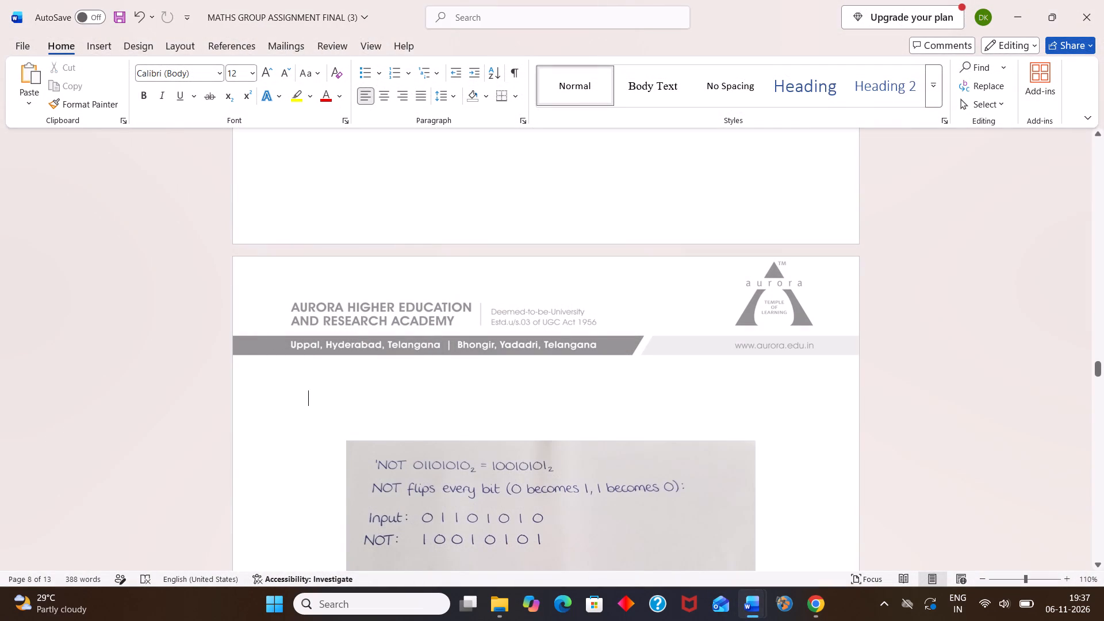
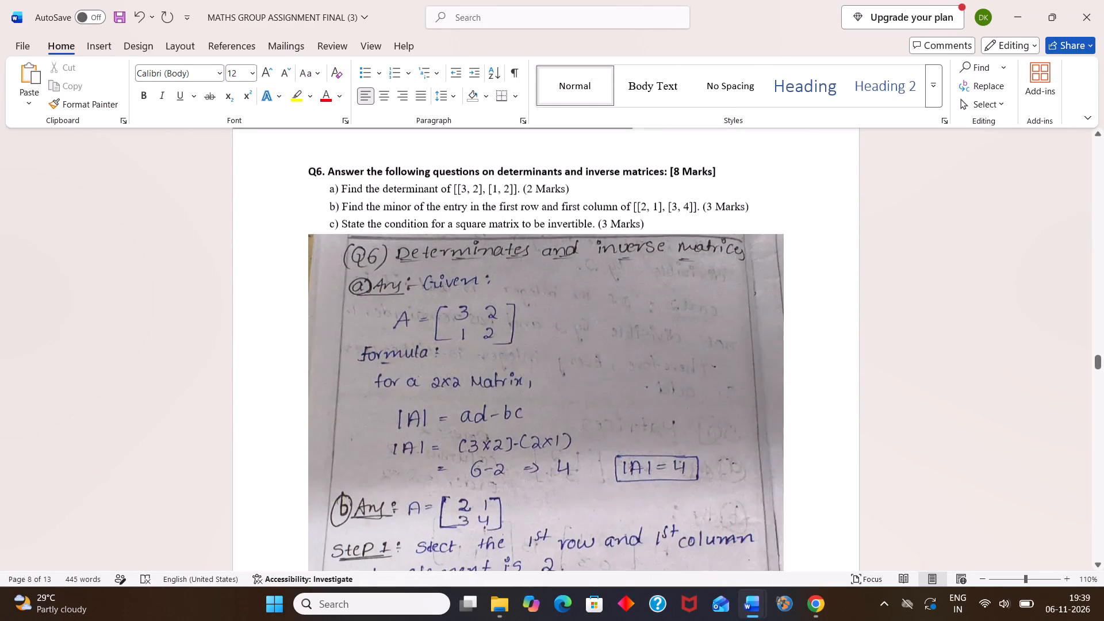
# Delete the leftover handwritten NOT answer picture from the page after the Q6 answer.
pyautogui.hscroll(1, 344, 463)
pyautogui.scroll(-3, 344, 463)
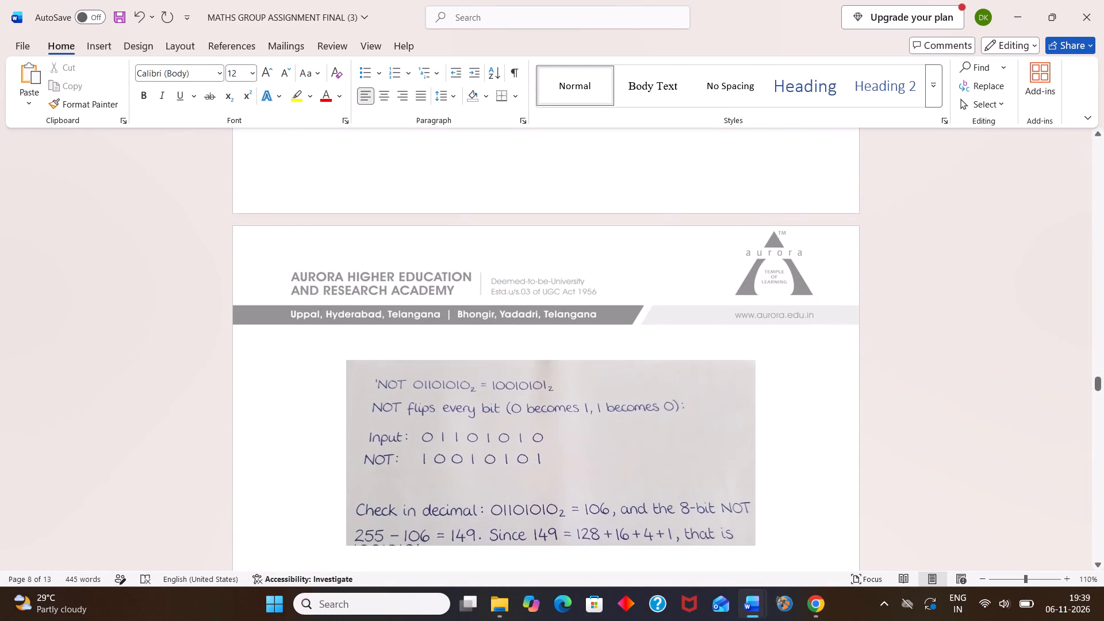
pyautogui.click(347, 367)
pyautogui.press('BackSpace')
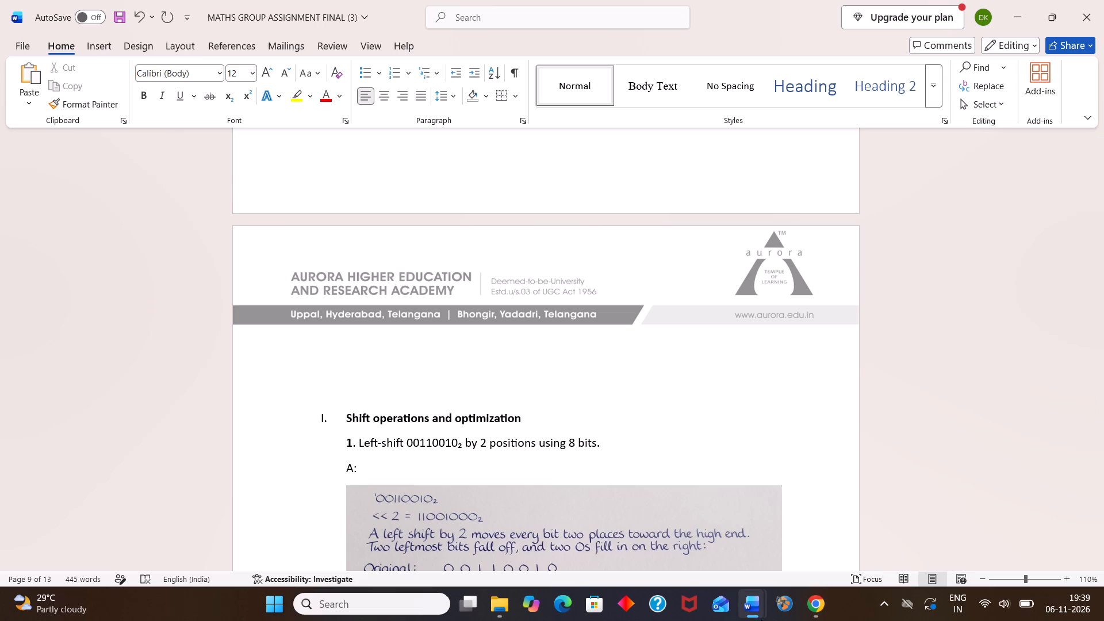
# Switch to the CS201 question paper and copy the Q7 counting principles question with its parts a) to c).
pyautogui.moveTo(791, 568); pyautogui.dragTo(292, 423)
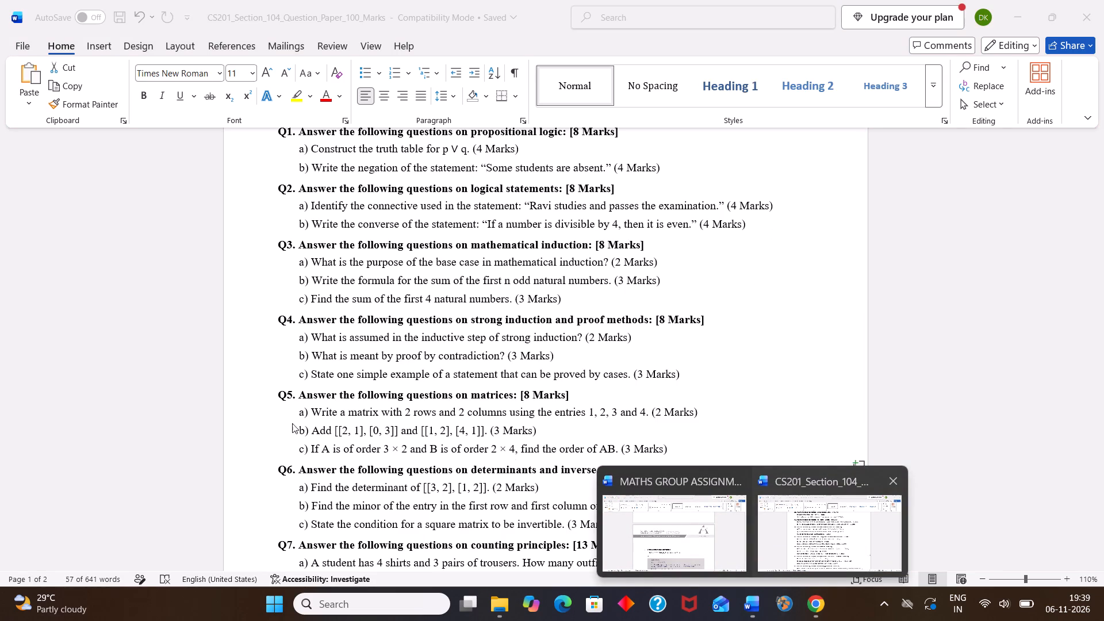
pyautogui.moveTo(292, 423); pyautogui.dragTo(254, 435)
pyautogui.hscroll(1, 254, 435)
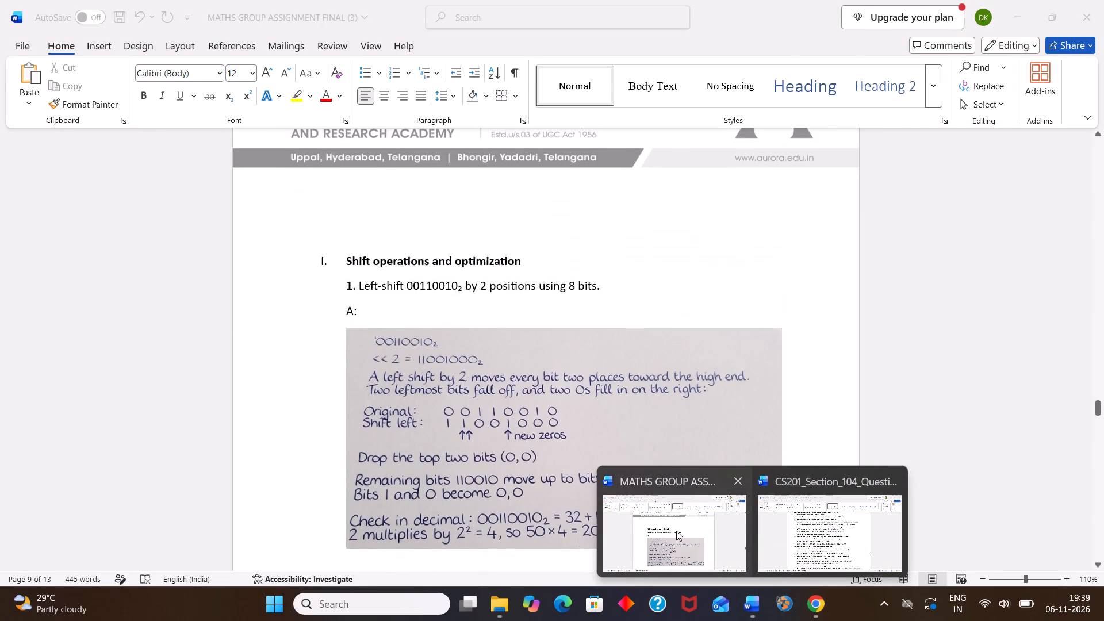
pyautogui.click(797, 525)
pyautogui.click(373, 410)
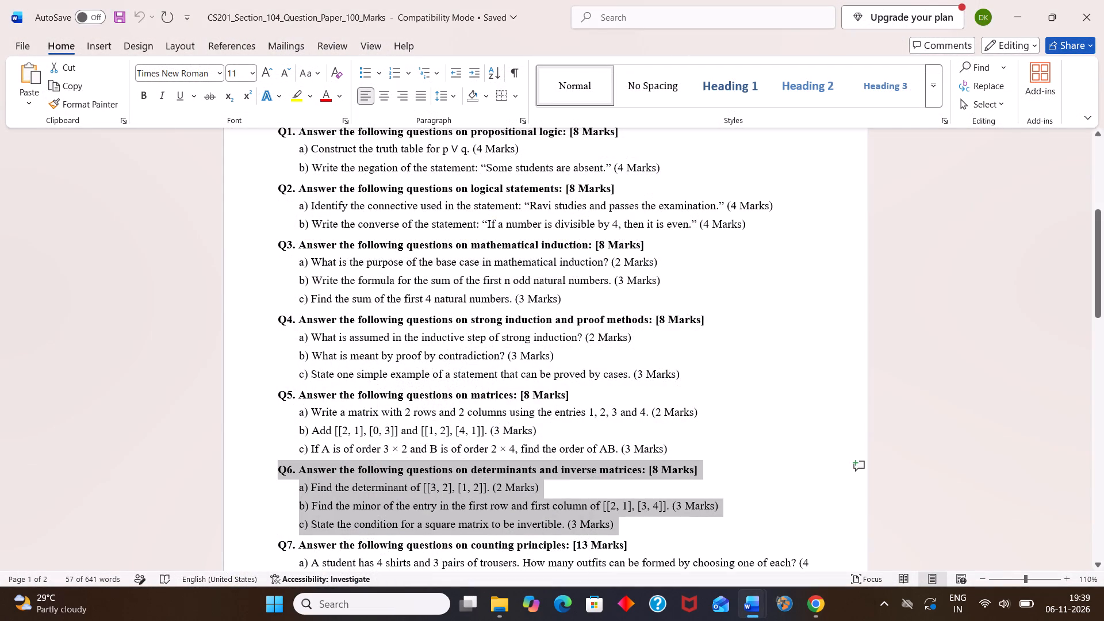
pyautogui.scroll(-2, 373, 410)
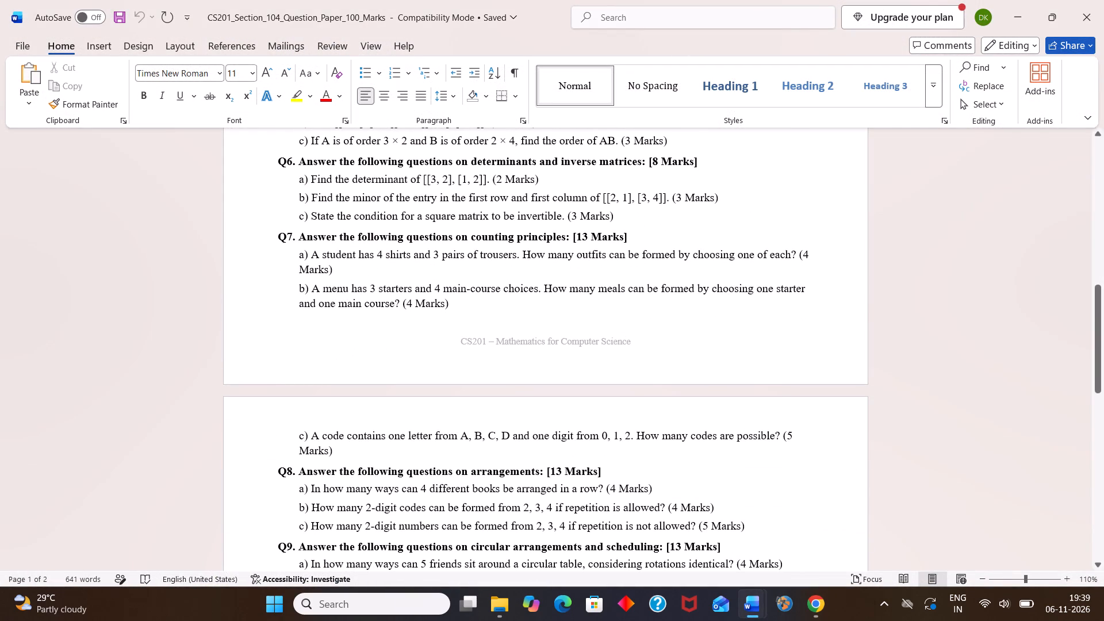
pyautogui.moveTo(279, 235); pyautogui.dragTo(672, 320)
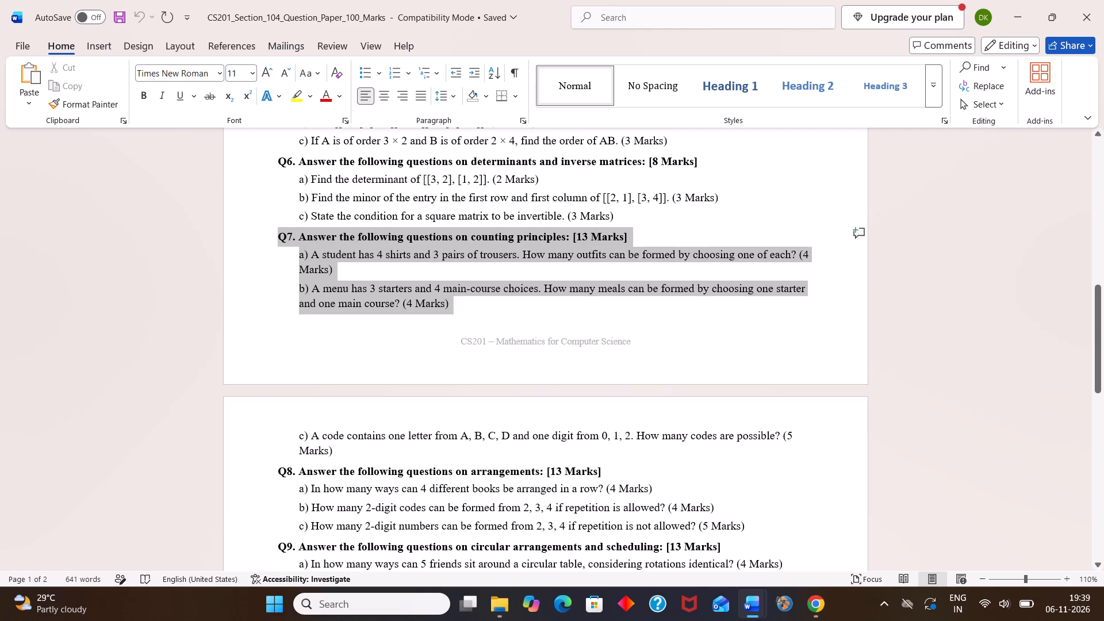
pyautogui.moveTo(672, 320); pyautogui.dragTo(673, 320)
pyautogui.moveTo(618, 307); pyautogui.dragTo(281, 236)
pyautogui.click(281, 236)
pyautogui.moveTo(281, 236); pyautogui.dragTo(630, 409)
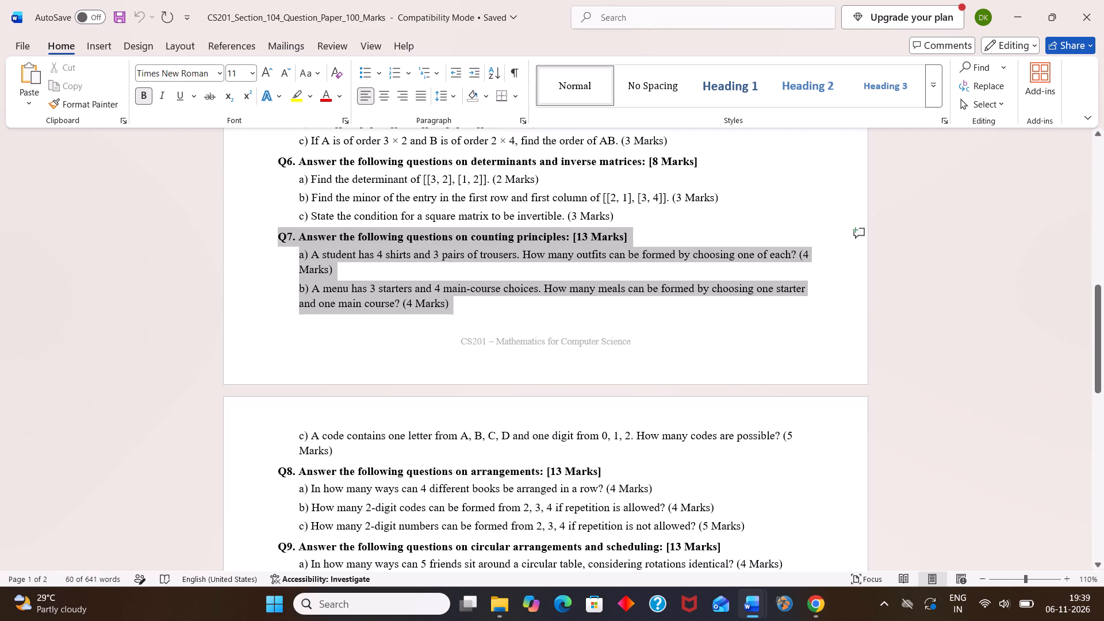
pyautogui.moveTo(630, 409); pyautogui.dragTo(822, 440)
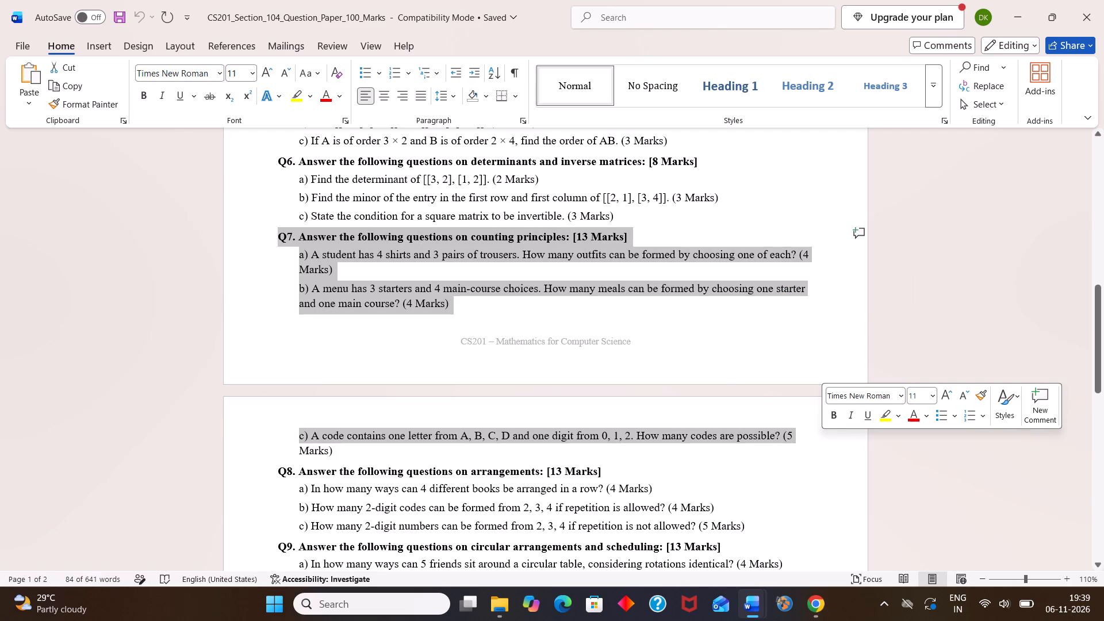
pyautogui.click(358, 444)
pyautogui.moveTo(337, 450); pyautogui.dragTo(320, 344)
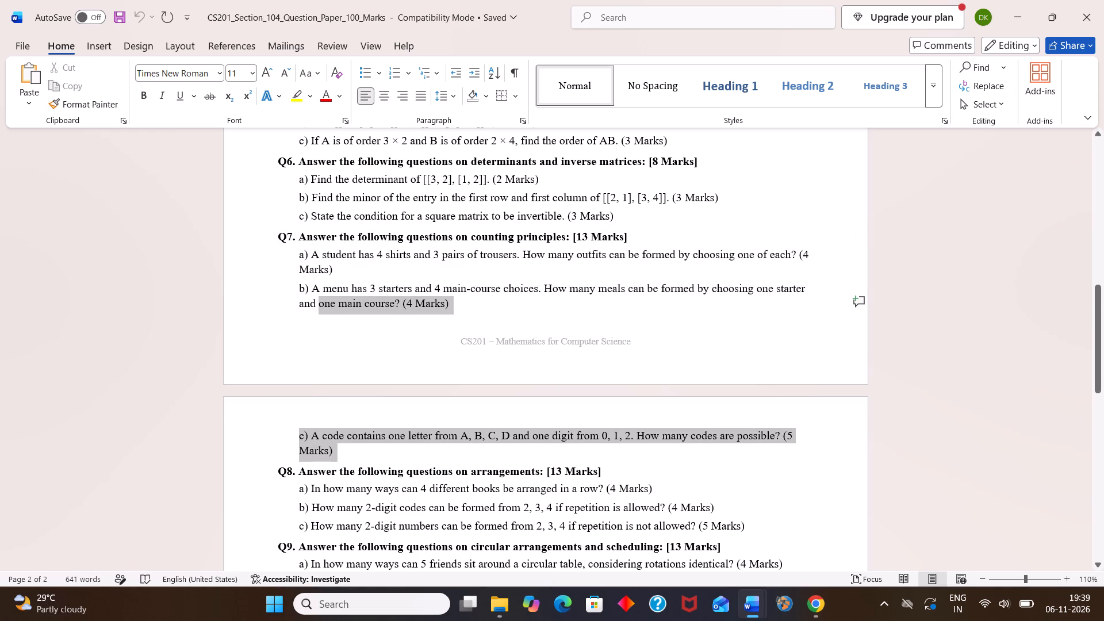
pyautogui.moveTo(320, 344); pyautogui.dragTo(243, 220)
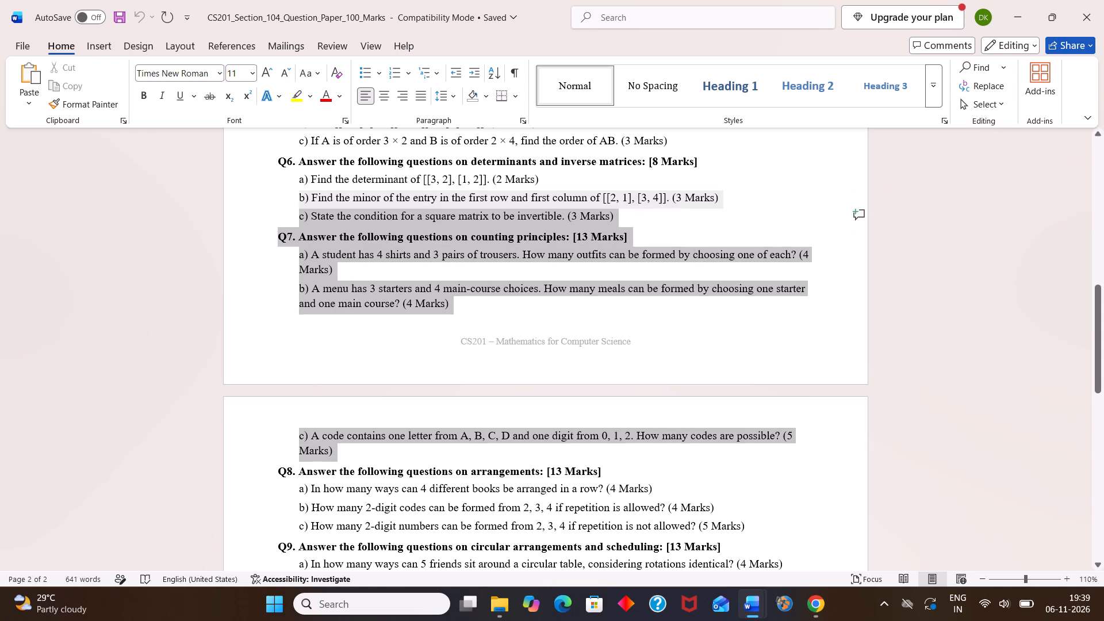
pyautogui.moveTo(243, 220); pyautogui.dragTo(241, 235)
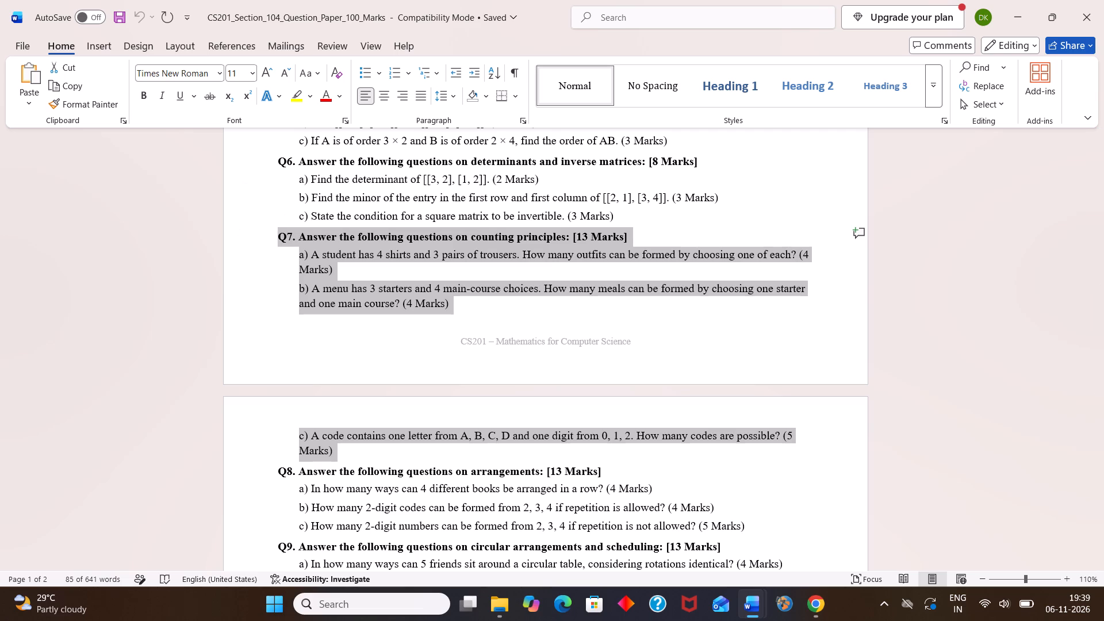
pyautogui.hotkey('ctrl', 'c')
pyautogui.click(315, 347)
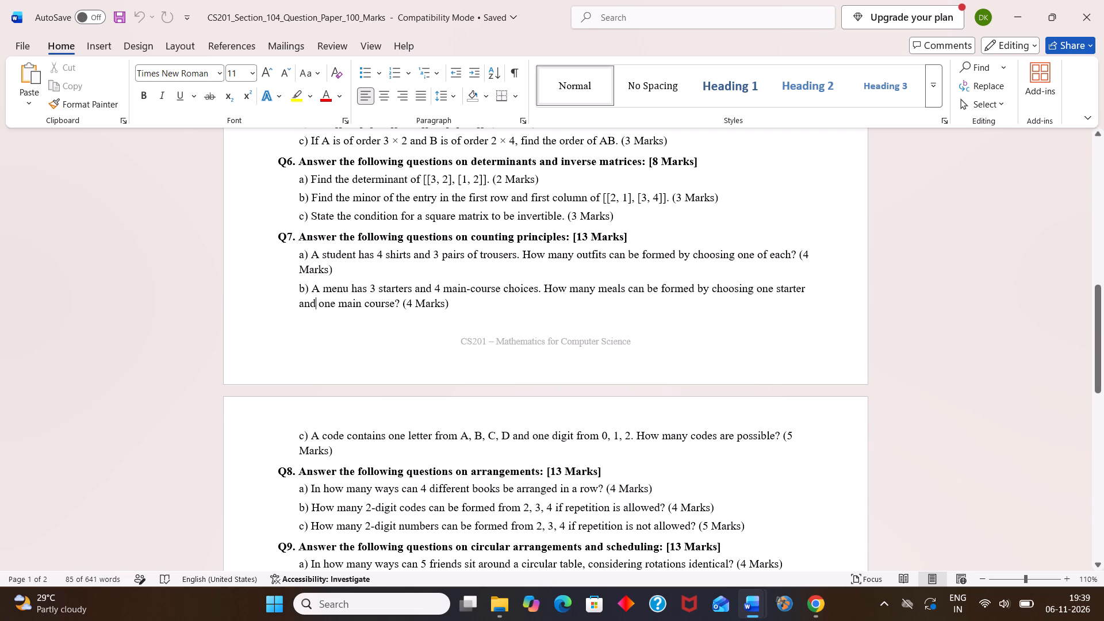
# Return to the maths group assignment and paste the Q7 counting principles question above the Shift operations and optimization heading.
pyautogui.click(718, 570)
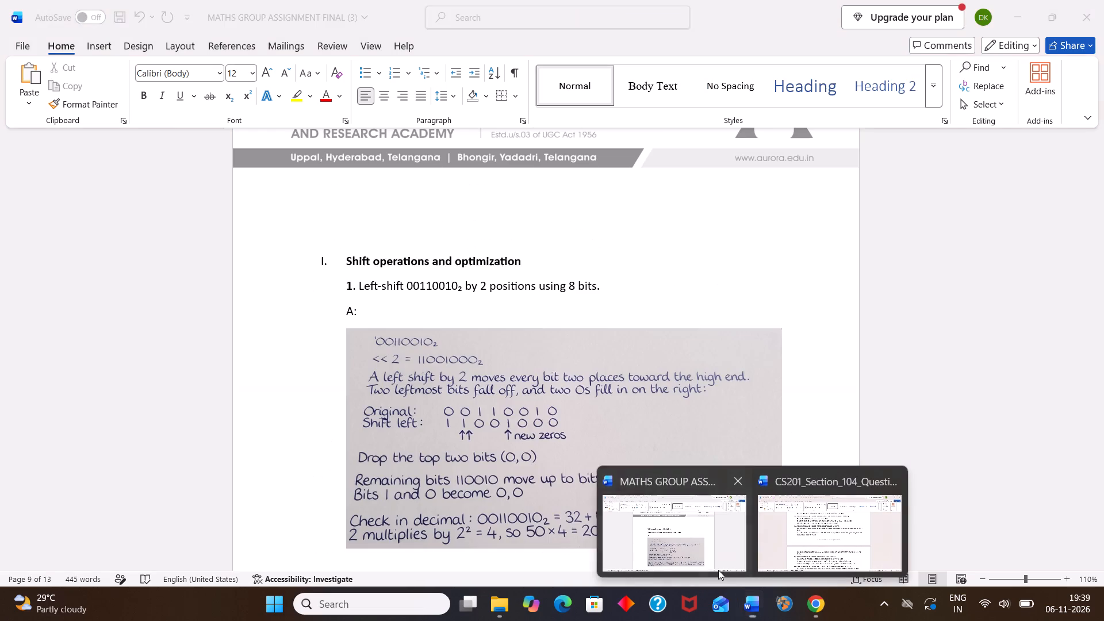
pyautogui.scroll(1, 296, 167)
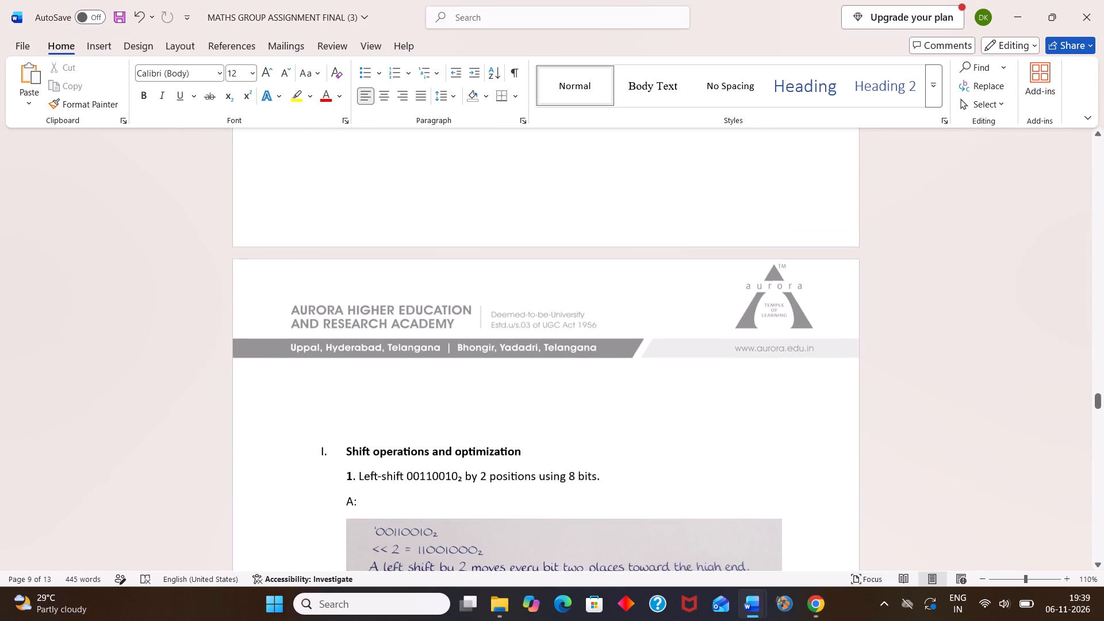
pyautogui.scroll(2, 296, 167)
pyautogui.scroll(-2, 305, 195)
pyautogui.scroll(5, 305, 195)
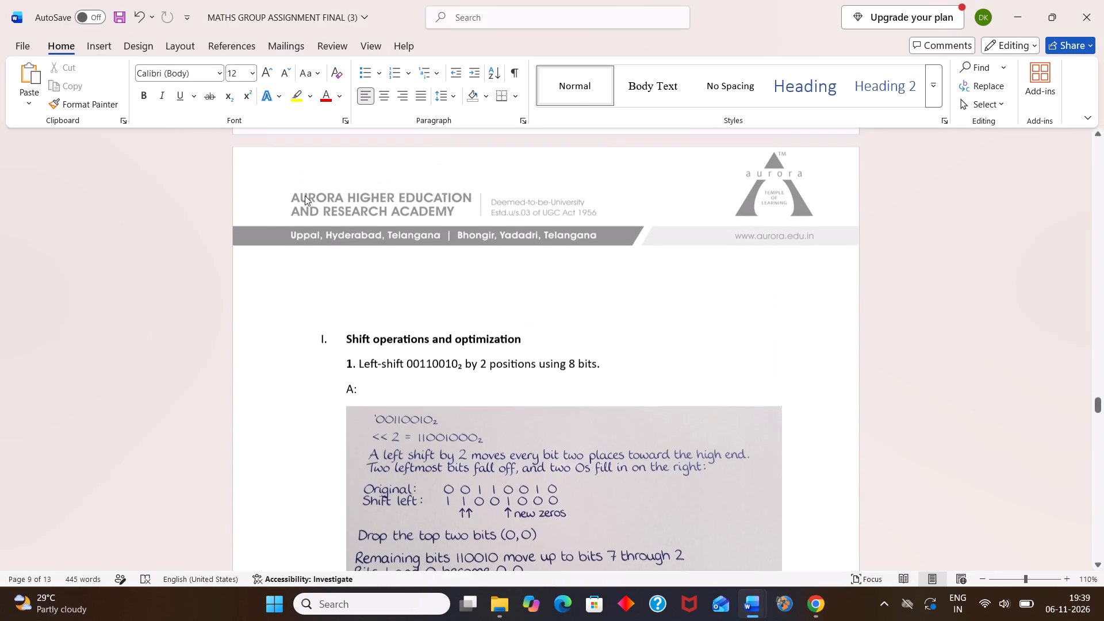
pyautogui.scroll(1, 305, 195)
pyautogui.press('BackSpace')
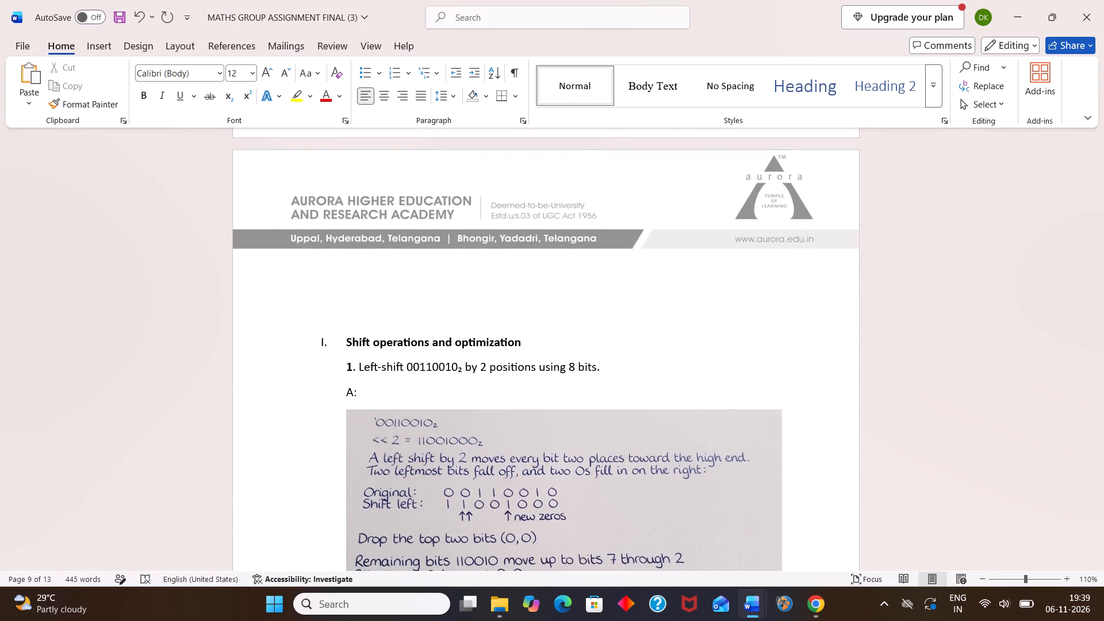
pyautogui.press('space')
pyautogui.hotkey('ctrl', 'c')
pyautogui.hotkey('ctrl', 'v')
pyautogui.scroll(1, 358, 306)
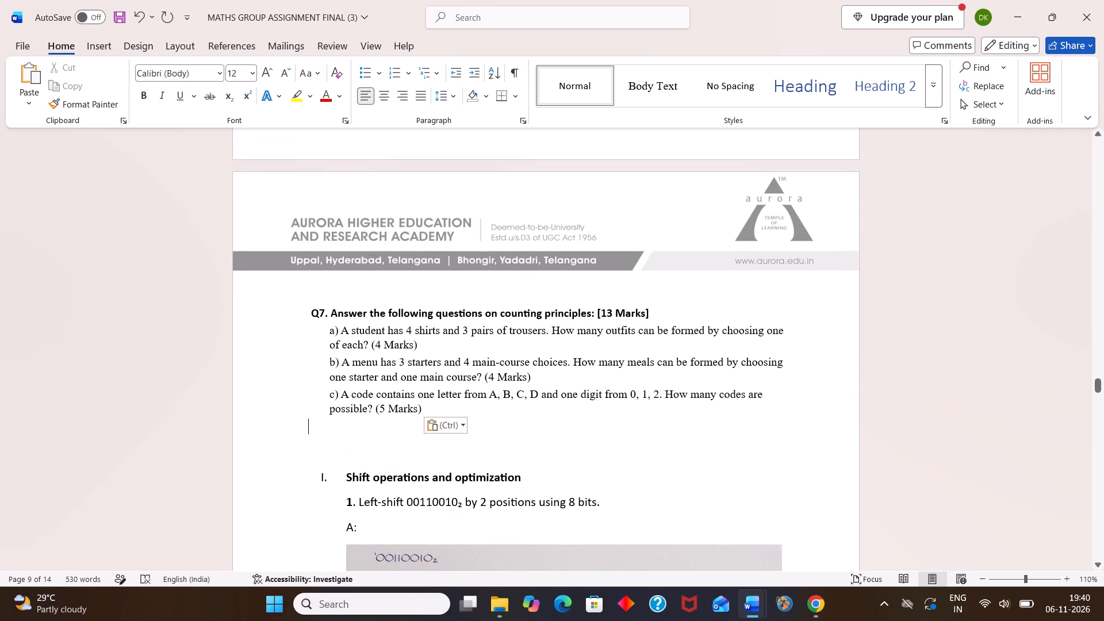
# Select the blank line between Q7 part c) and the Shift operations and optimization heading.
pyautogui.moveTo(315, 485); pyautogui.dragTo(275, 457)
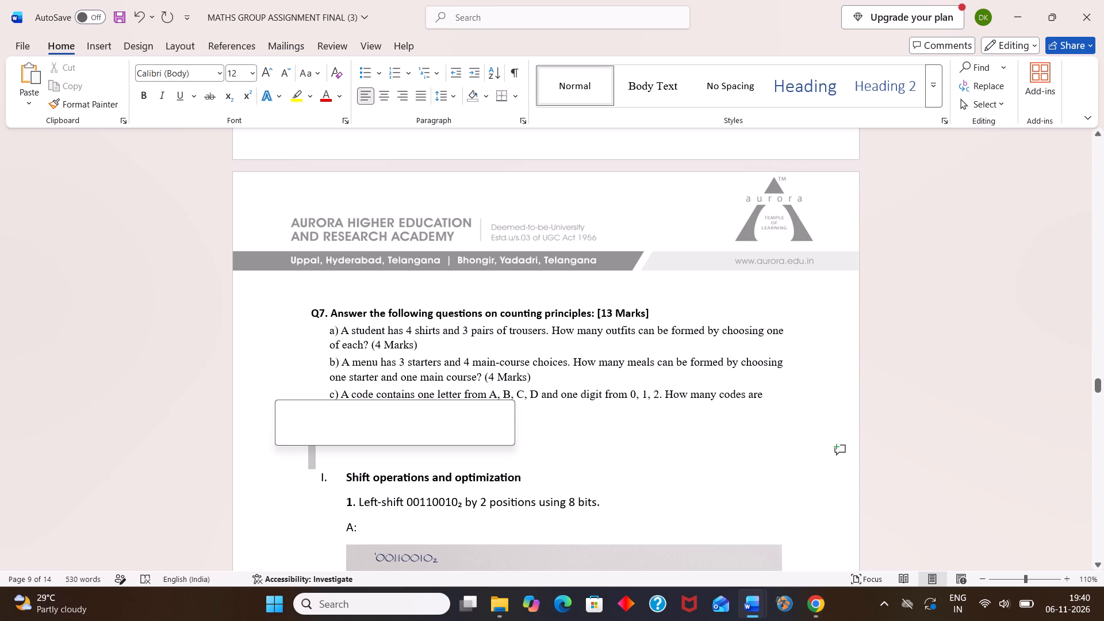
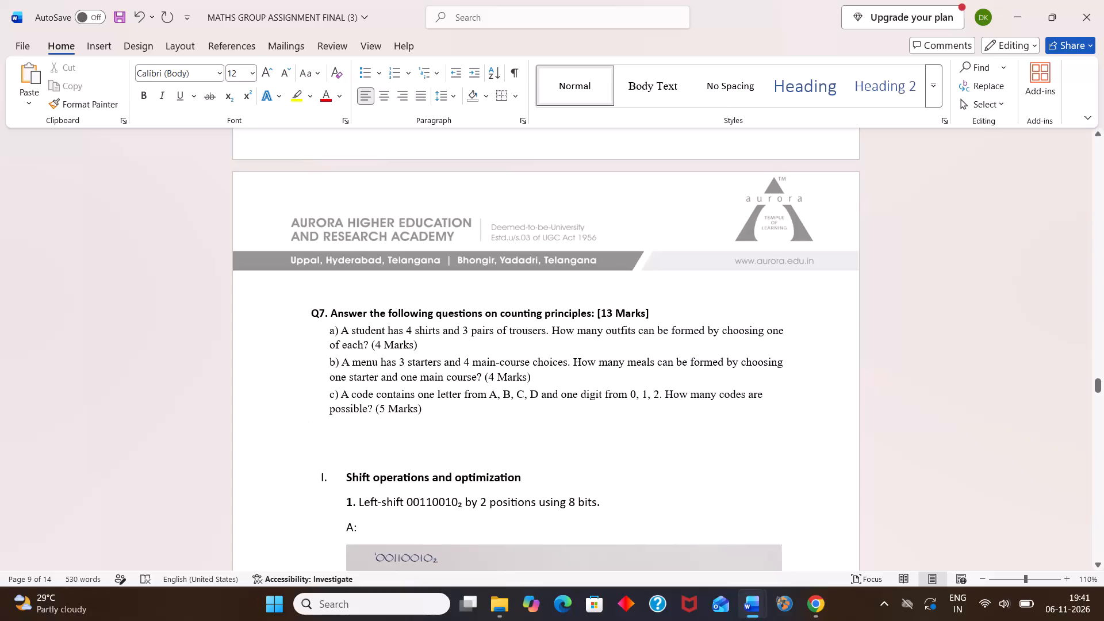
# Insert a few spaces on the blank line below Q7 part c) and paste the handwritten counting principles answer picture there.
pyautogui.press('space')
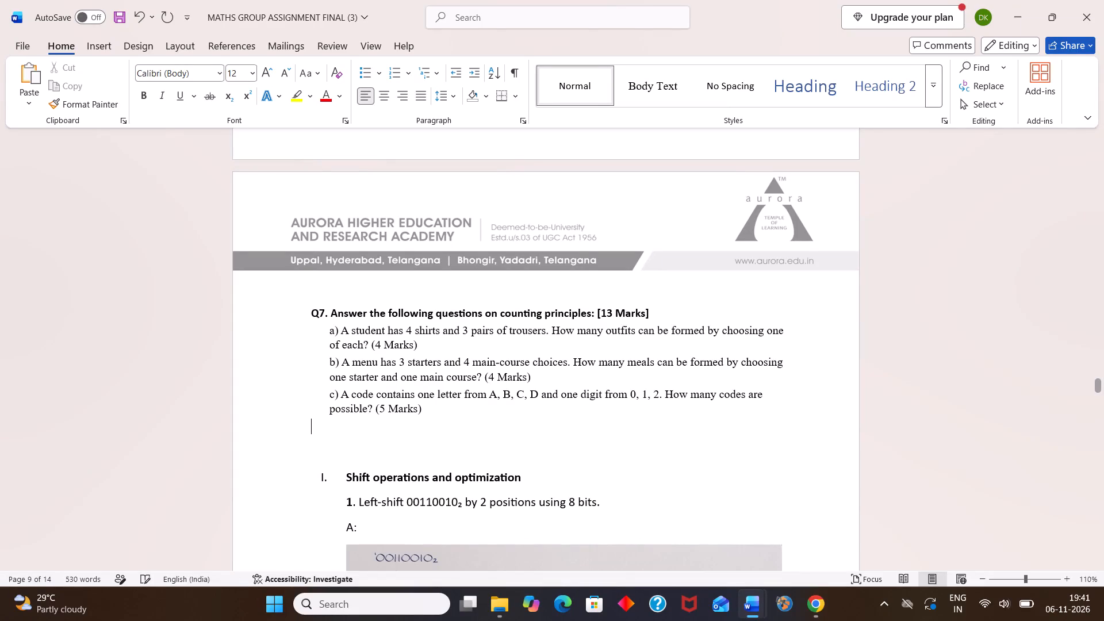
pyautogui.press('space')
pyautogui.press('space')
pyautogui.press('space')
pyautogui.hotkey('ctrl', 'v')
# Shrink the handwritten Q7 answer picture proportionally so it fits on the question's page, between part c) and the Shift operations heading.
pyautogui.scroll(1, 350, 438)
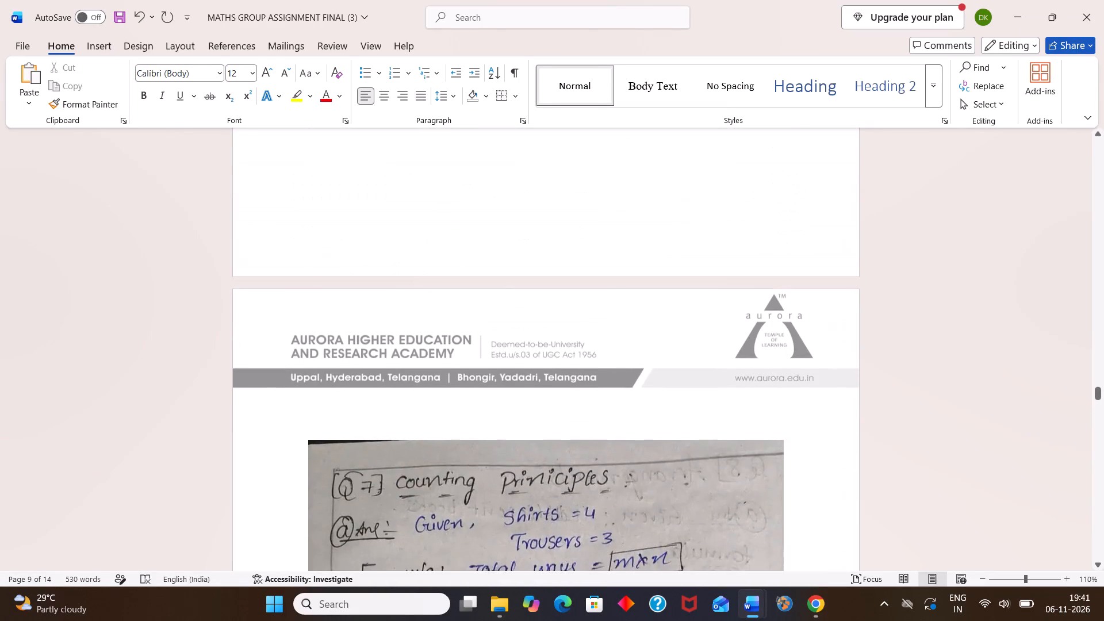
pyautogui.scroll(1, 350, 438)
pyautogui.moveTo(318, 396); pyautogui.dragTo(336, 399)
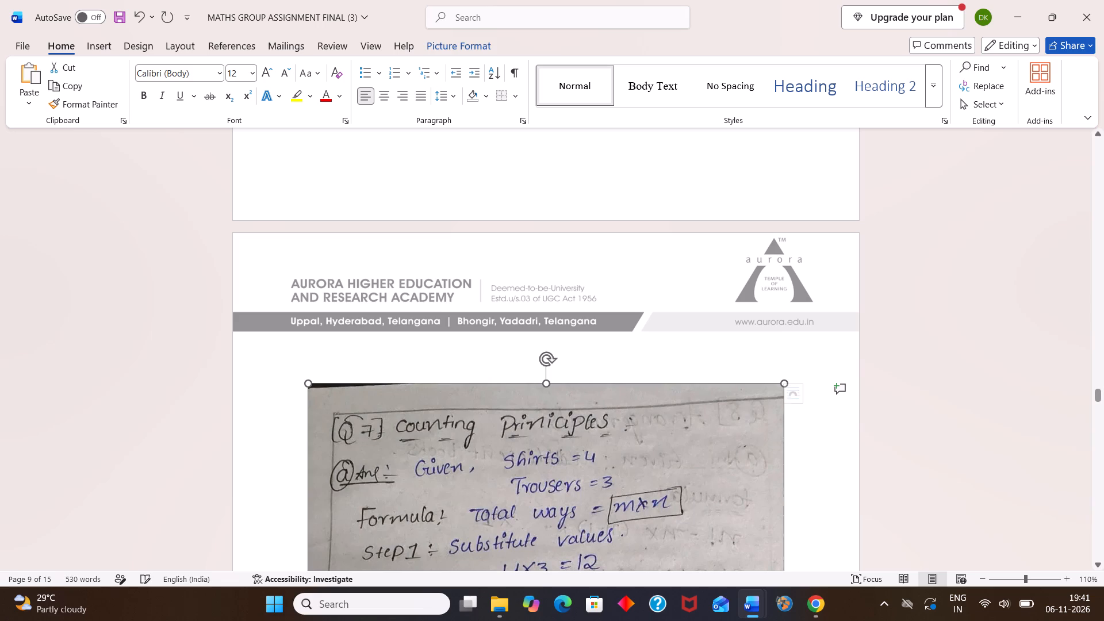
pyautogui.moveTo(310, 387); pyautogui.dragTo(569, 530)
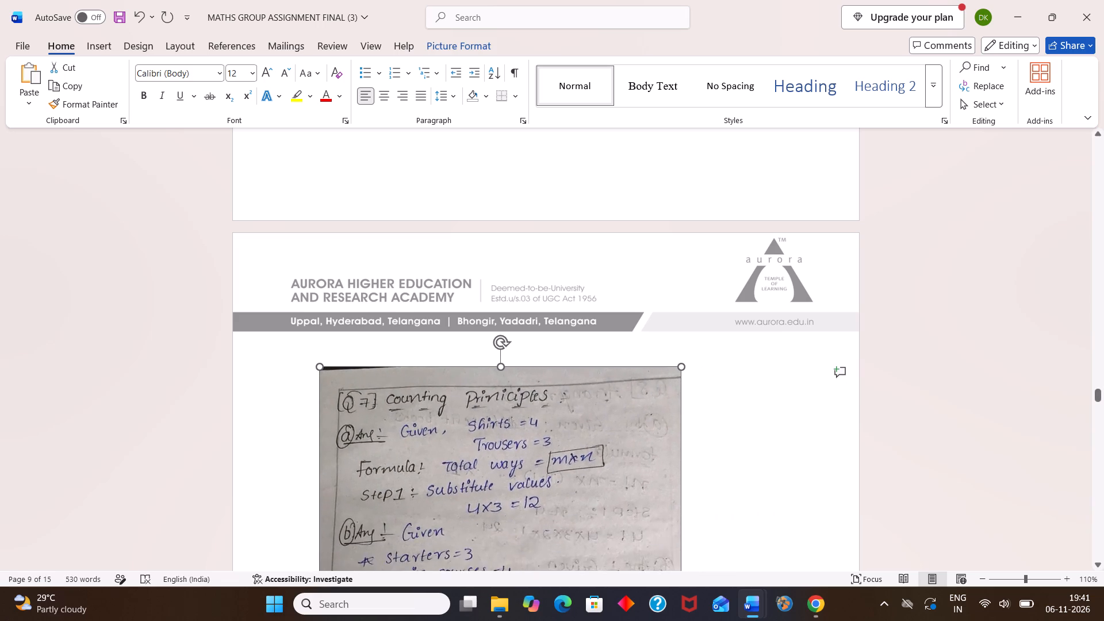
pyautogui.moveTo(569, 530); pyautogui.dragTo(756, 603)
pyautogui.scroll(-2, 756, 603)
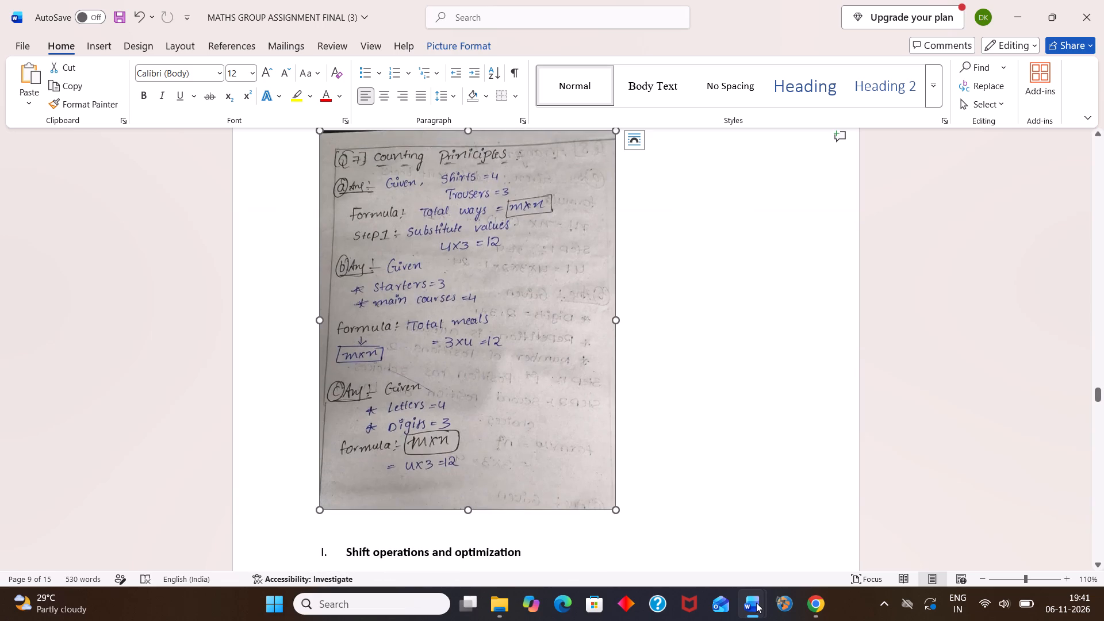
pyautogui.hscroll(-1, 756, 603)
pyautogui.scroll(1, 439, 371)
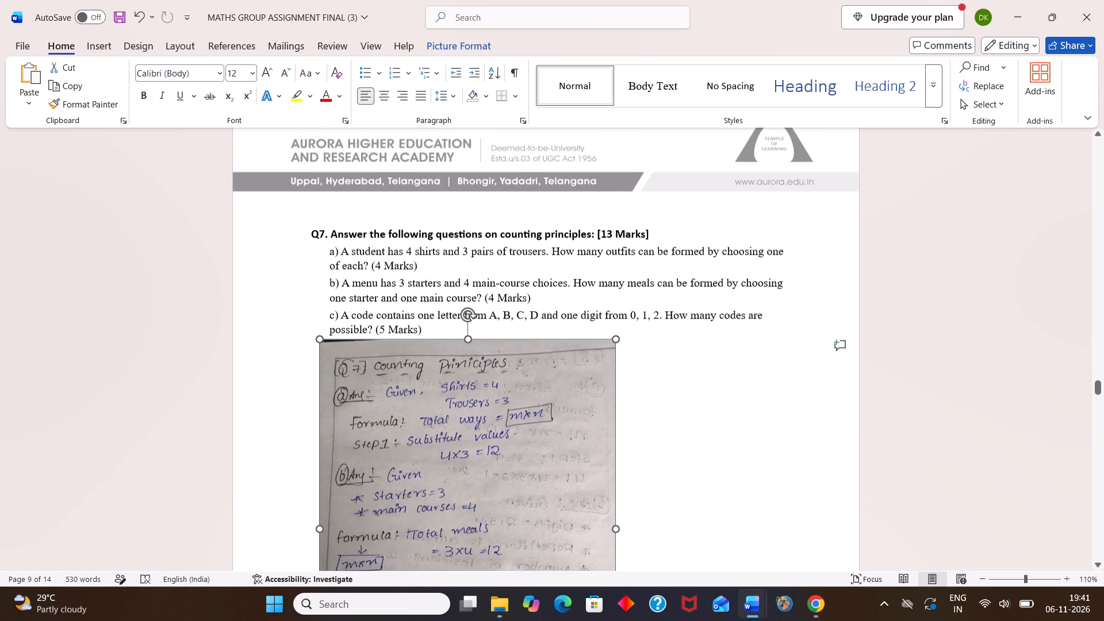
pyautogui.scroll(2, 439, 371)
pyautogui.scroll(-5, 439, 371)
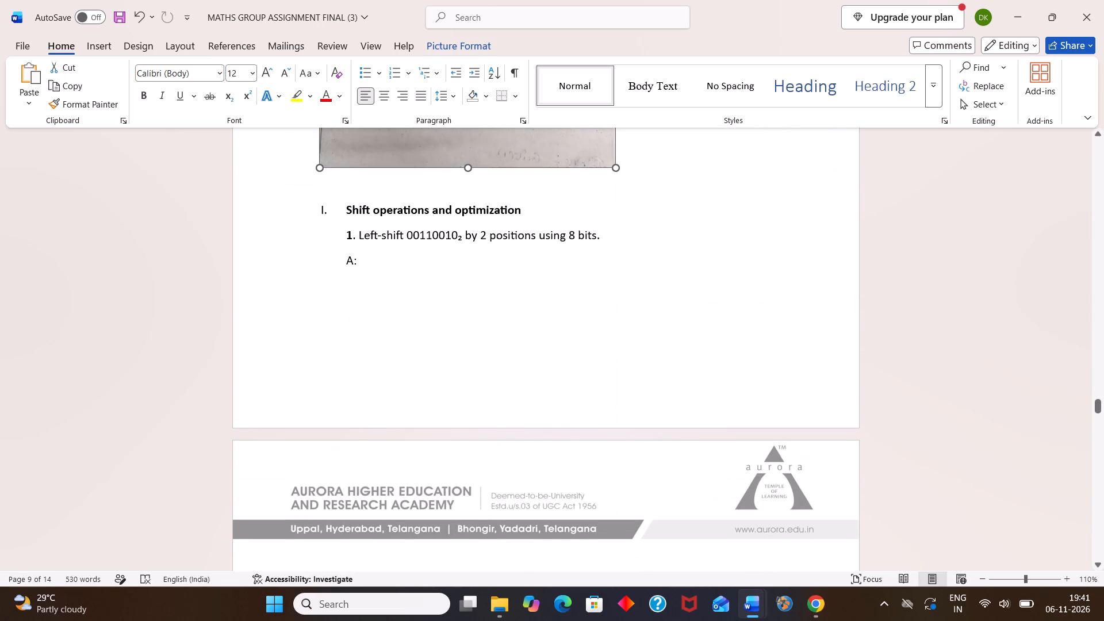
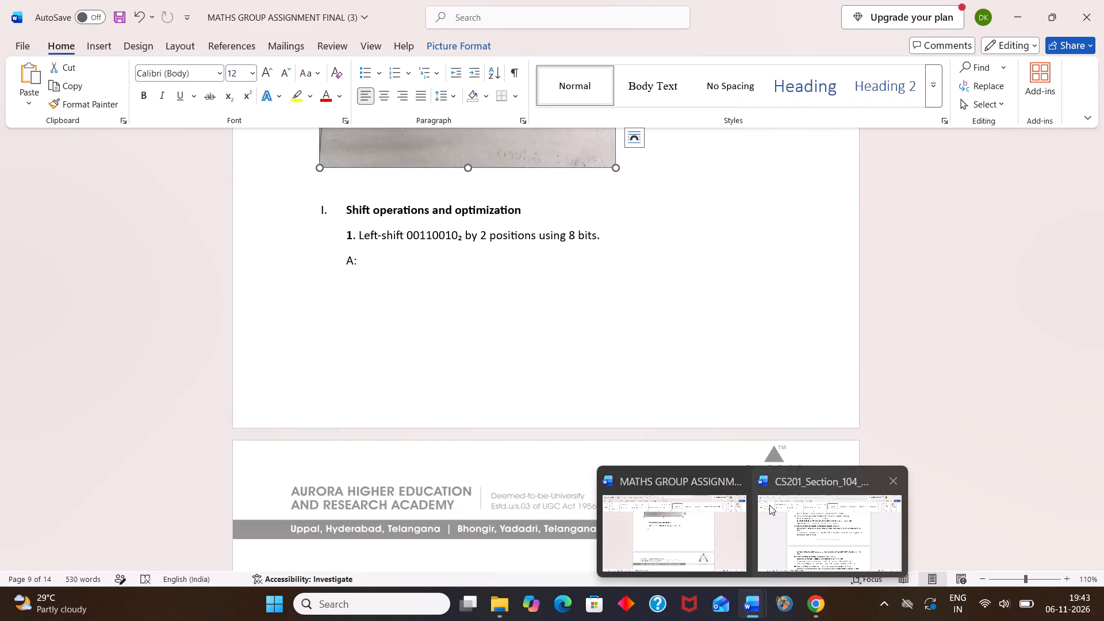
# Copy Q8 on arrangements with its parts a) to c) from the CS201 question paper.
pyautogui.click(825, 553)
pyautogui.scroll(-1, 327, 473)
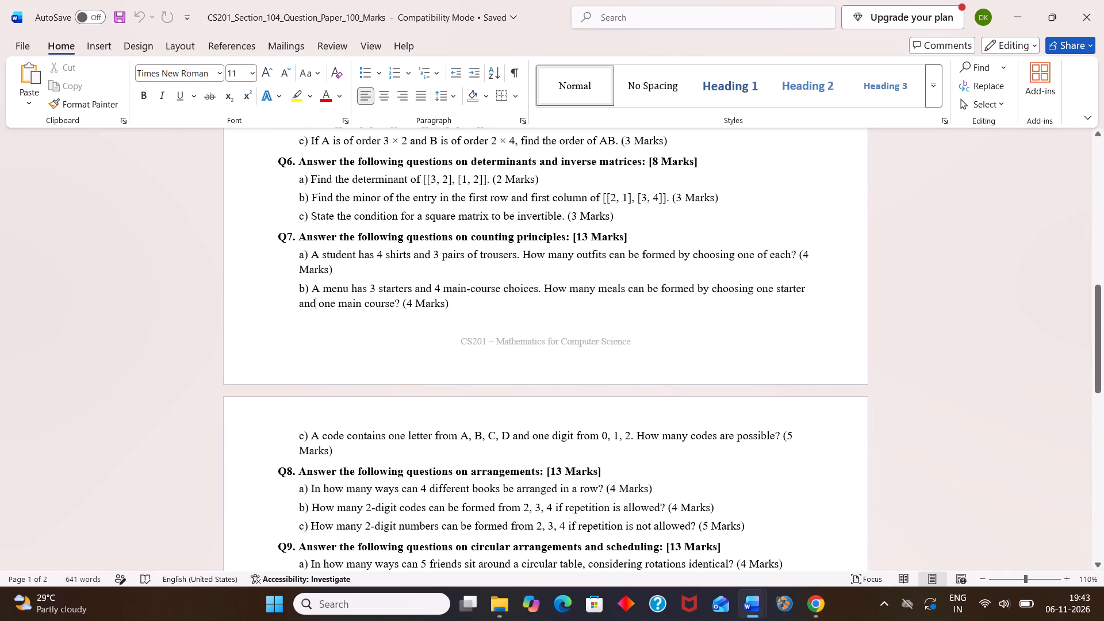
pyautogui.scroll(-1, 327, 473)
pyautogui.scroll(1, 327, 473)
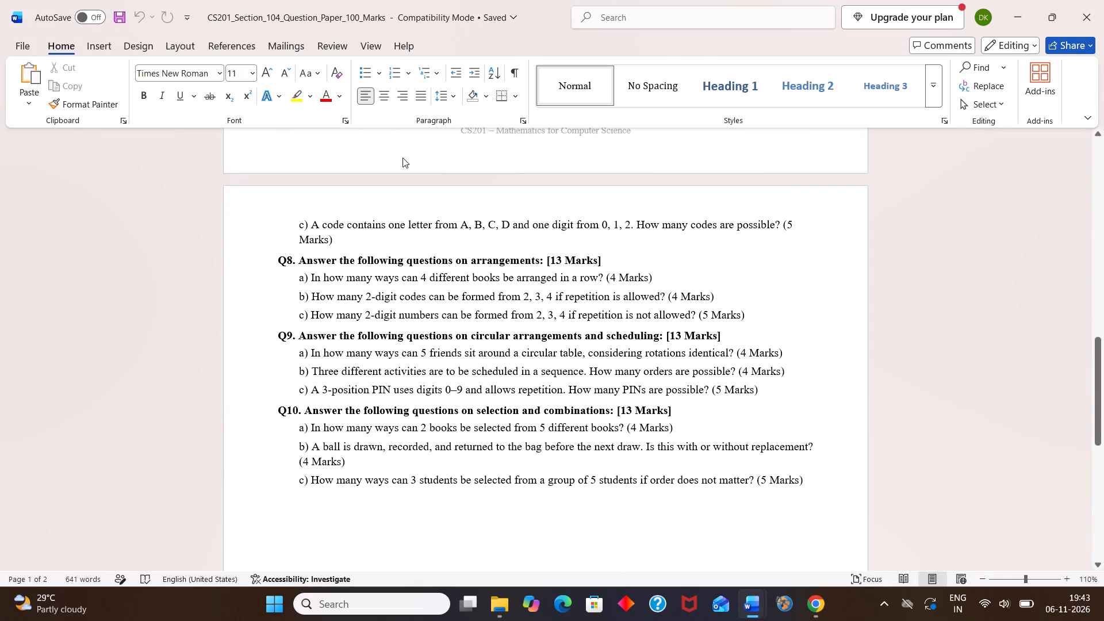
pyautogui.scroll(1, 402, 158)
pyautogui.click(264, 347)
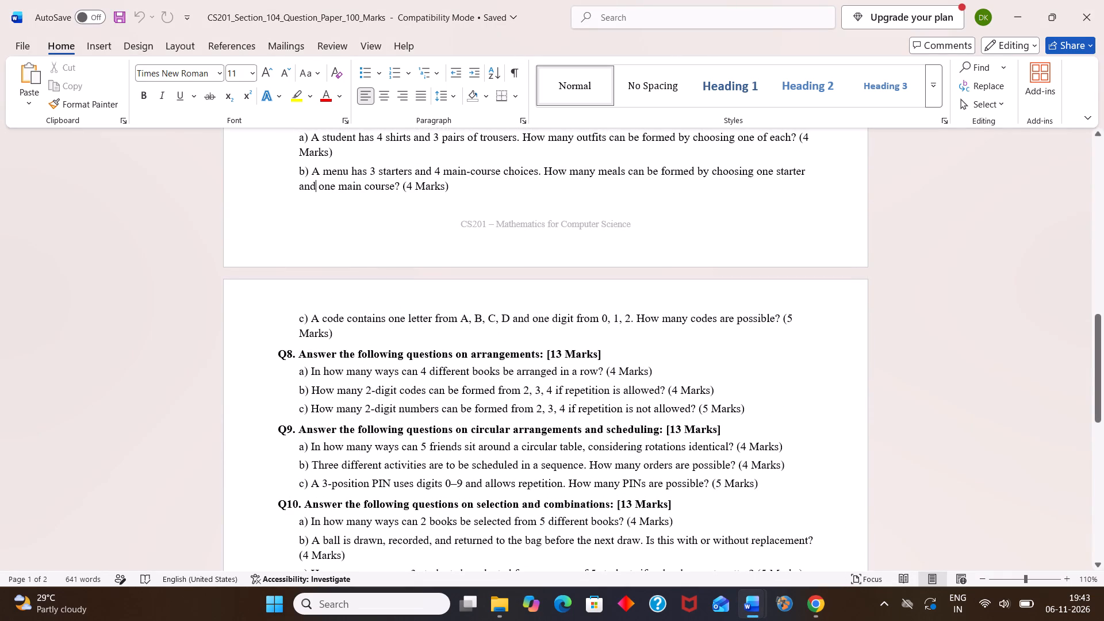
pyautogui.moveTo(264, 347); pyautogui.dragTo(533, 382)
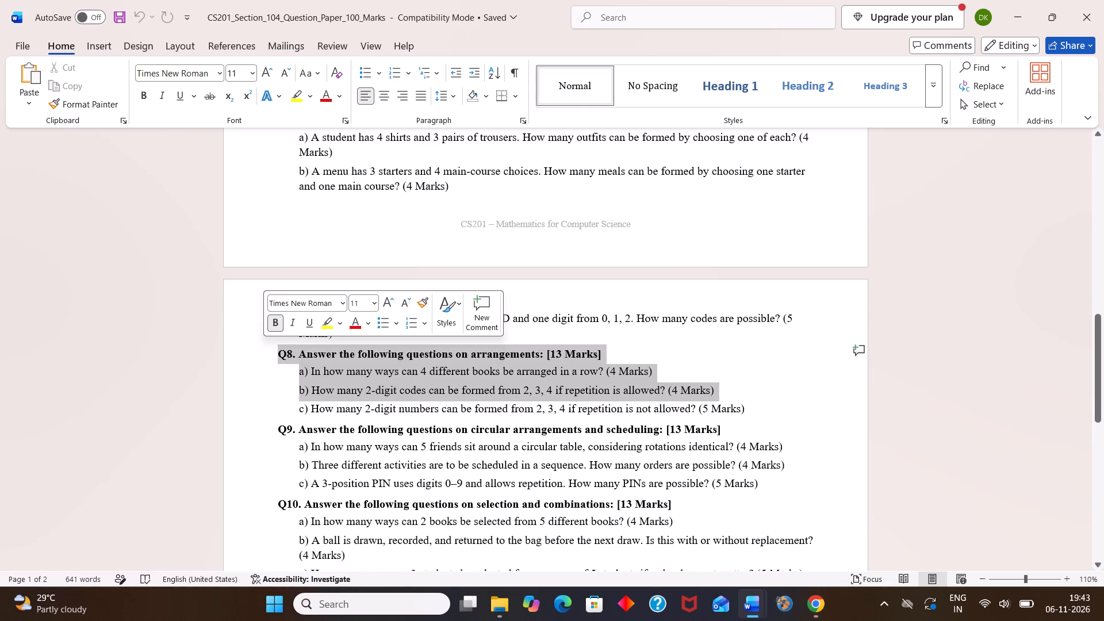
pyautogui.moveTo(533, 382); pyautogui.dragTo(720, 412)
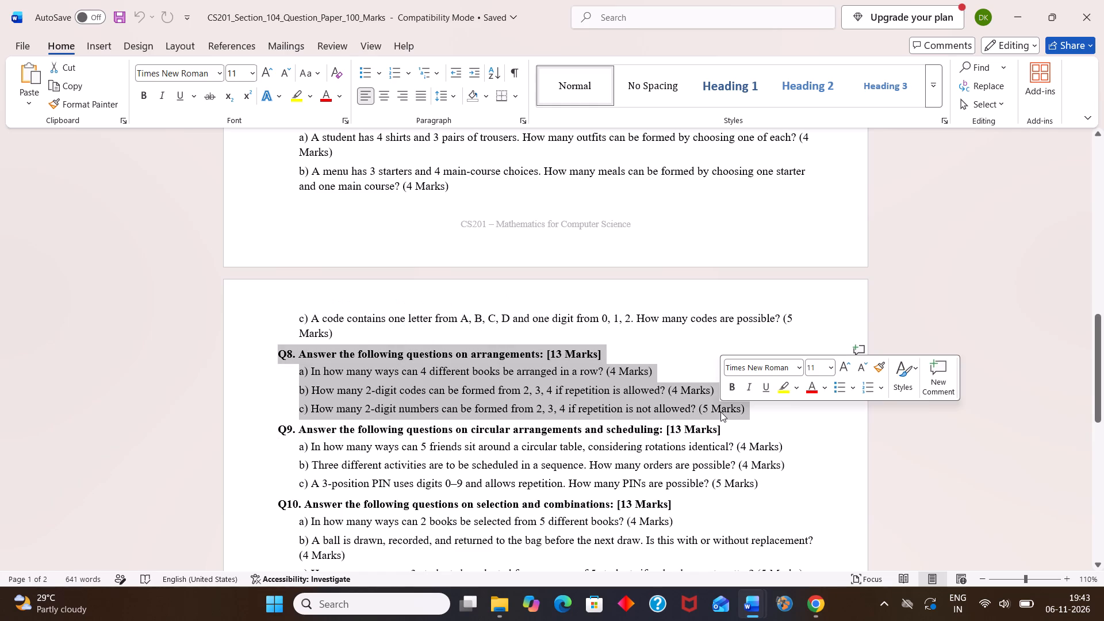
pyautogui.hotkey('ctrl', 'c')
pyautogui.click(856, 398)
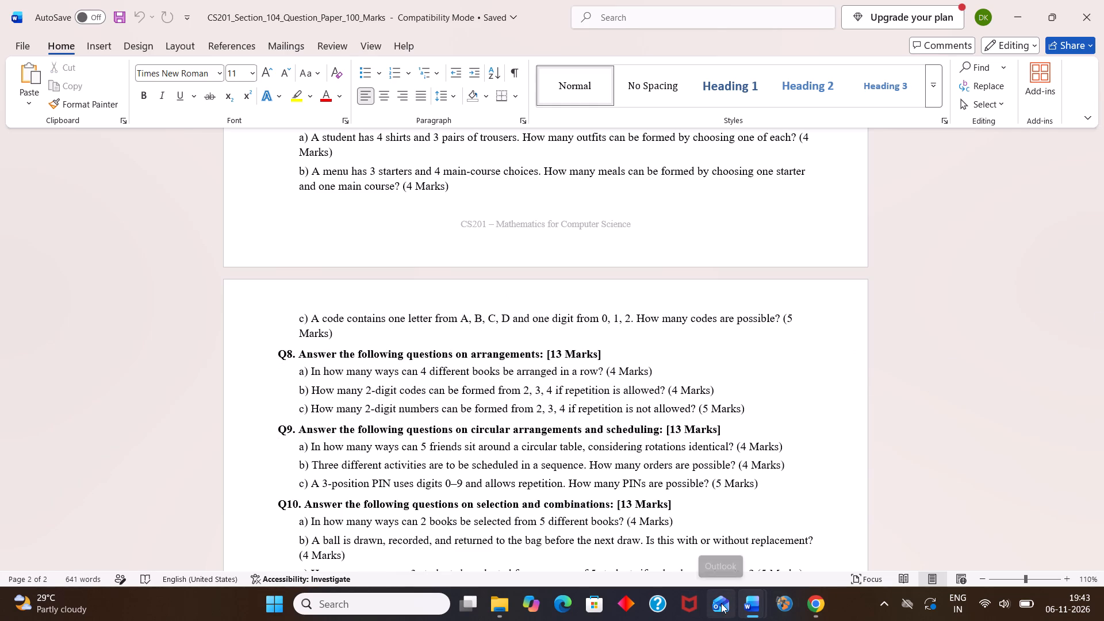
# In the assignment document, delete the Shift operations and optimization heading, the left-shift question 1 and its A: line below the Q7 answer.
pyautogui.click(715, 557)
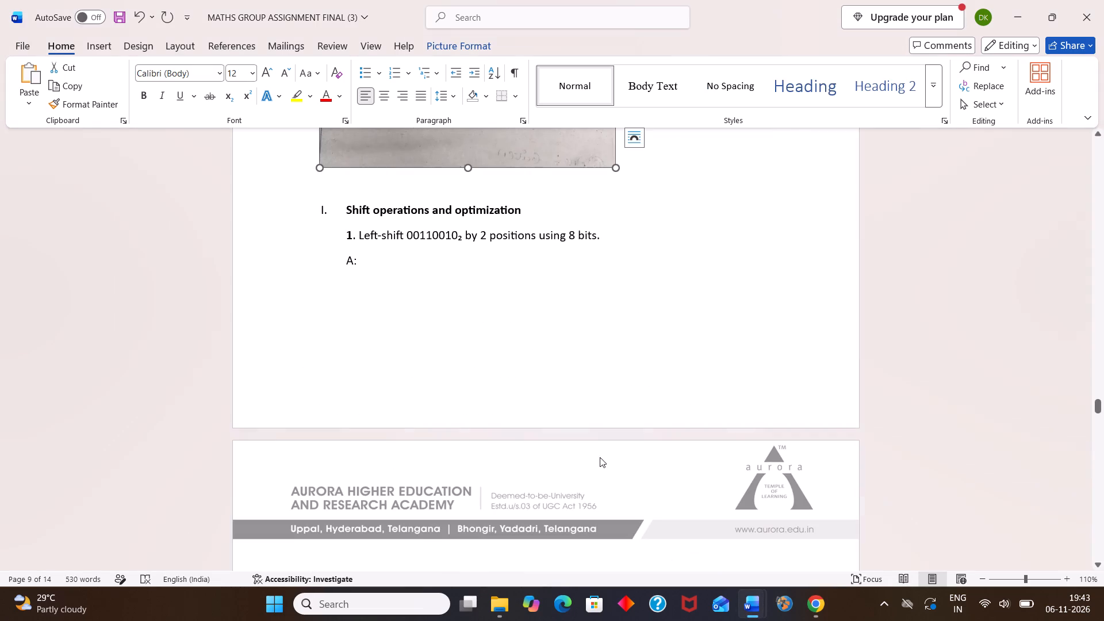
pyautogui.scroll(1, 588, 446)
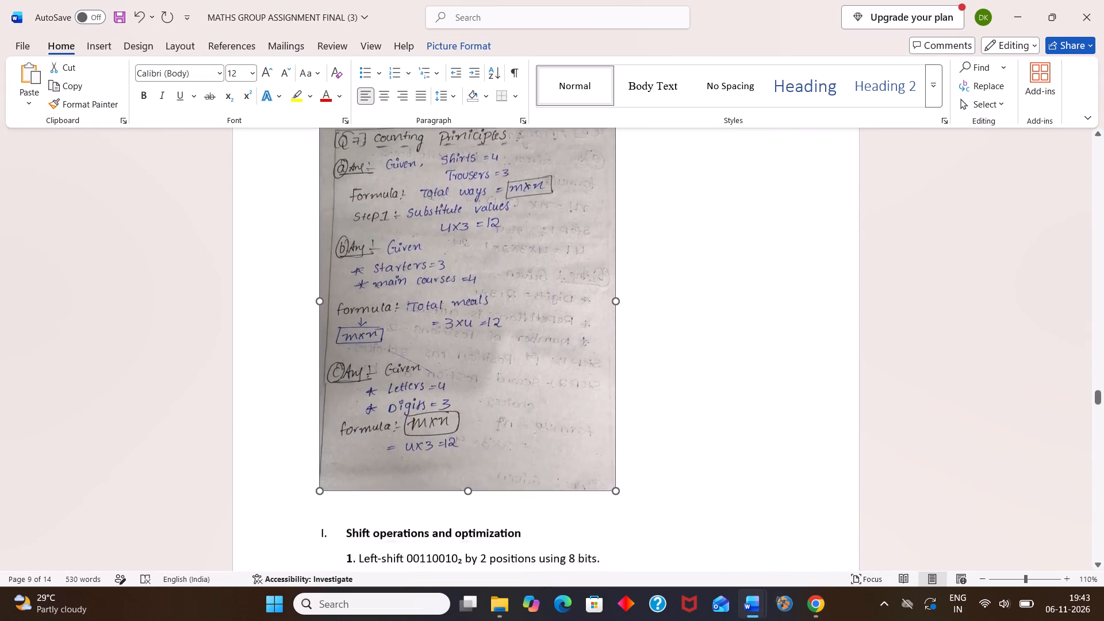
pyautogui.scroll(1, 588, 446)
pyautogui.moveTo(320, 214); pyautogui.dragTo(454, 286)
pyautogui.press('BackSpace')
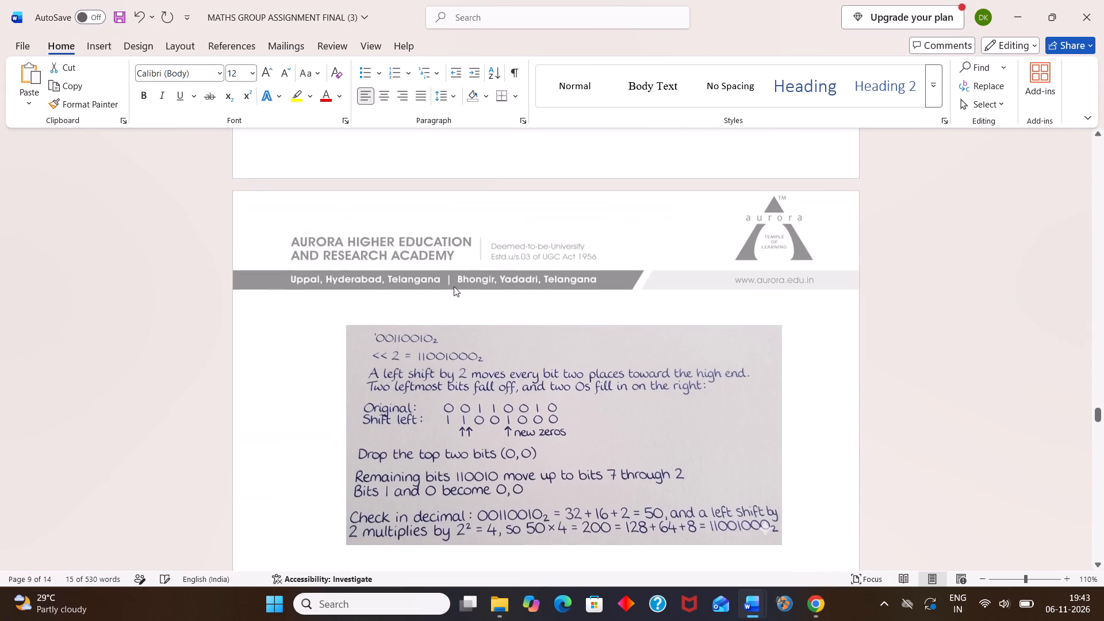
# Look through the assignment from the Q4 page to the leftover shift questions to check the question and answer layout.
pyautogui.scroll(1, 385, 363)
pyautogui.keyDown('ctrl'); pyautogui.scroll(-1, 385, 363); pyautogui.keyUp('ctrl')
pyautogui.keyDown('ctrl'); pyautogui.scroll(1, 385, 363); pyautogui.keyUp('ctrl')
pyautogui.keyDown('ctrl'); pyautogui.scroll(-1, 385, 363); pyautogui.keyUp('ctrl')
pyautogui.keyDown('ctrl'); pyautogui.scroll(2, 385, 363); pyautogui.keyUp('ctrl')
pyautogui.scroll(2, 443, 268)
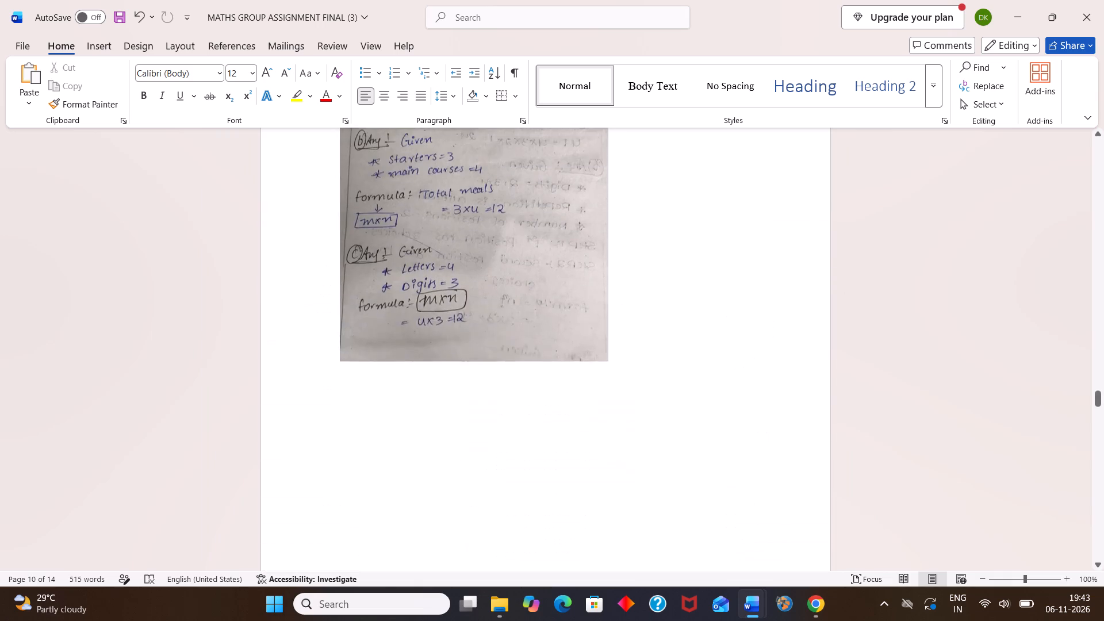
pyautogui.scroll(6, 443, 268)
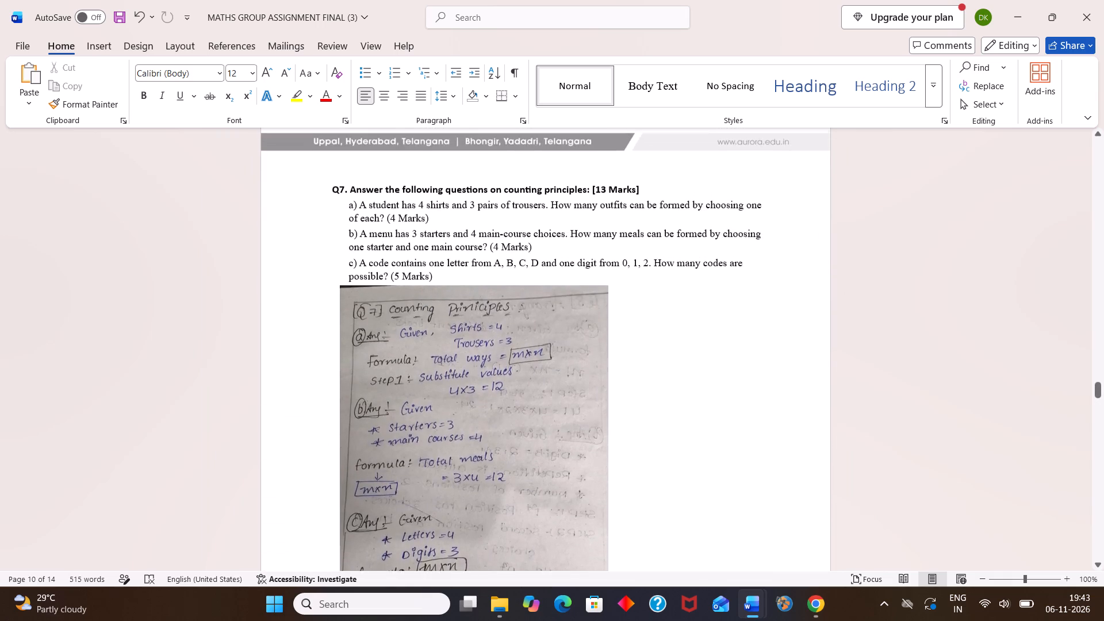
pyautogui.scroll(5, 443, 268)
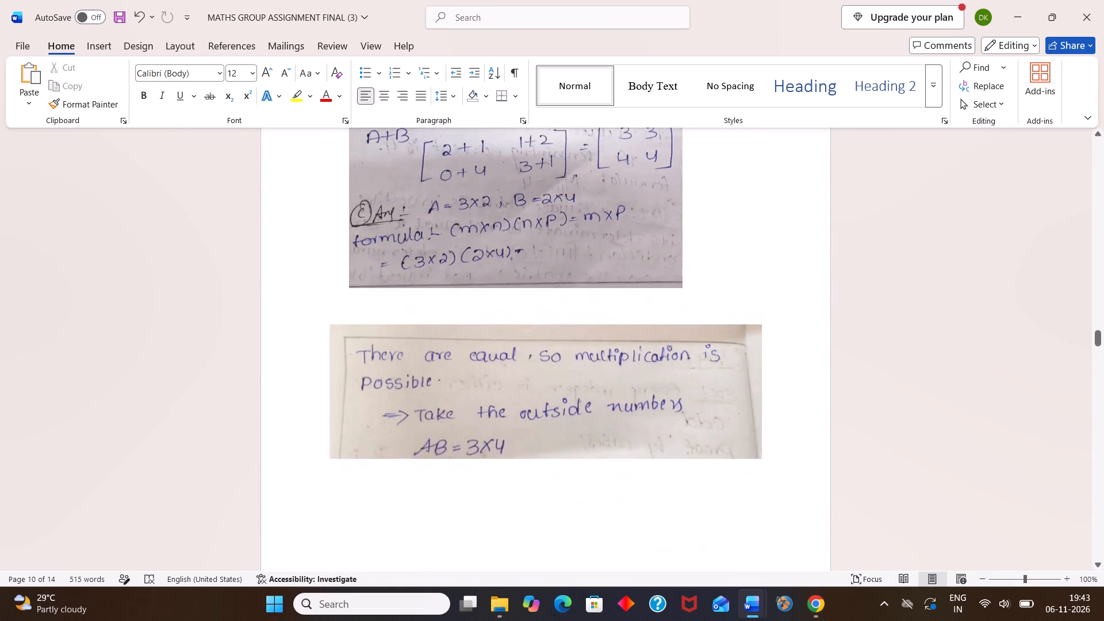
pyautogui.scroll(2, 443, 268)
pyautogui.scroll(-2, 443, 268)
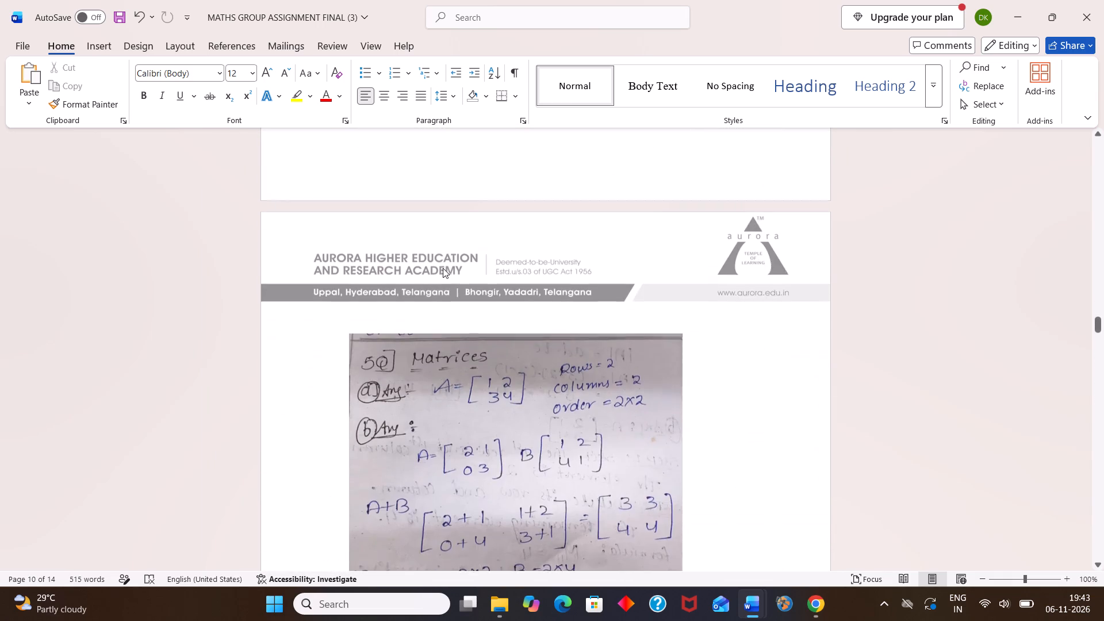
pyautogui.scroll(-2, 443, 268)
pyautogui.scroll(5, 443, 268)
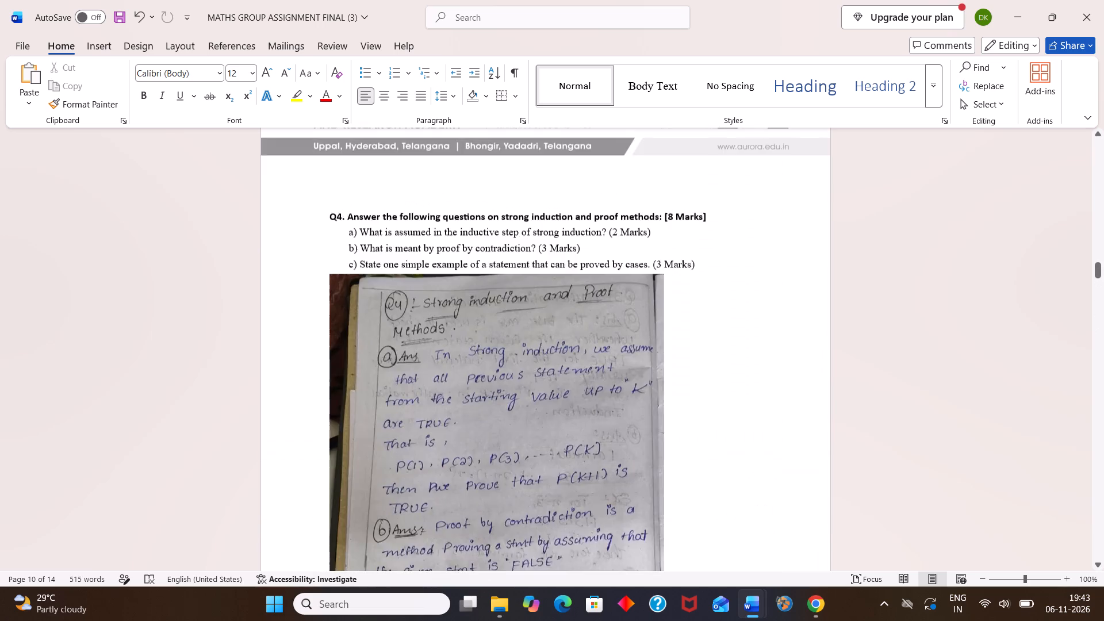
pyautogui.scroll(-5, 443, 268)
pyautogui.scroll(1, 443, 268)
pyautogui.scroll(-1, 443, 268)
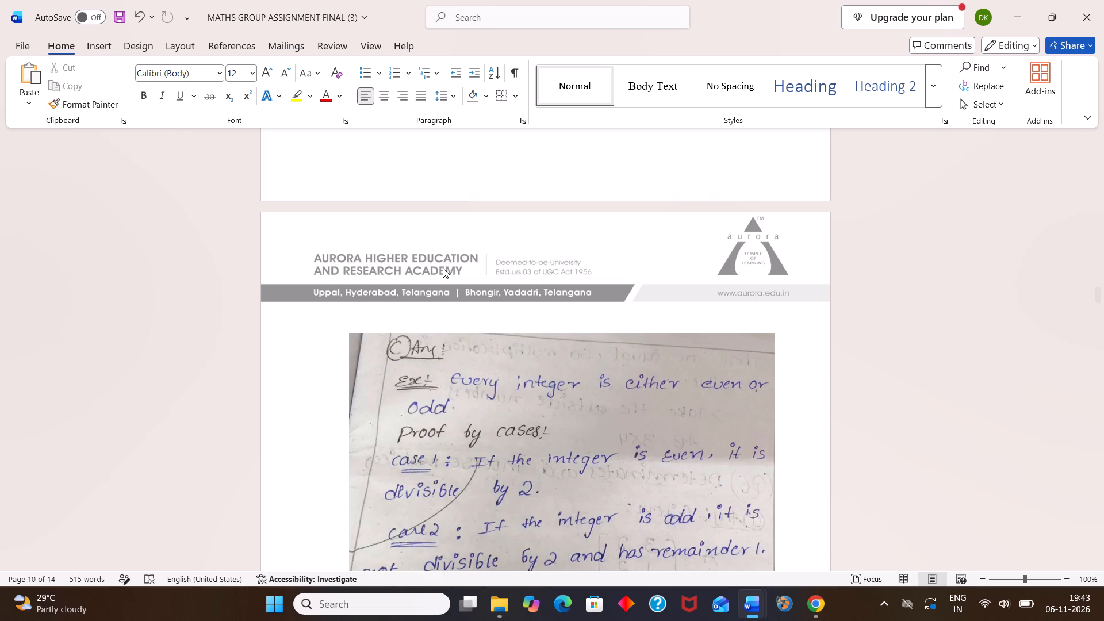
pyautogui.scroll(-10, 443, 268)
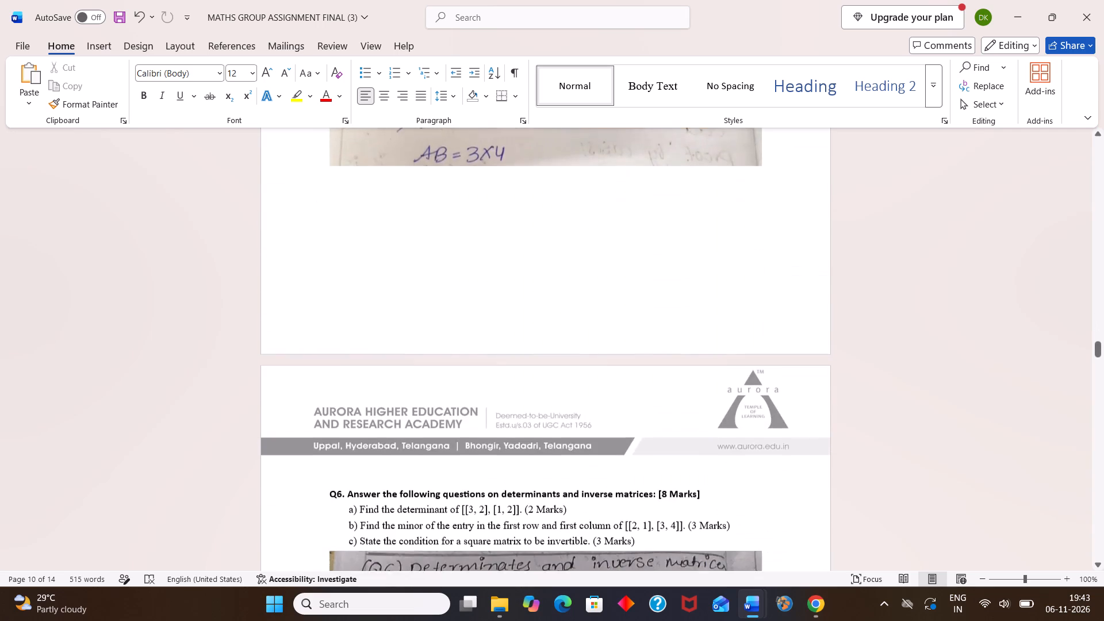
pyautogui.scroll(-7, 443, 268)
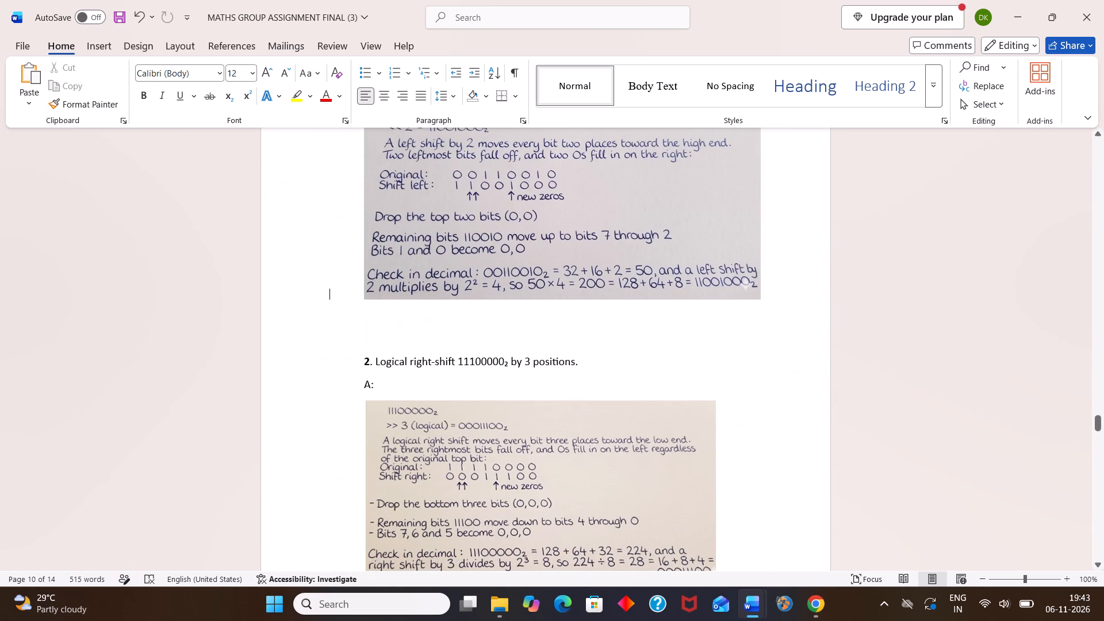
pyautogui.scroll(-1, 443, 268)
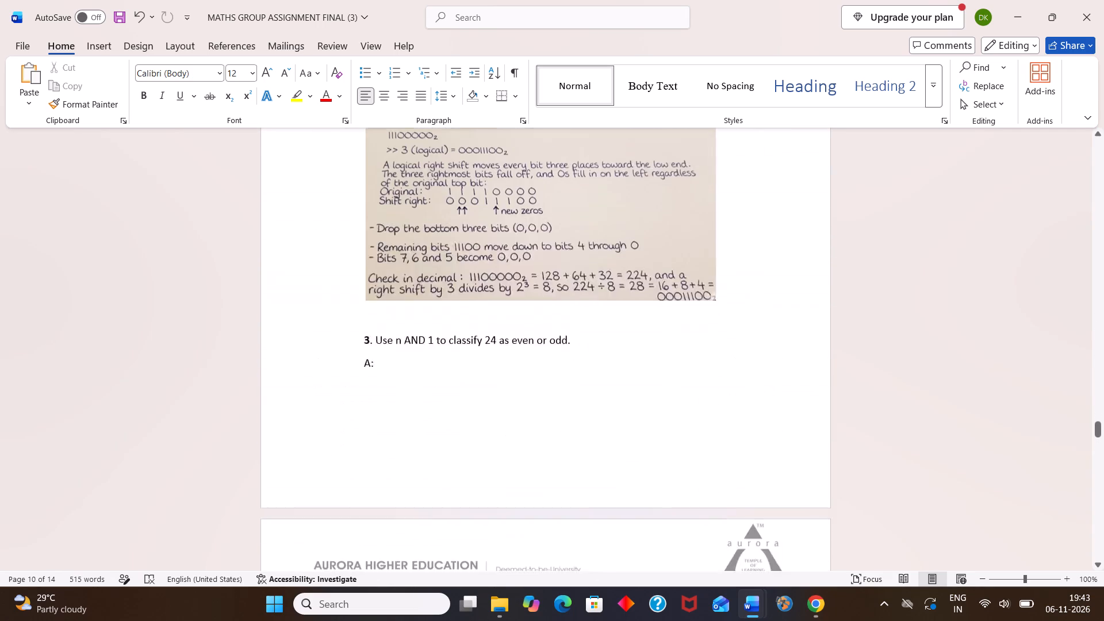
pyautogui.scroll(-2, 443, 268)
pyautogui.scroll(2, 443, 268)
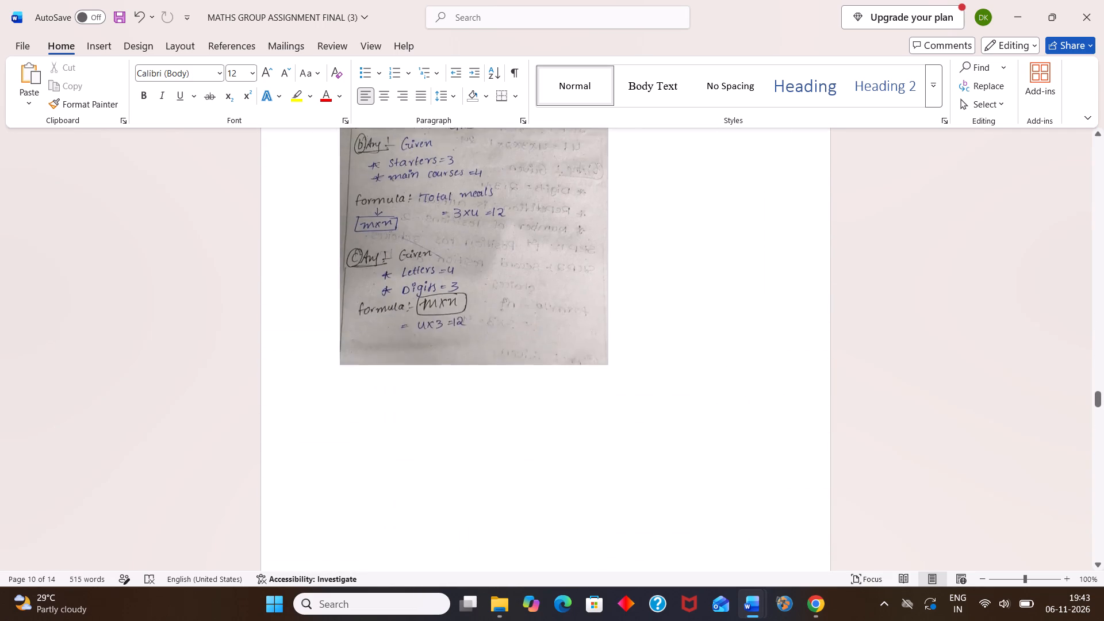
pyautogui.scroll(1, 443, 268)
pyautogui.scroll(-2, 443, 268)
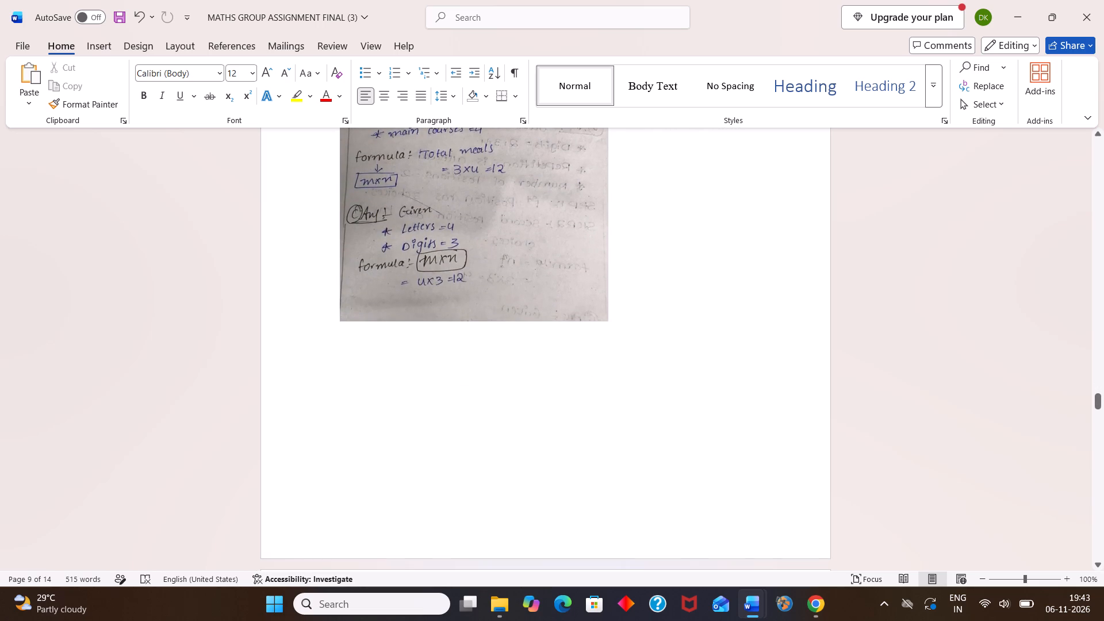
# Delete the leftover handwritten answer pictures for the left-shift question and the logical right-shift question 2.
pyautogui.scroll(-2, 342, 349)
pyautogui.click(345, 390)
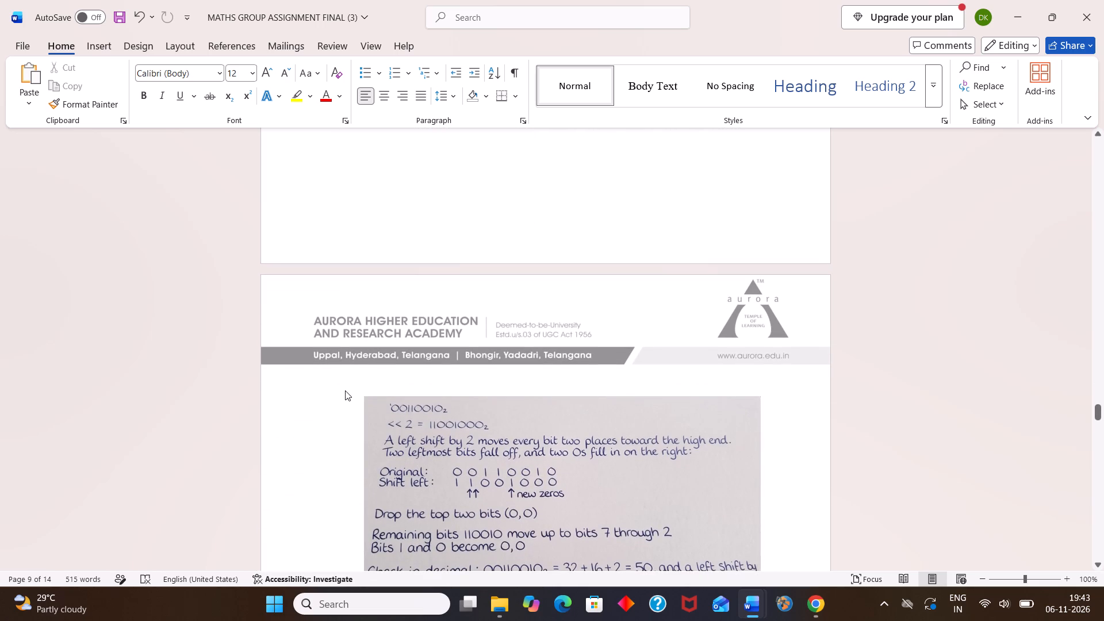
pyautogui.click(420, 411)
pyautogui.press('BackSpace')
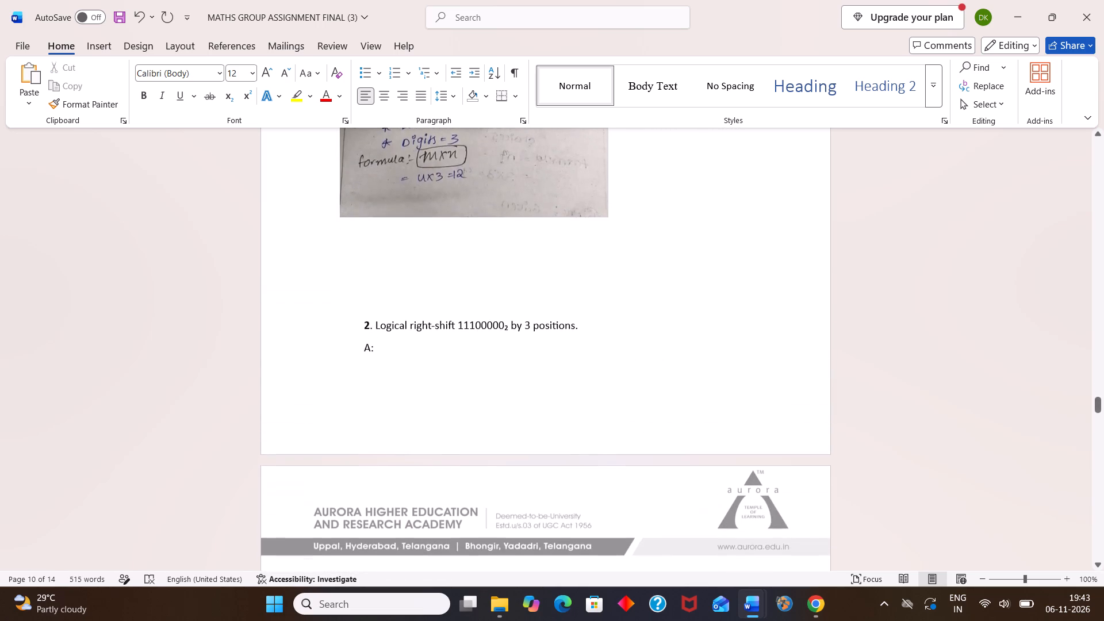
pyautogui.scroll(-1, 420, 411)
pyautogui.click(431, 461)
pyautogui.press('BackSpace')
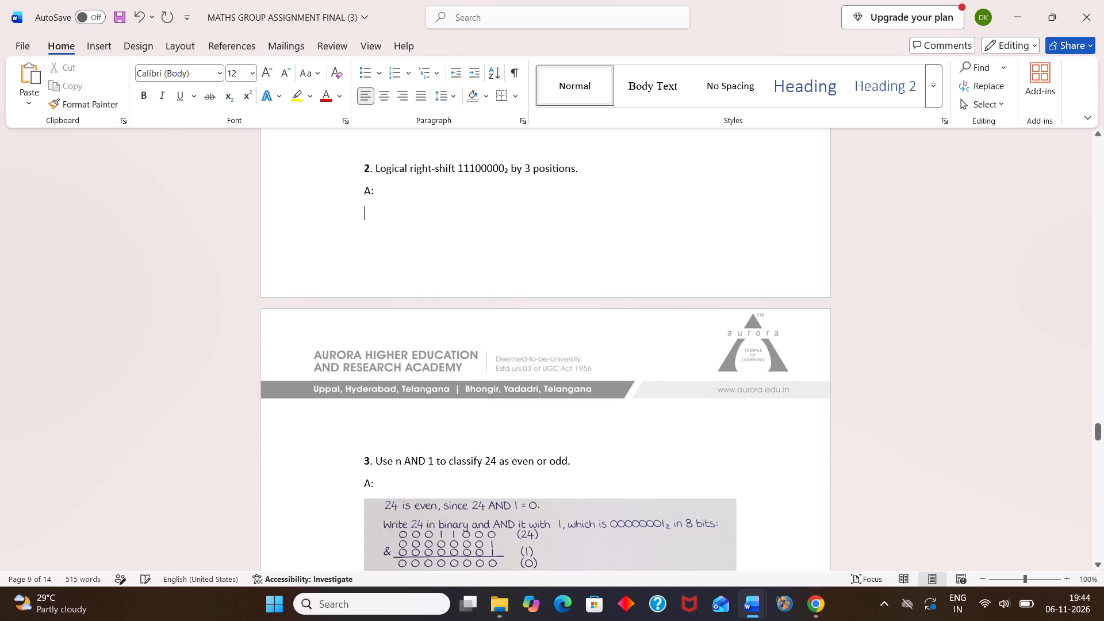
# Paste the copied Q8 arrangements questions at the start of the page, above question 3 on classifying 24.
pyautogui.hscroll(-1, 431, 461)
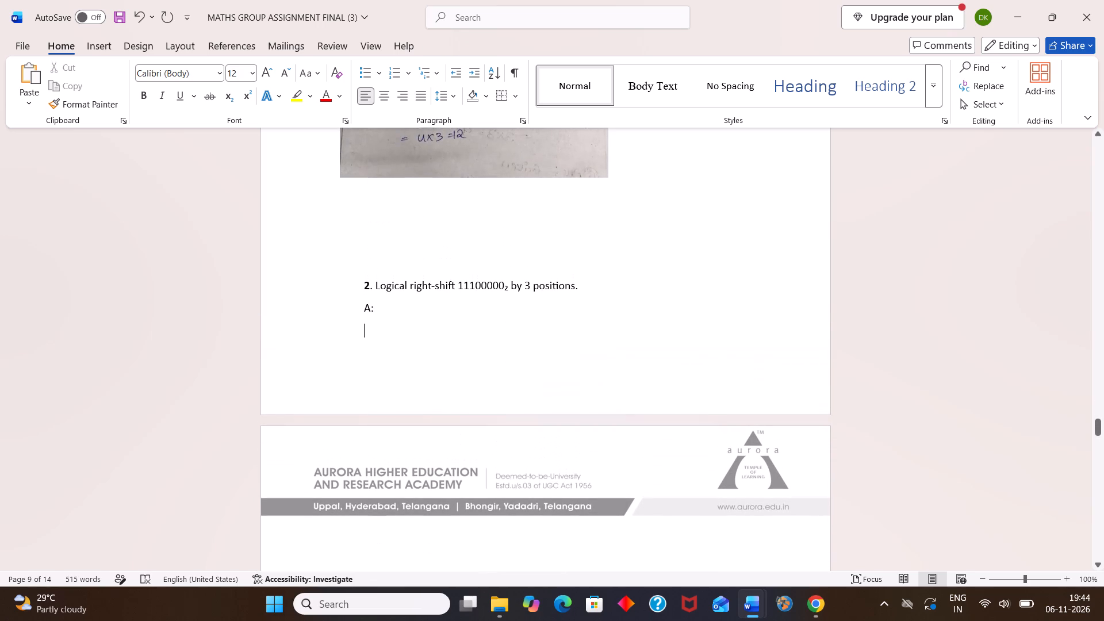
pyautogui.scroll(-1, 416, 570)
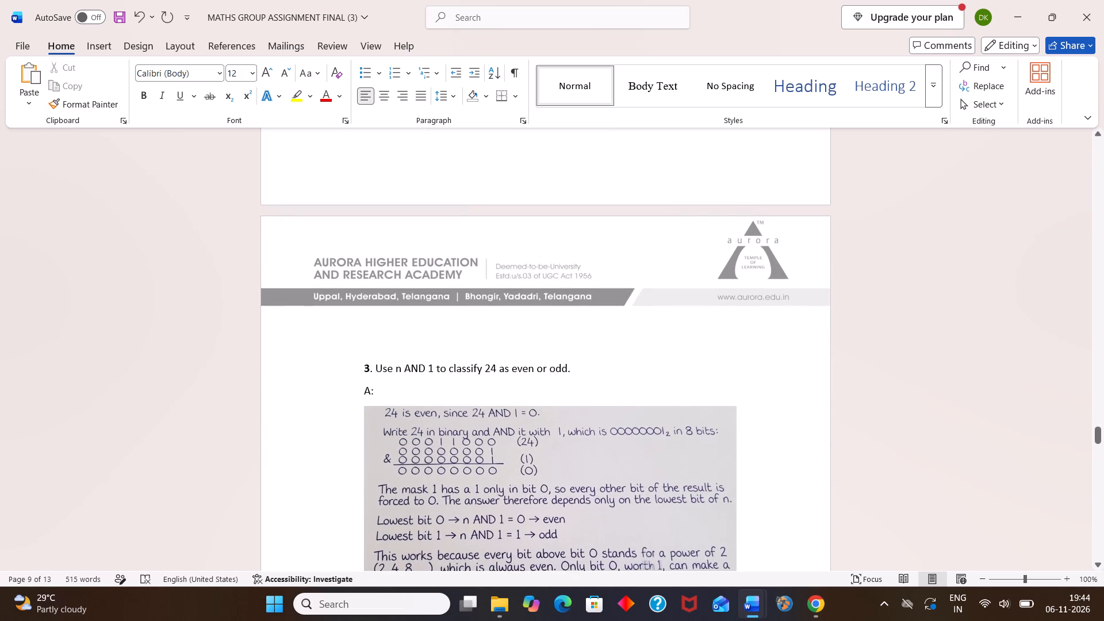
pyautogui.click(358, 331)
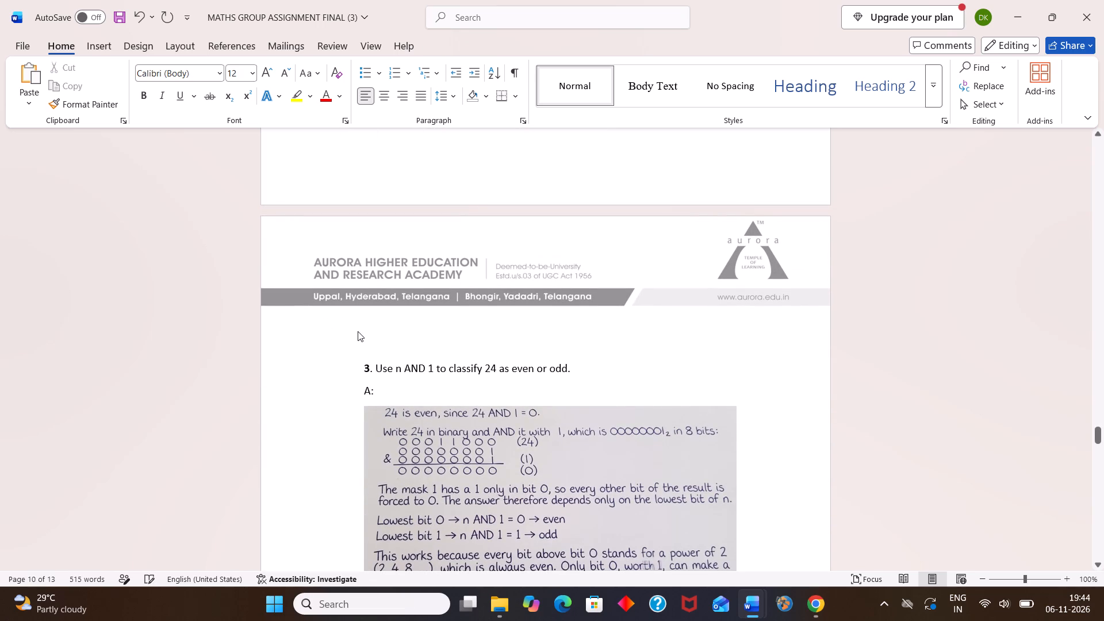
pyautogui.hotkey('ctrl', 'c')
pyautogui.hotkey('ctrl', 'v')
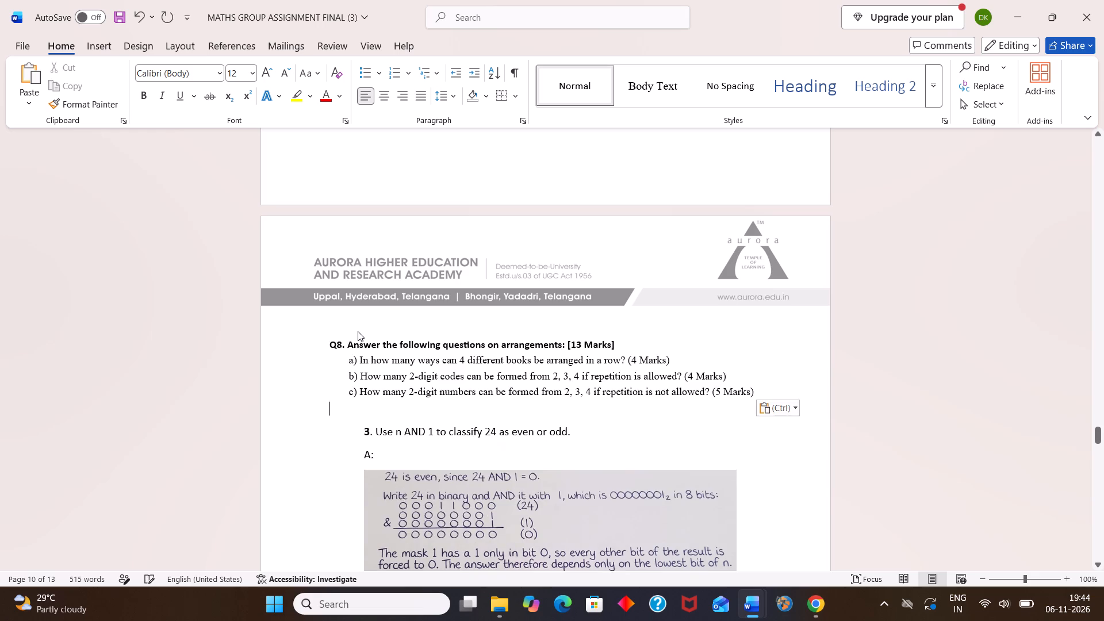
# Delete the leftover question 2 on logical right-shift and its A: line below the Q7 answer picture.
pyautogui.scroll(3, 358, 331)
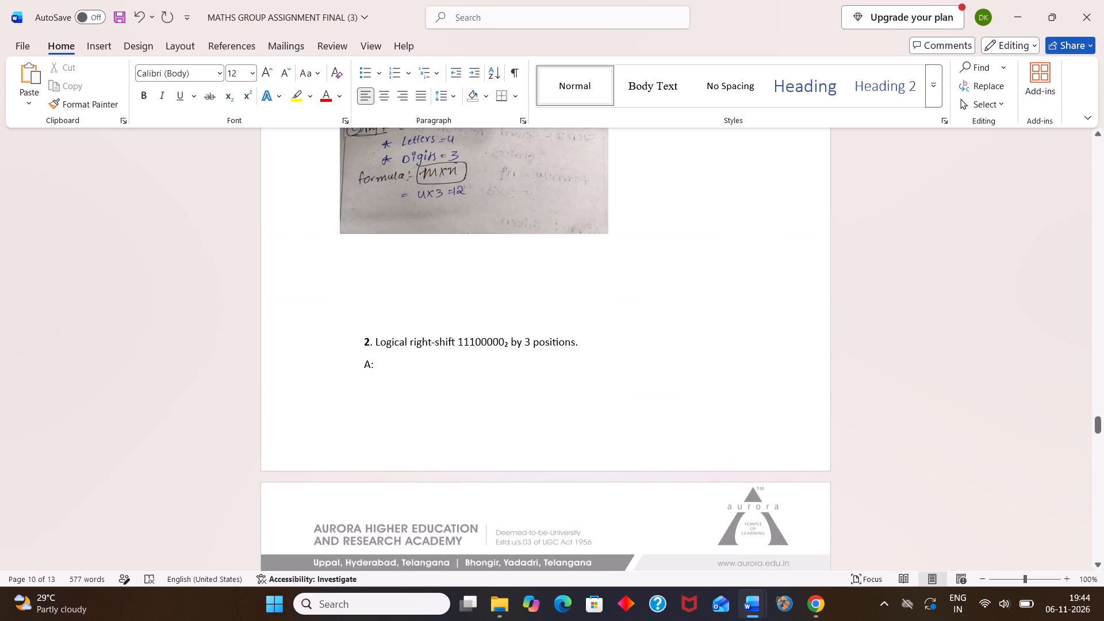
pyautogui.moveTo(355, 350); pyautogui.dragTo(496, 362)
pyautogui.press('BackSpace')
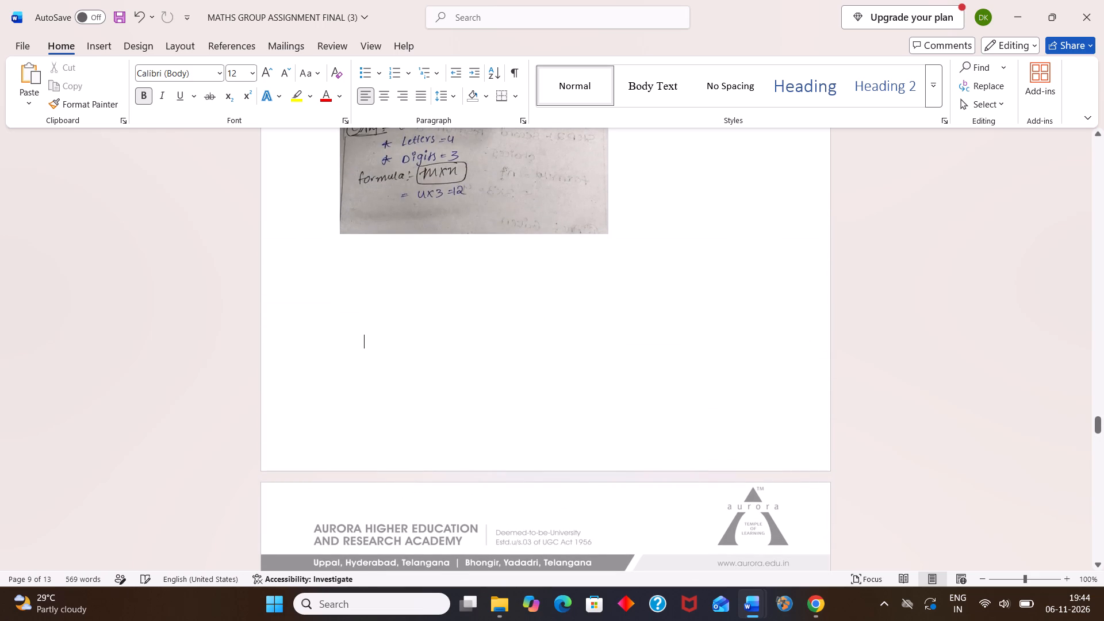
# Place the cursor at the start of the leftover question 3 on classifying 24 as even or odd, below Q8.
pyautogui.scroll(2, 496, 362)
pyautogui.scroll(-5, 496, 362)
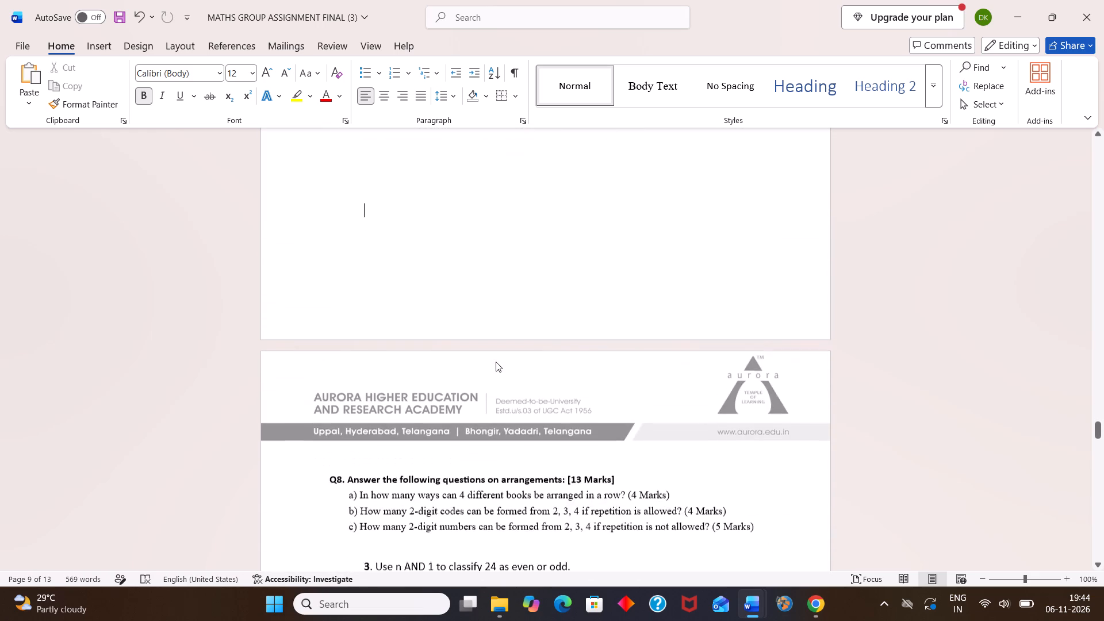
pyautogui.scroll(-2, 496, 362)
pyautogui.scroll(3, 496, 362)
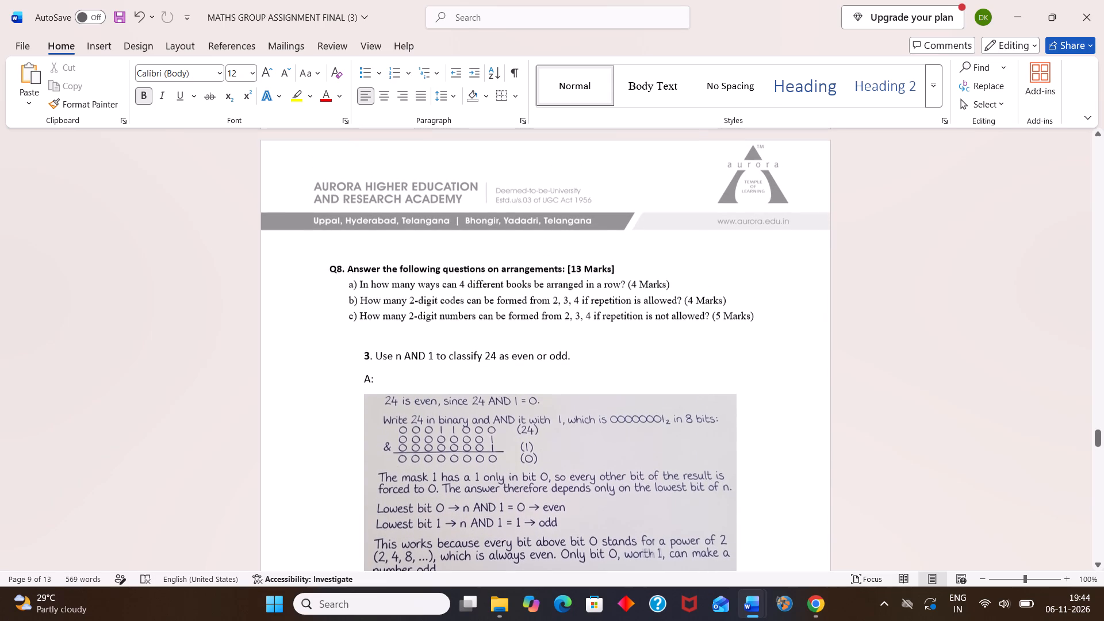
pyautogui.click(354, 359)
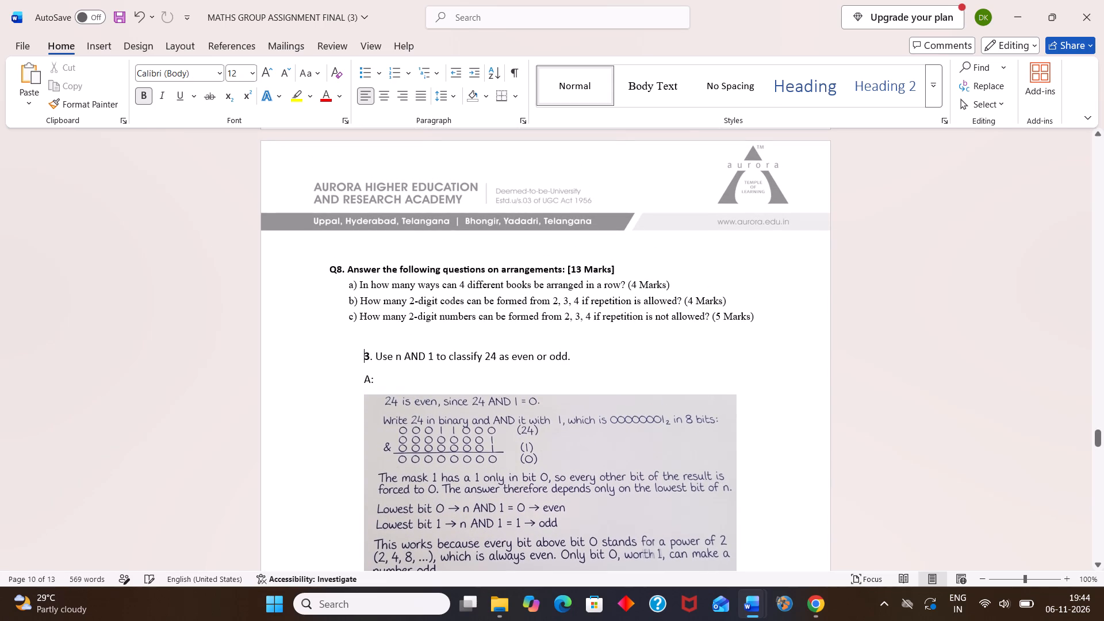
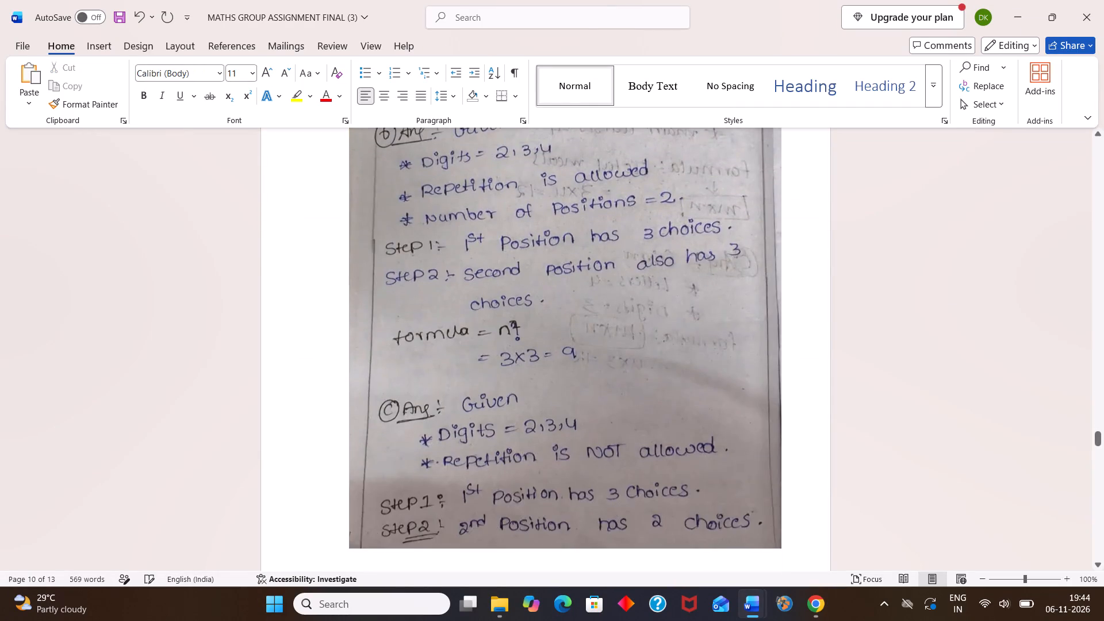
# Shrink the handwritten Q8 arrangements answer picture so it fits on the same page directly below the Q8 questions.
pyautogui.scroll(6, 768, 312)
pyautogui.scroll(-1, 768, 312)
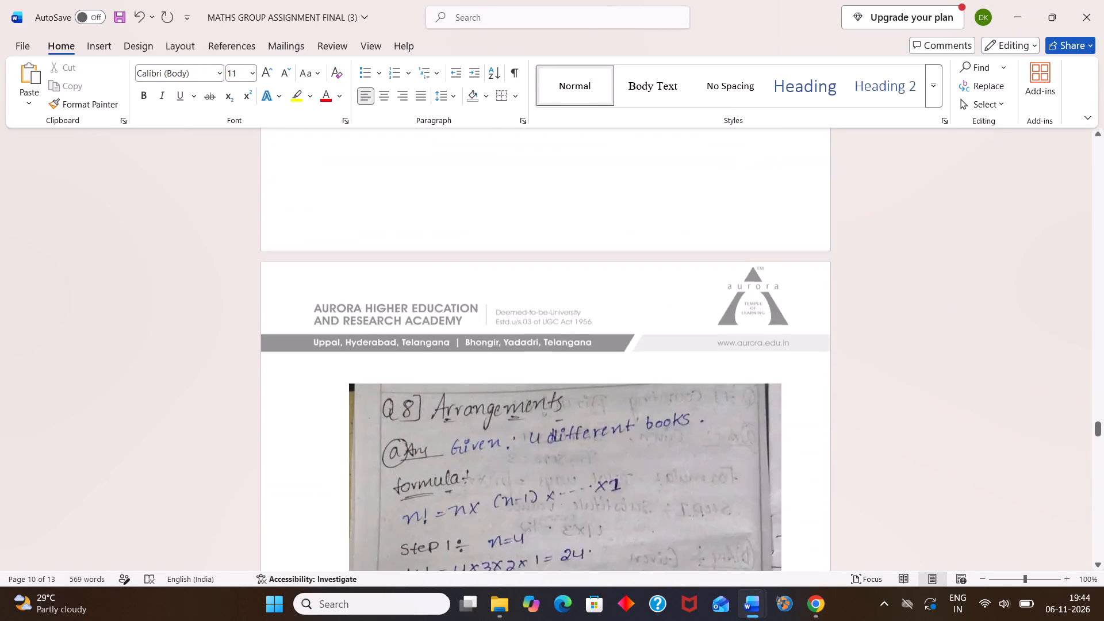
pyautogui.scroll(-1, 768, 312)
pyautogui.moveTo(449, 211); pyautogui.dragTo(373, 197)
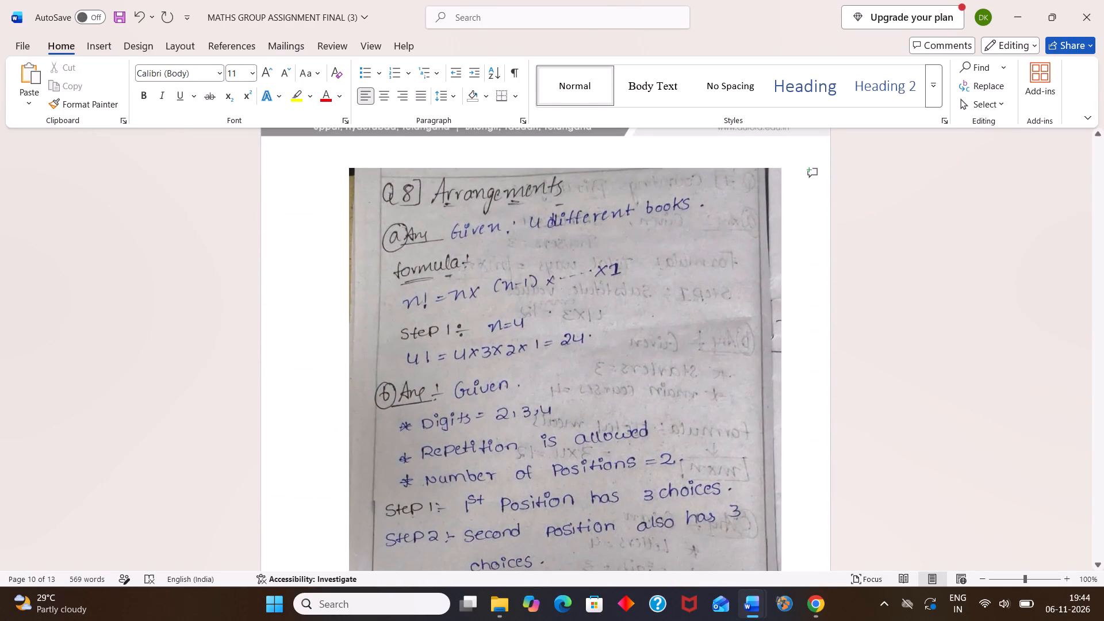
pyautogui.click(373, 197)
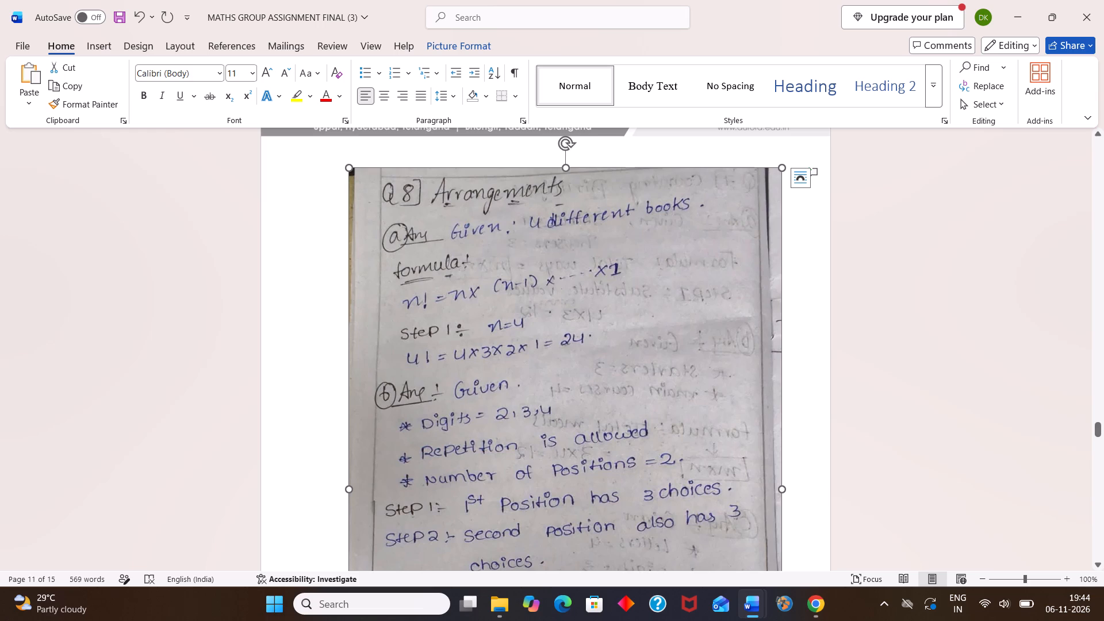
pyautogui.moveTo(347, 168); pyautogui.dragTo(585, 372)
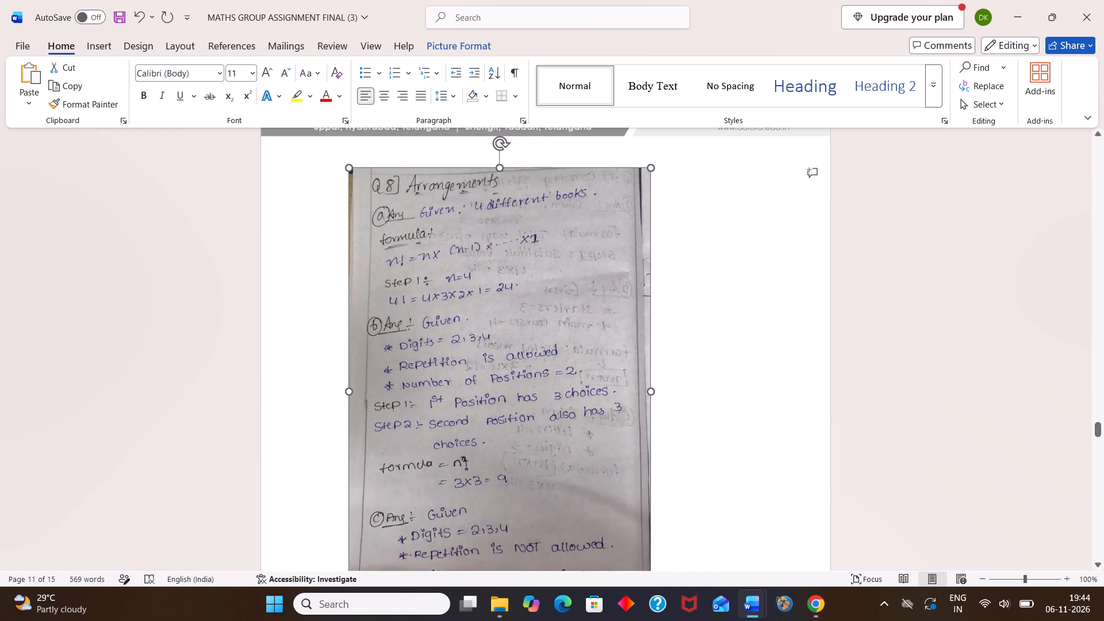
pyautogui.moveTo(585, 372); pyautogui.dragTo(724, 605)
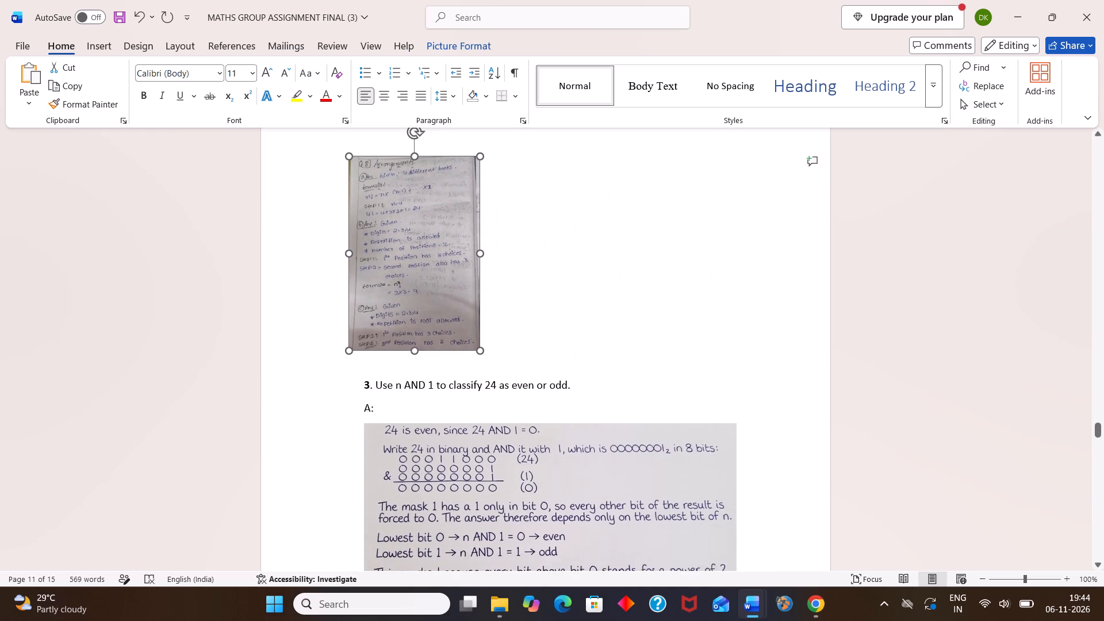
pyautogui.moveTo(724, 605); pyautogui.dragTo(510, 480)
# Delete the leftover handwritten answer pictures for question 3 on classifying 24 and question 4 on the set bits in 91.
pyautogui.scroll(-1, 510, 480)
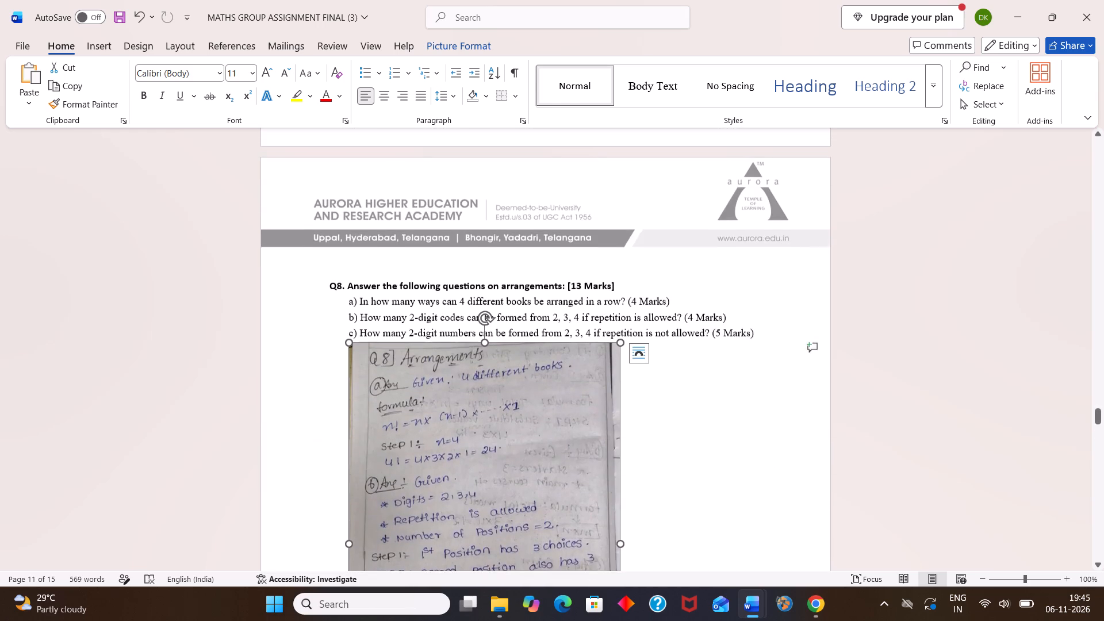
pyautogui.scroll(-1, 510, 480)
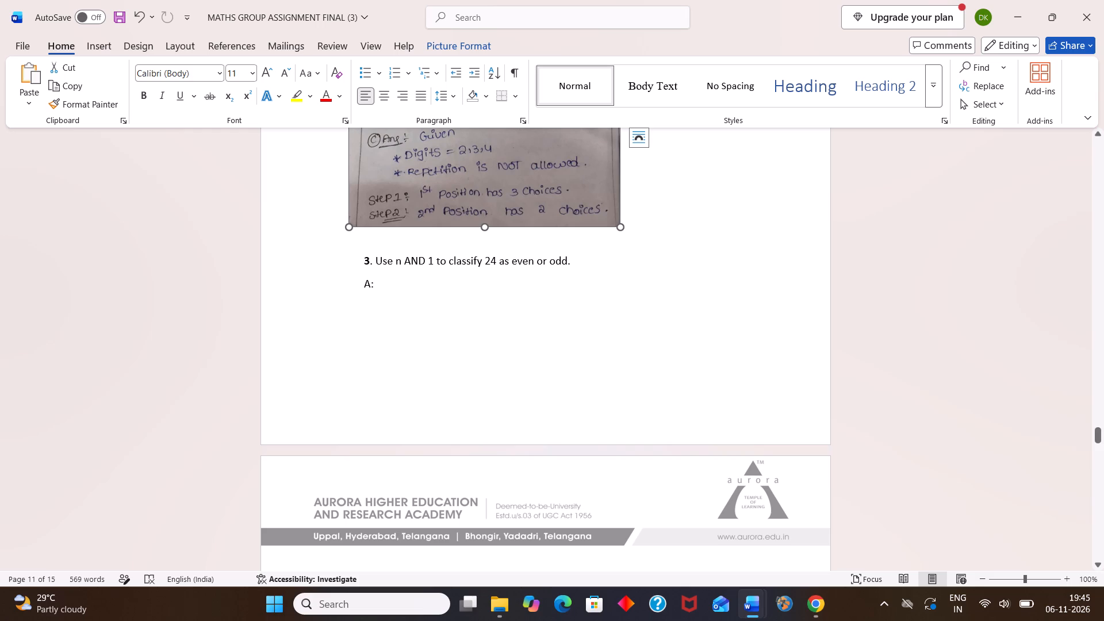
pyautogui.scroll(-3, 467, 620)
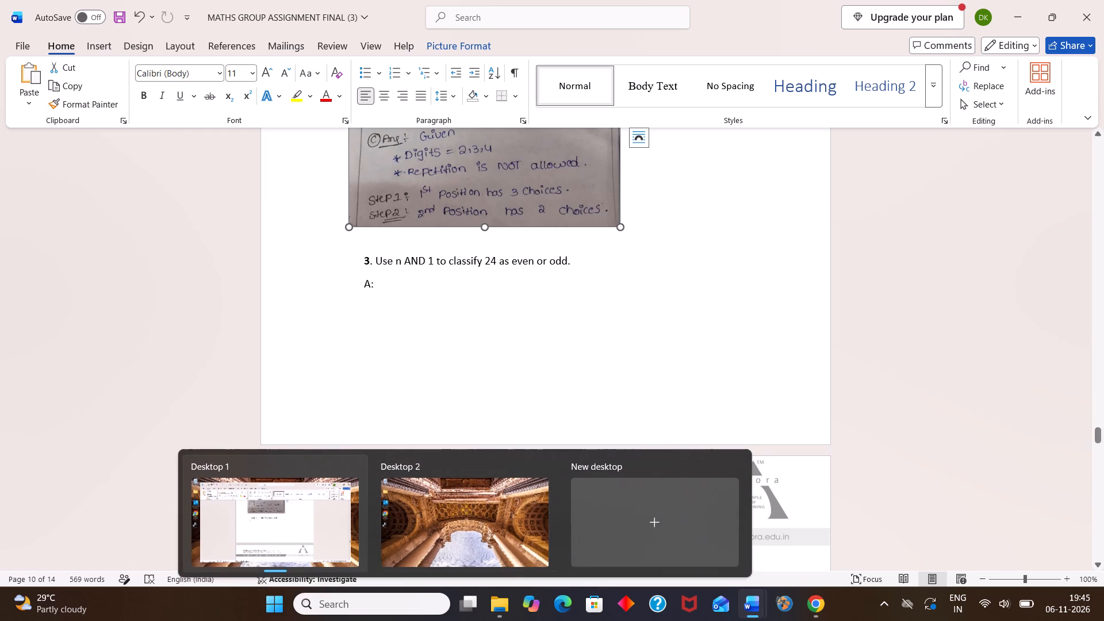
pyautogui.click(471, 401)
pyautogui.scroll(-1, 471, 401)
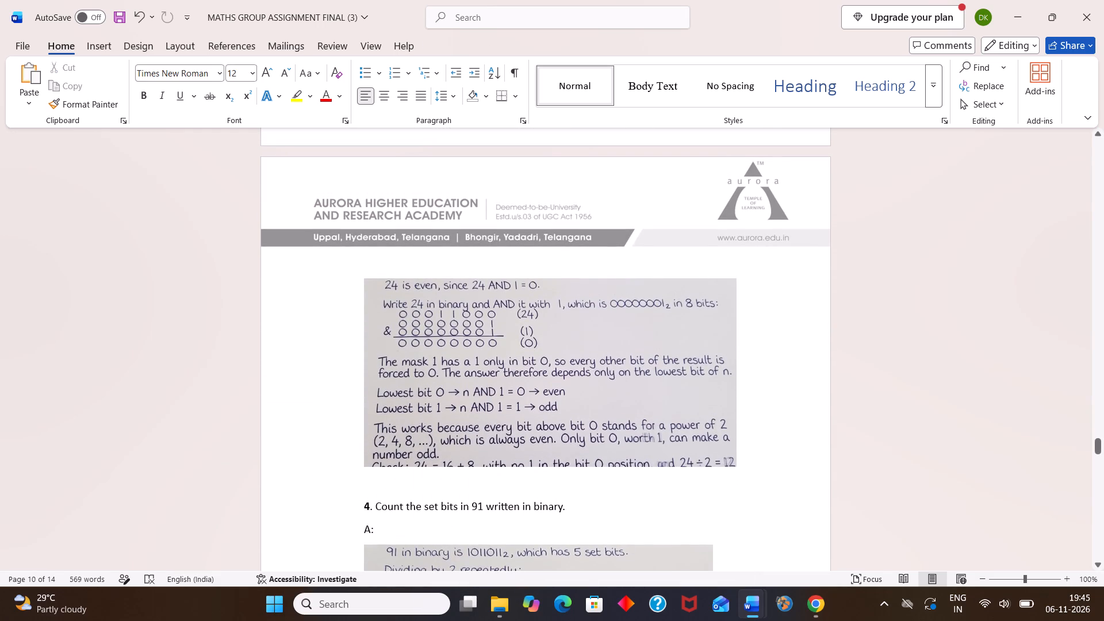
pyautogui.click(429, 402)
pyautogui.press('BackSpace')
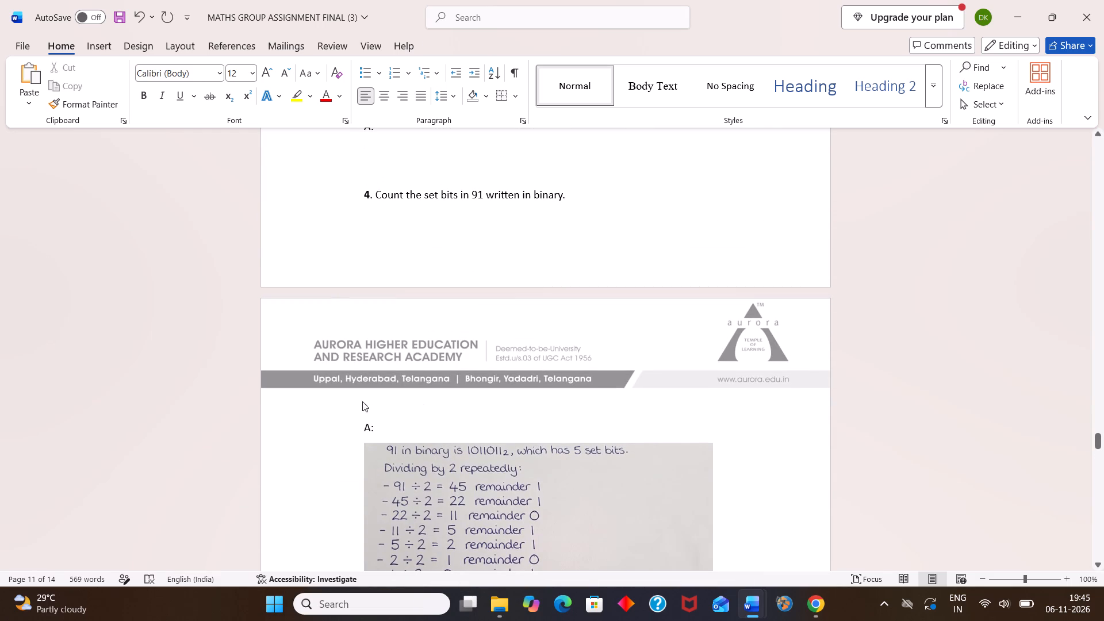
pyautogui.scroll(-3, 428, 473)
pyautogui.scroll(1, 428, 473)
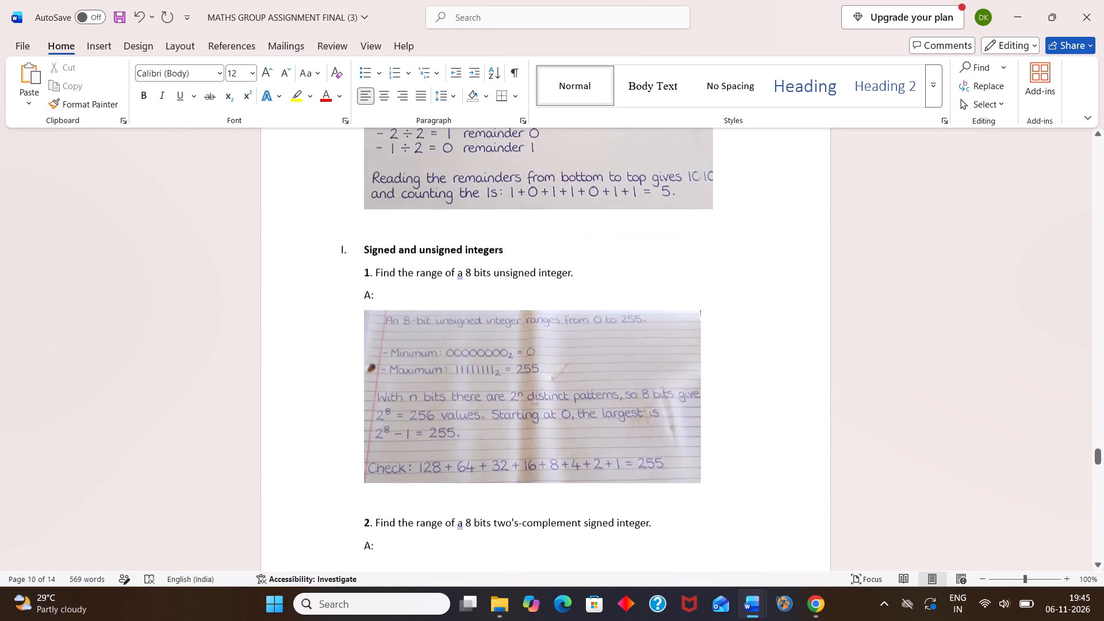
pyautogui.scroll(2, 428, 473)
pyautogui.click(450, 379)
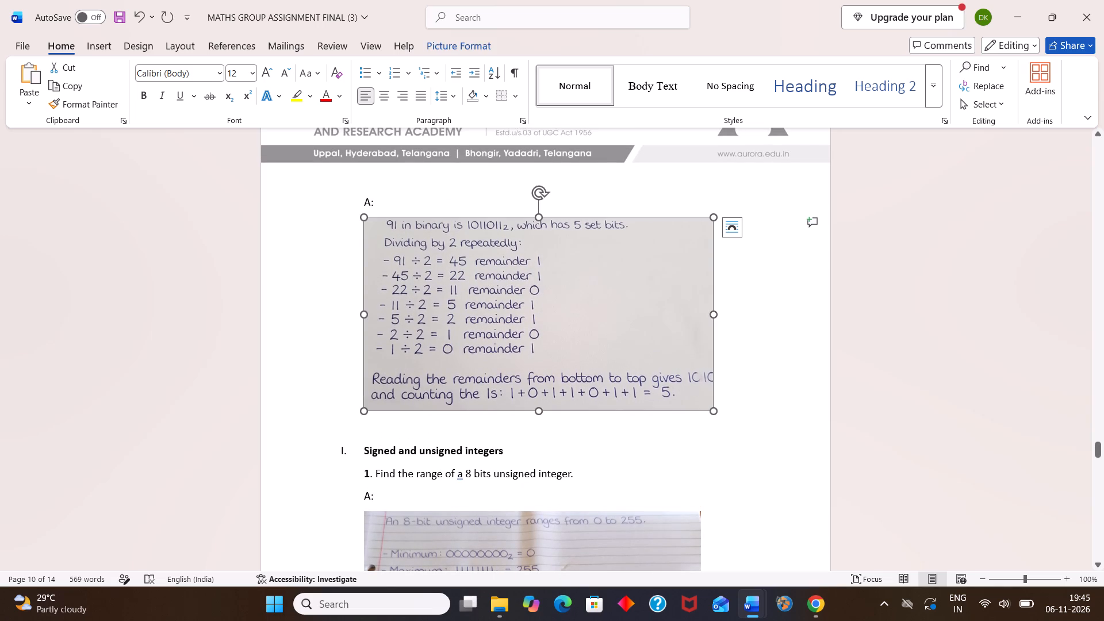
pyautogui.press('BackSpace')
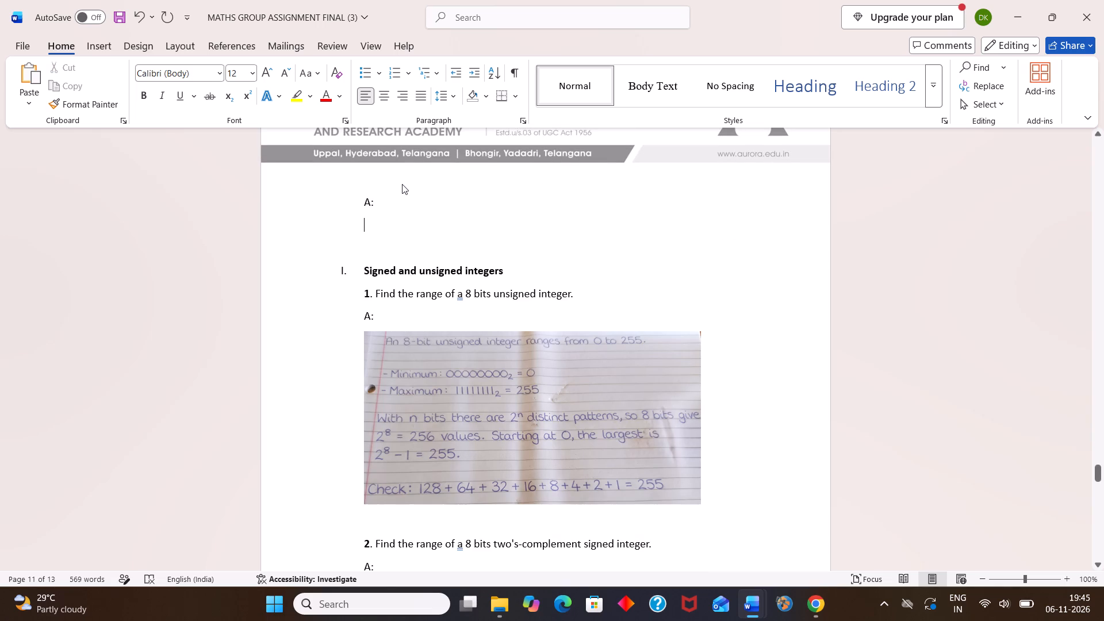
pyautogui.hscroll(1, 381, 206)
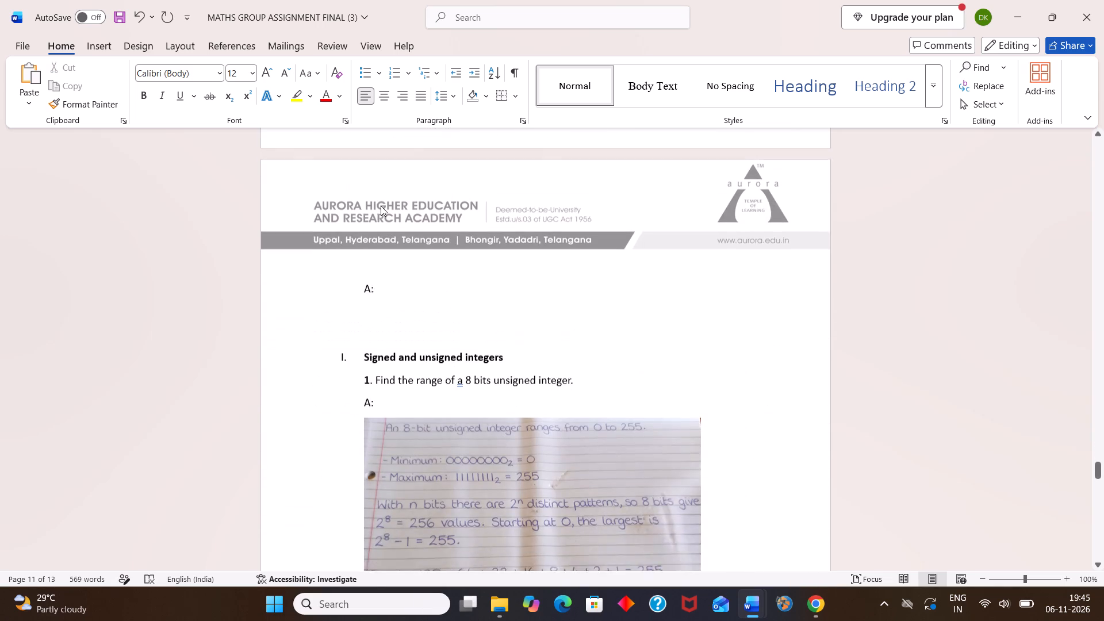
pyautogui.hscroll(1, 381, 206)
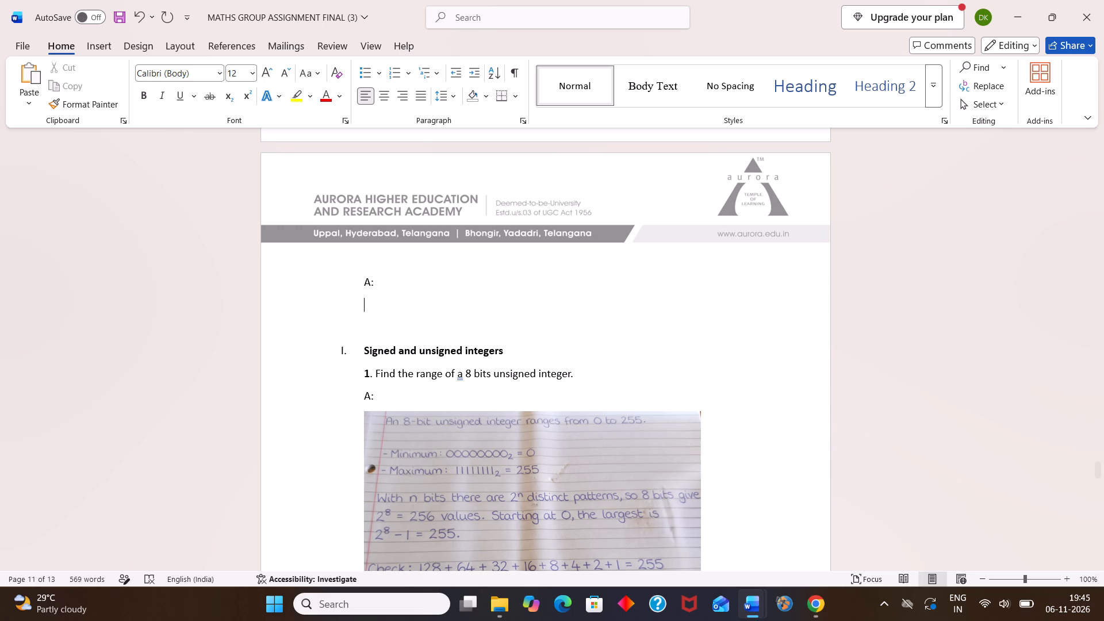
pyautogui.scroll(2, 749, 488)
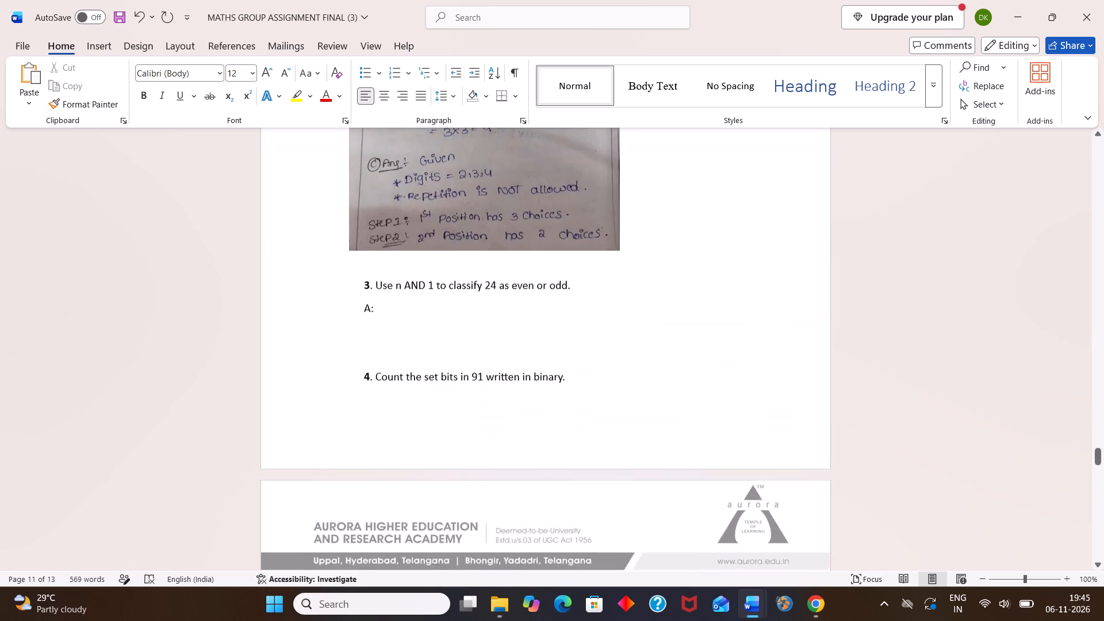
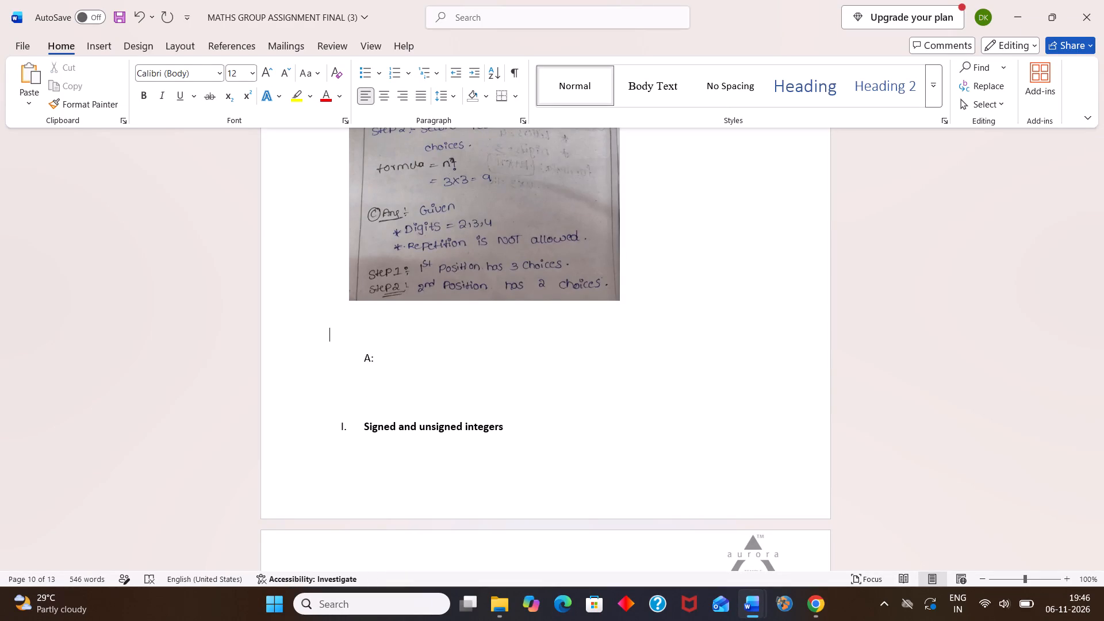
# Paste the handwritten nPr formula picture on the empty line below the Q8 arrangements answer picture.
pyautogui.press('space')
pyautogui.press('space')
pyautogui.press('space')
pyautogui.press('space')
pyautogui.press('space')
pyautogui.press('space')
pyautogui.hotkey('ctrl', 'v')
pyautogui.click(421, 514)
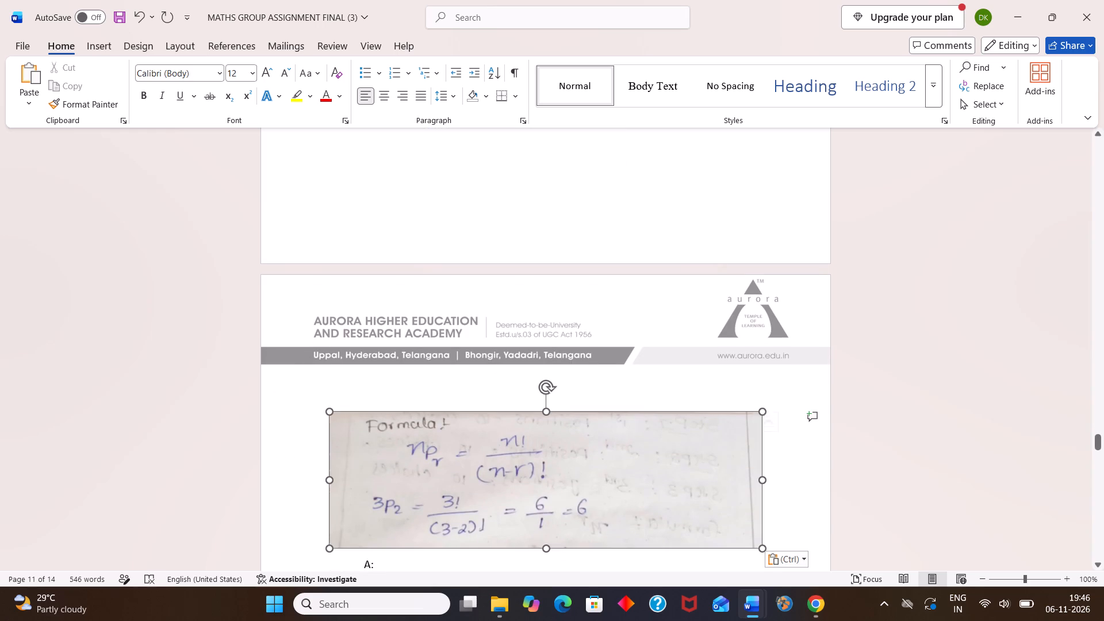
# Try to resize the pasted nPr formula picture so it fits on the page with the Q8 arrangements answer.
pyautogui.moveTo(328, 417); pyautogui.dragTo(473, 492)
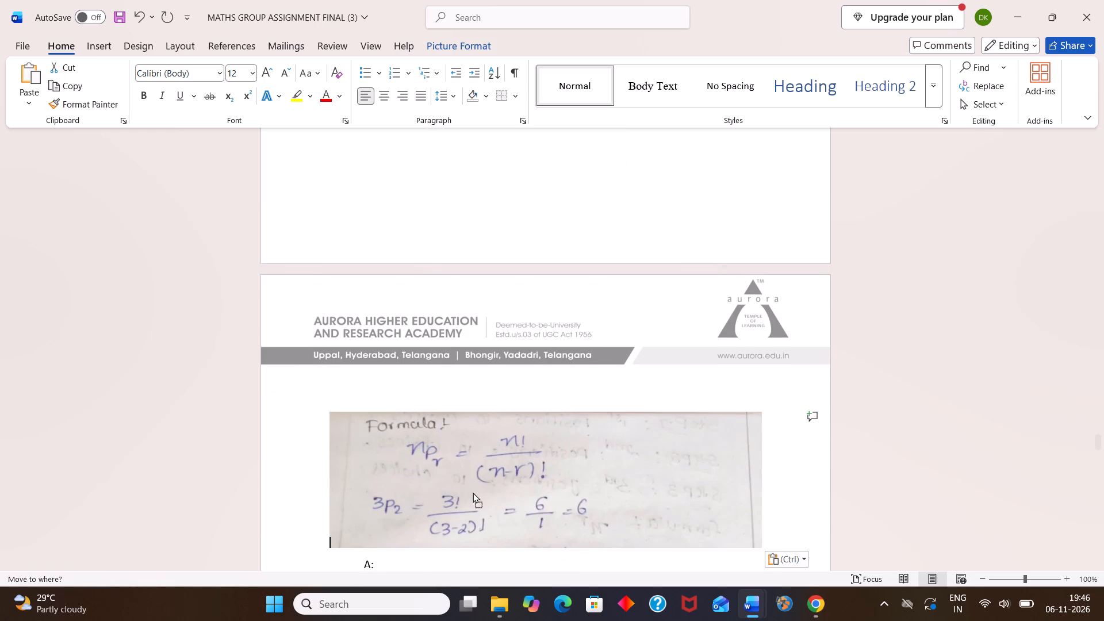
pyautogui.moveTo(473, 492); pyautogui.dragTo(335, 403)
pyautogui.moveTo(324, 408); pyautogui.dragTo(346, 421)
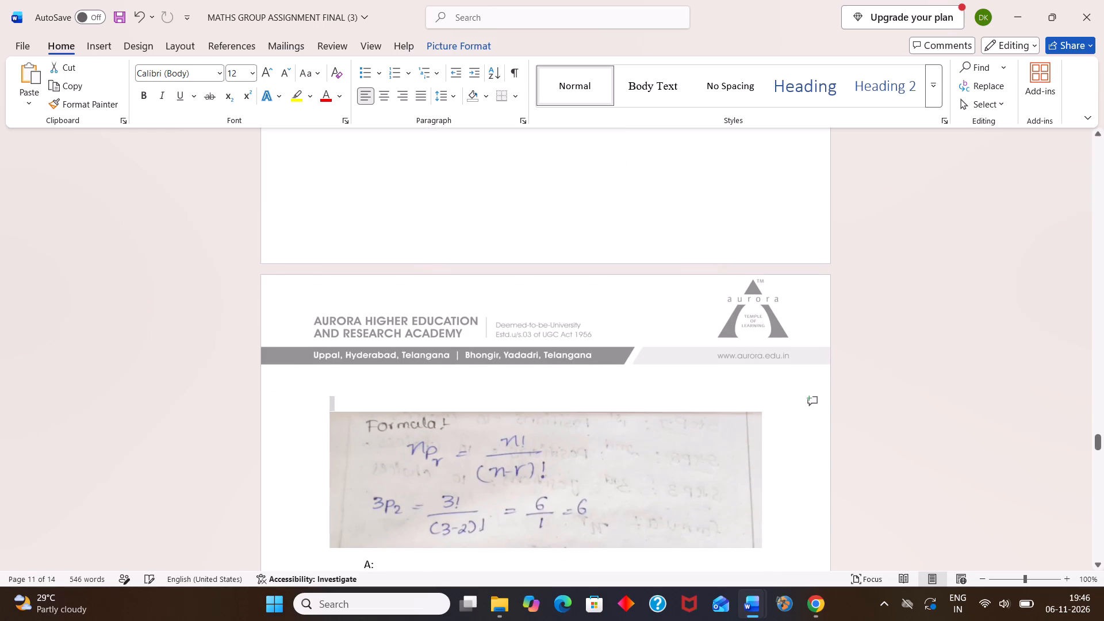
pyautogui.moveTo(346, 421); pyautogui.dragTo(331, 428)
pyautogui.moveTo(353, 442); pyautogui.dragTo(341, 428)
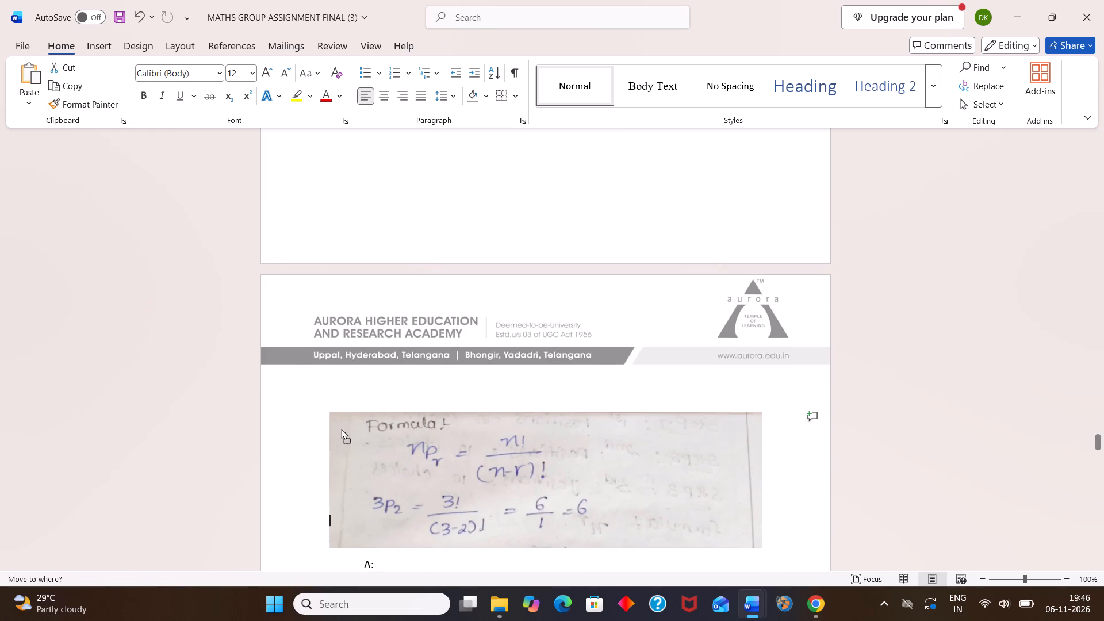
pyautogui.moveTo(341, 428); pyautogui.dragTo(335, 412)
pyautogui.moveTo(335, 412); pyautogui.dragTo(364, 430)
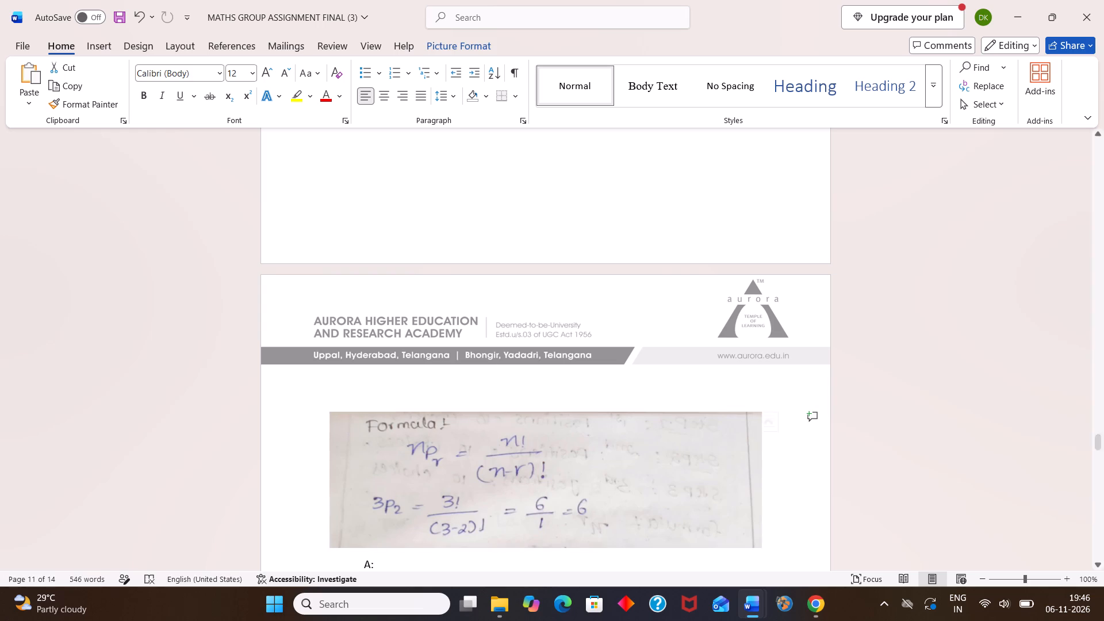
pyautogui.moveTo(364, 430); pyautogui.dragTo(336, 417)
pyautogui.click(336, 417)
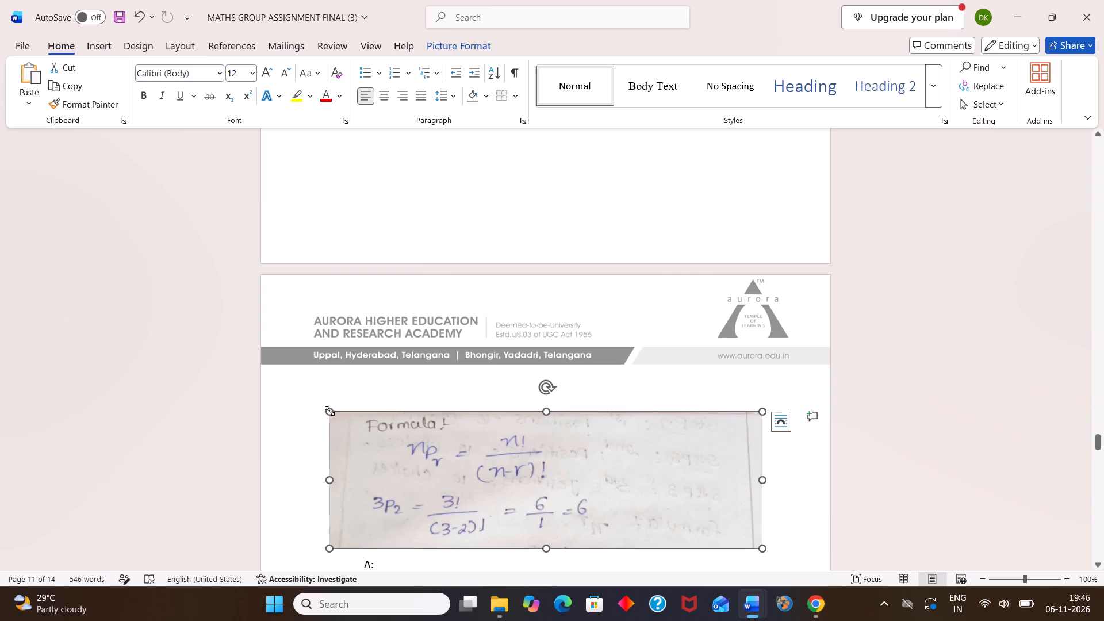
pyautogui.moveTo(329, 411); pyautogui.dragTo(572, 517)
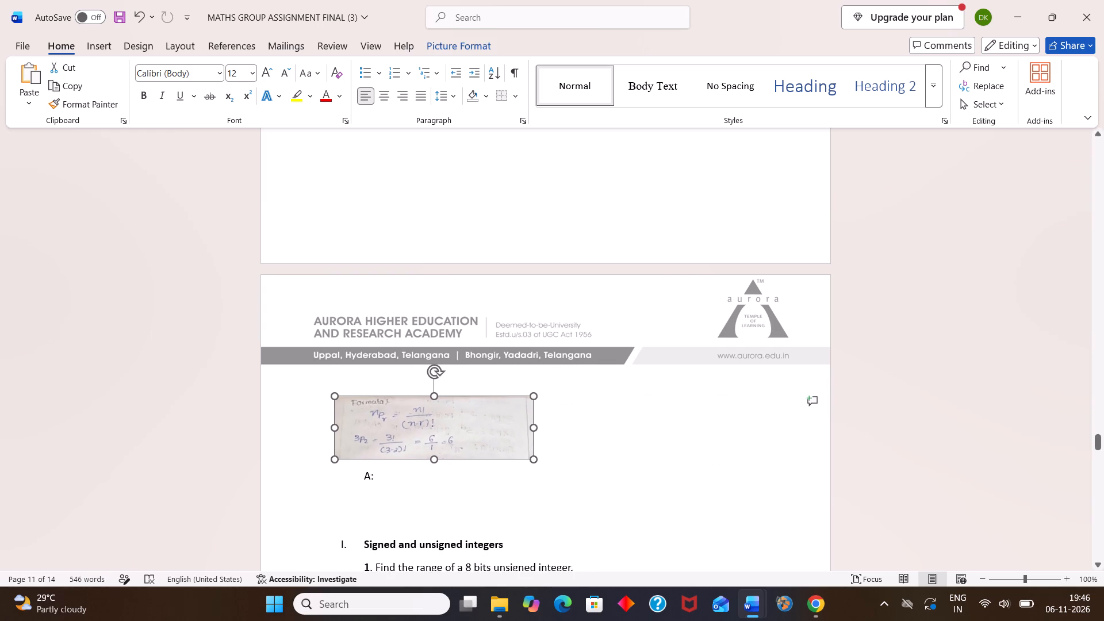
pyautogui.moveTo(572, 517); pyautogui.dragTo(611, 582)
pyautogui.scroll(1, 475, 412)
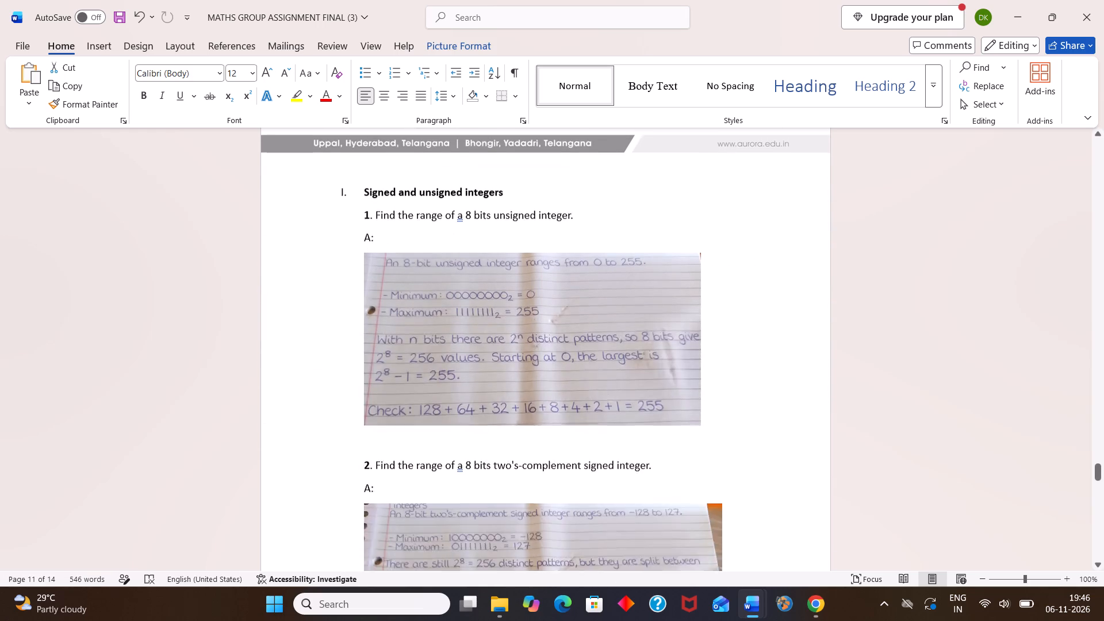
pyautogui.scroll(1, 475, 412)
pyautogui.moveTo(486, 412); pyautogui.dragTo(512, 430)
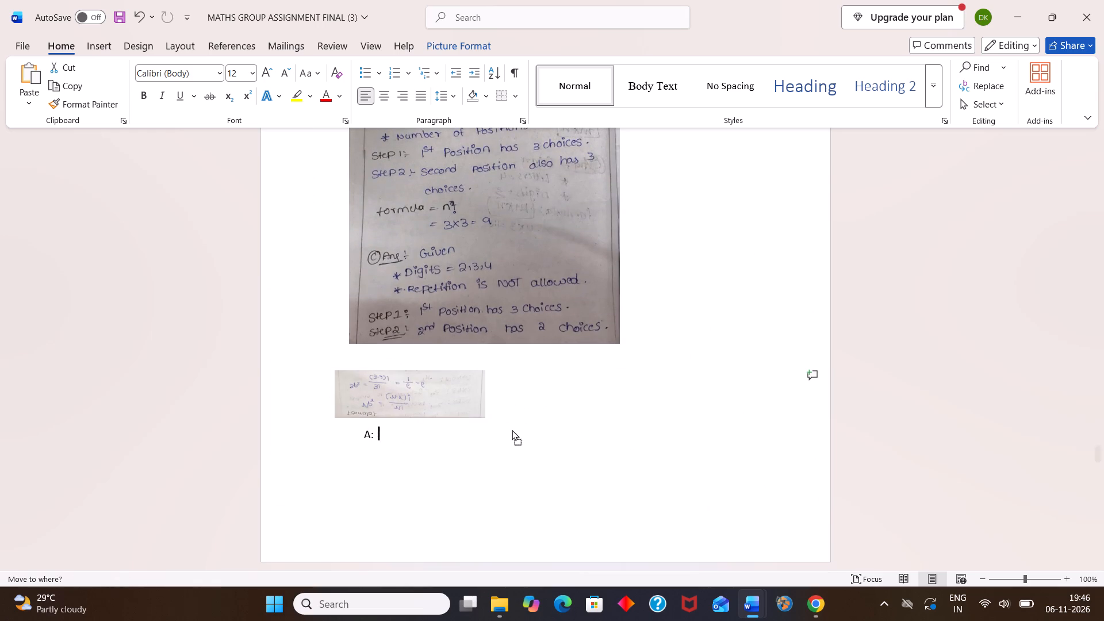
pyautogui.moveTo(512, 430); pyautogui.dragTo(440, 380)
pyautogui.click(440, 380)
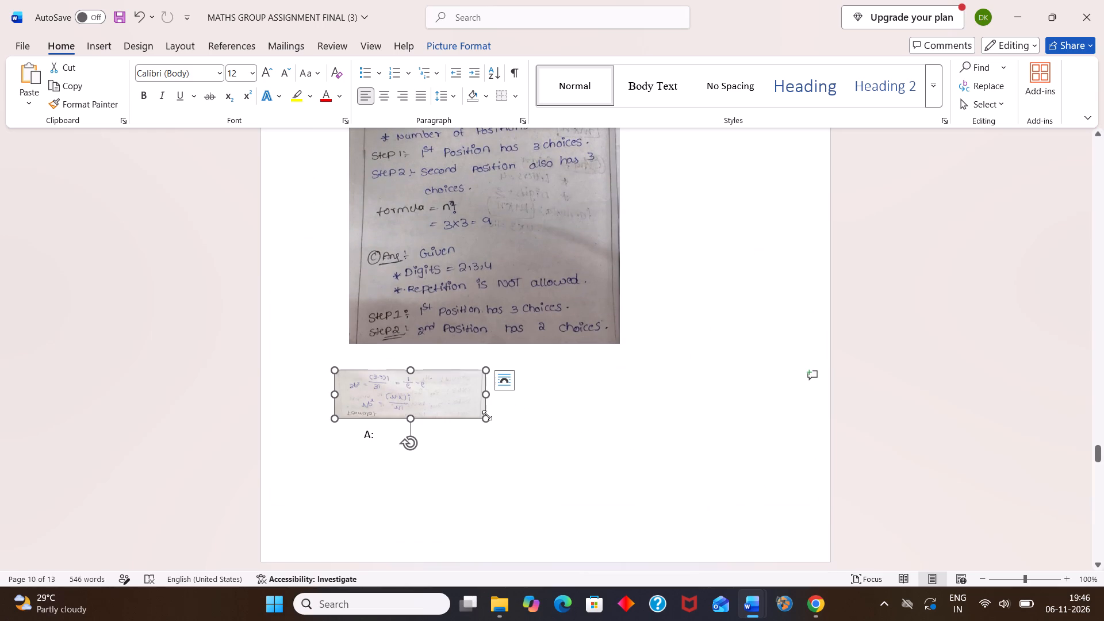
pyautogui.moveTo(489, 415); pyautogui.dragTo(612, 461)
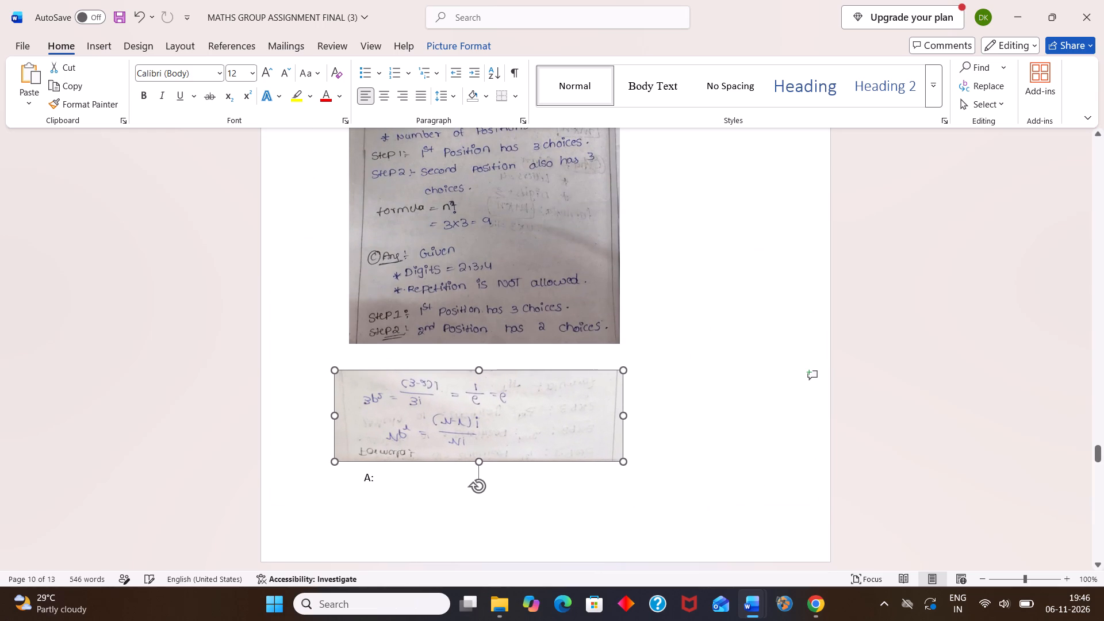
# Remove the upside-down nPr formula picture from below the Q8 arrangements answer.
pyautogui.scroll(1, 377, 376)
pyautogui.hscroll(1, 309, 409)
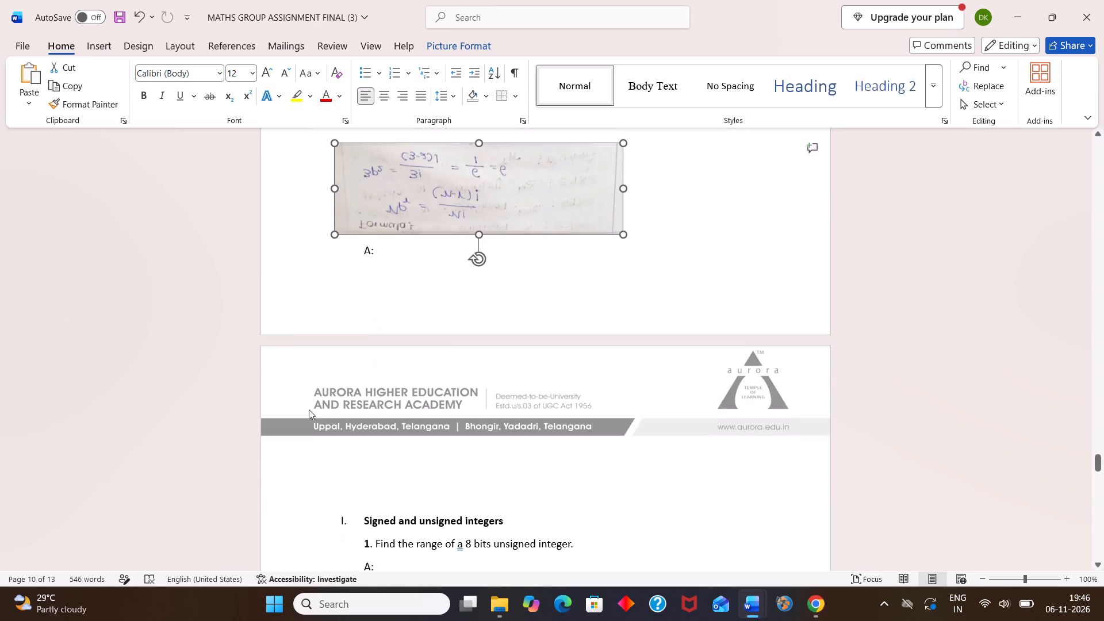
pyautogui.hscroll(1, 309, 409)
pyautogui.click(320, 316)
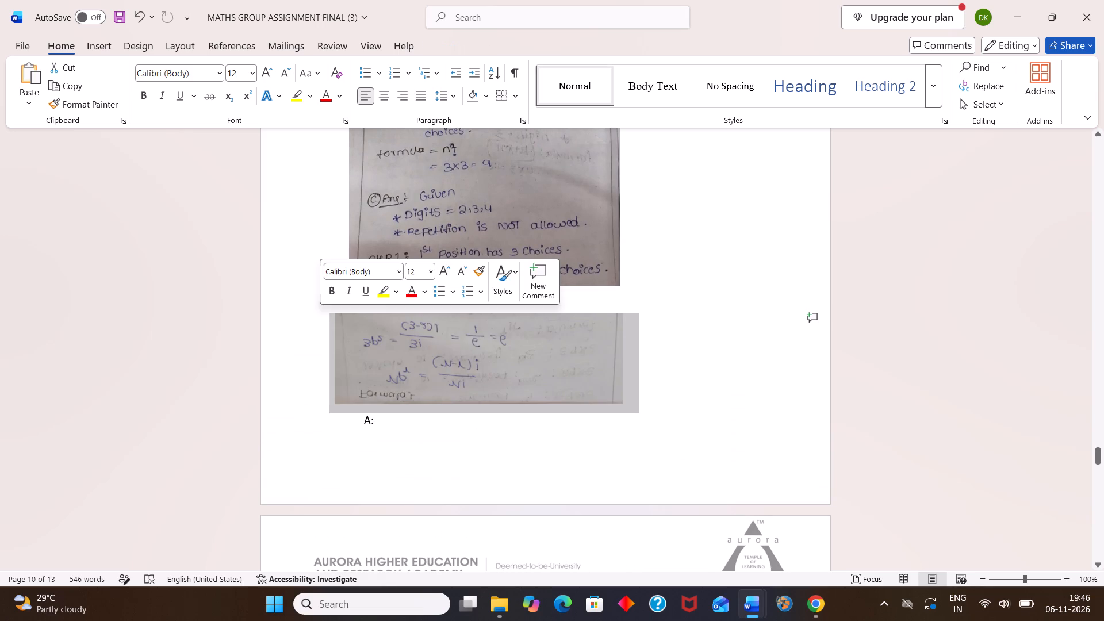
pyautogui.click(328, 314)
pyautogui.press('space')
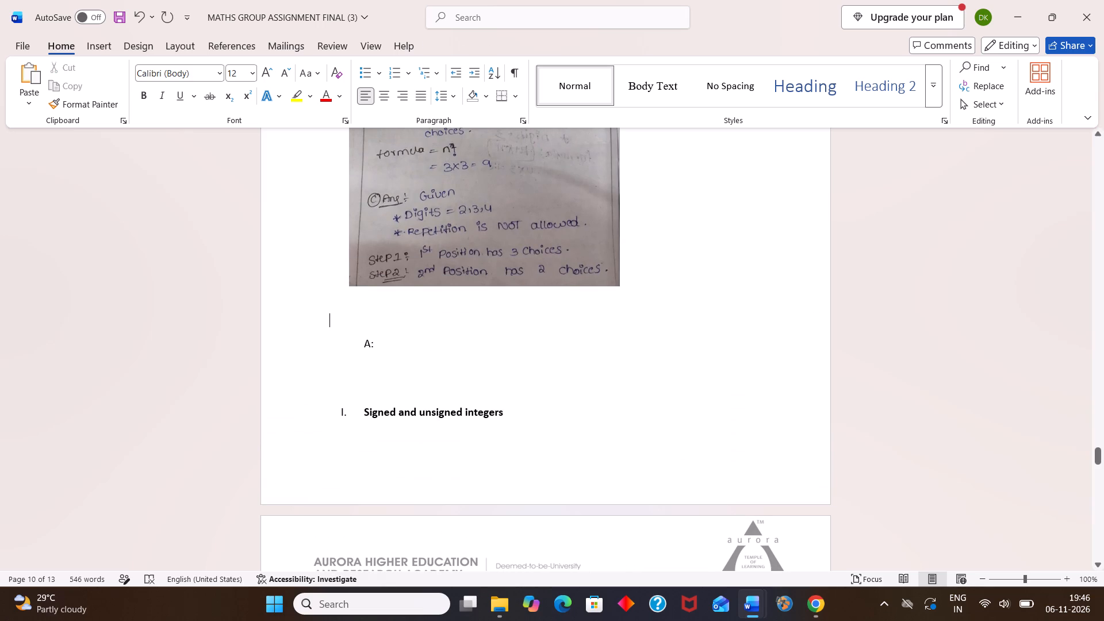
# Delete the leftover "A:" label and its indent above the Signed and unsigned integers heading.
pyautogui.click(385, 339)
pyautogui.press('BackSpace')
pyautogui.press('BackSpace')
pyautogui.press('BackSpace')
# Paste the handwritten nPr formula picture again, slightly indented, on the line above the Signed and unsigned integers heading.
pyautogui.press('space')
pyautogui.press('space')
pyautogui.press('space')
pyautogui.press('space')
pyautogui.press('space')
pyautogui.press('space')
pyautogui.press('space')
pyautogui.press('space')
pyautogui.hotkey('ctrl', 'v')
# Shrink the nPr formula picture proportionally, keeping it upright, so it moves back onto the page with the Q8 answer.
pyautogui.scroll(1, 361, 340)
pyautogui.scroll(-1, 362, 359)
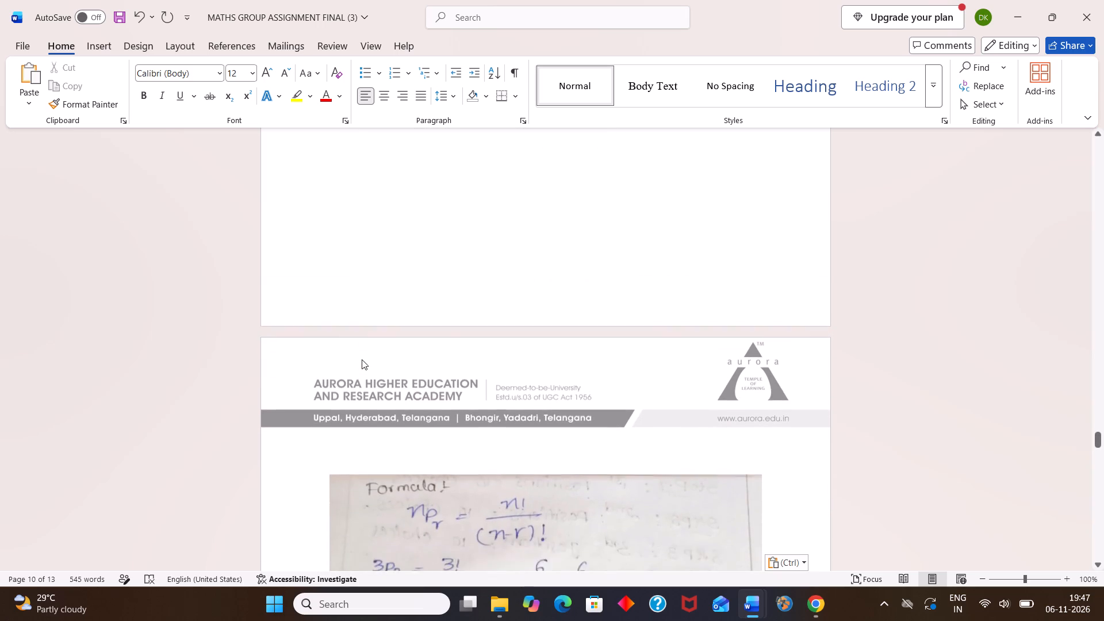
pyautogui.scroll(-1, 362, 359)
pyautogui.moveTo(352, 396); pyautogui.dragTo(336, 345)
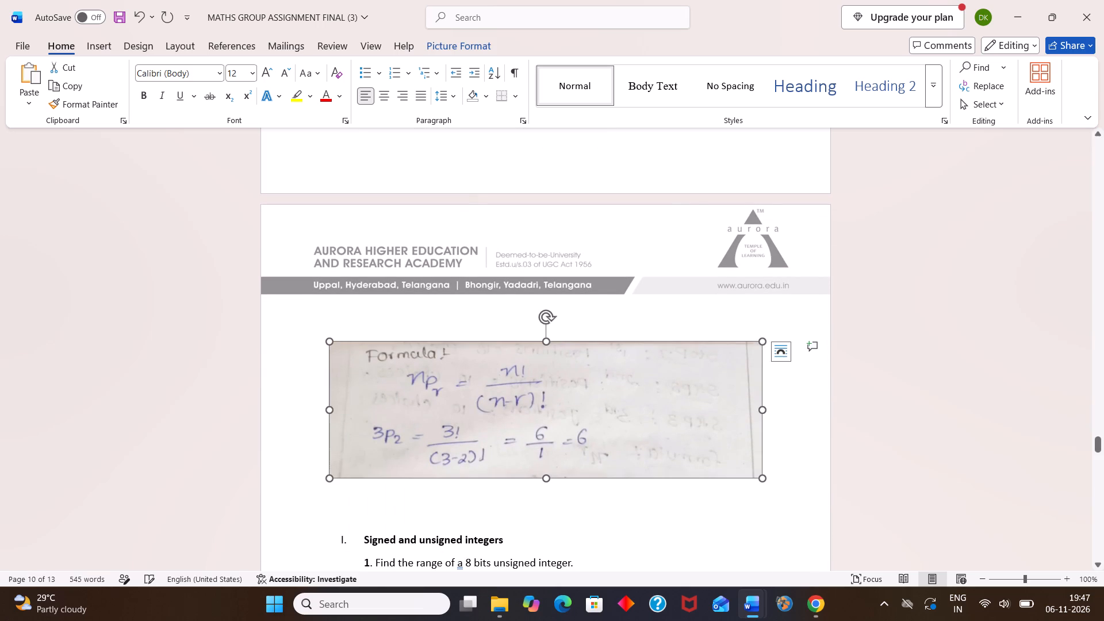
pyautogui.moveTo(335, 344); pyautogui.dragTo(329, 344)
pyautogui.moveTo(329, 344); pyautogui.dragTo(410, 388)
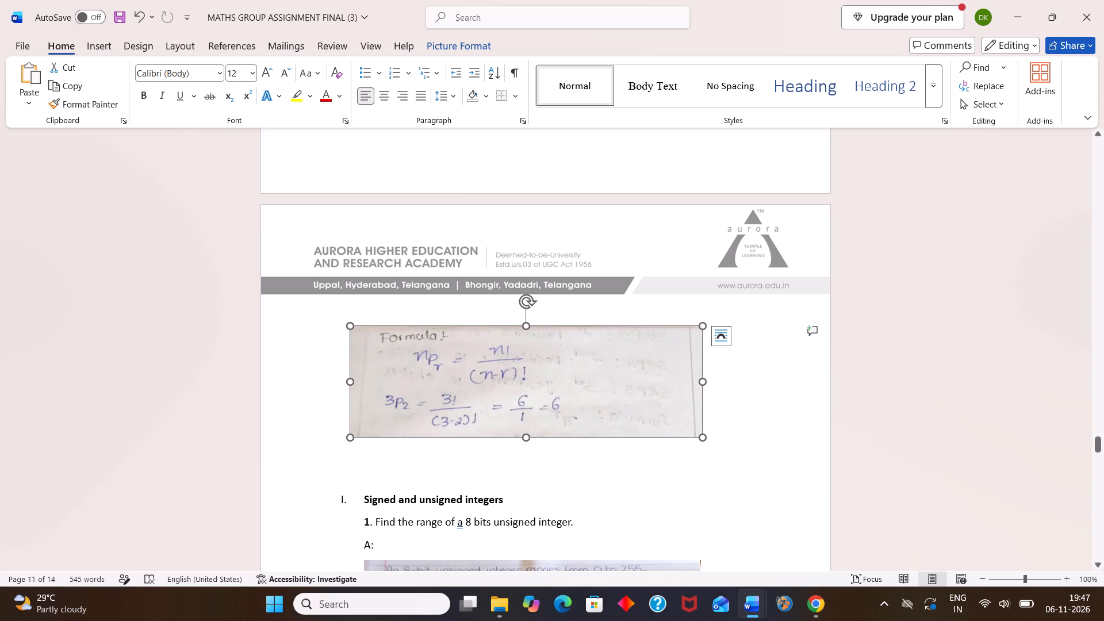
pyautogui.moveTo(355, 326); pyautogui.dragTo(341, 310)
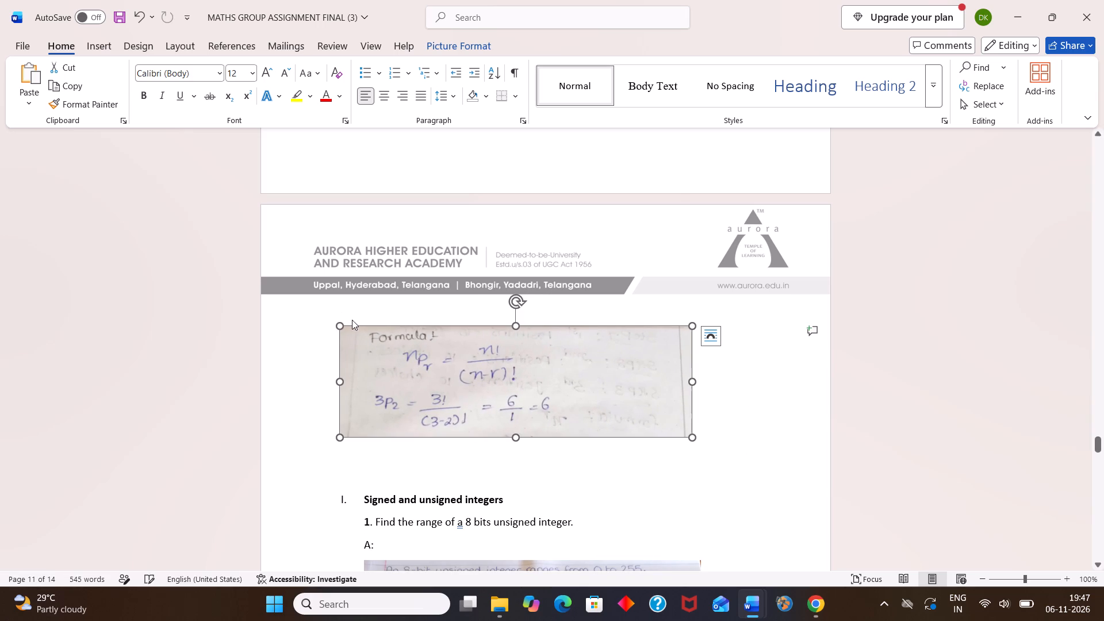
pyautogui.moveTo(342, 325); pyautogui.dragTo(511, 405)
pyautogui.scroll(1, 464, 257)
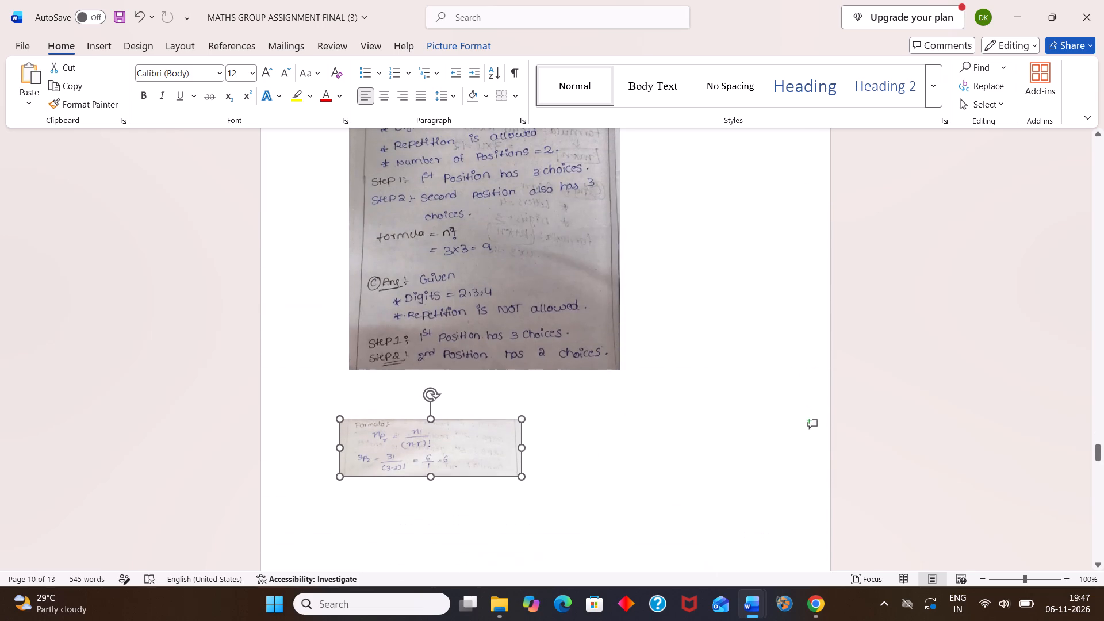
# Readjust the nPr formula picture to a slightly larger size that still fits below the Q8 answer on the same page.
pyautogui.moveTo(522, 478); pyautogui.dragTo(563, 495)
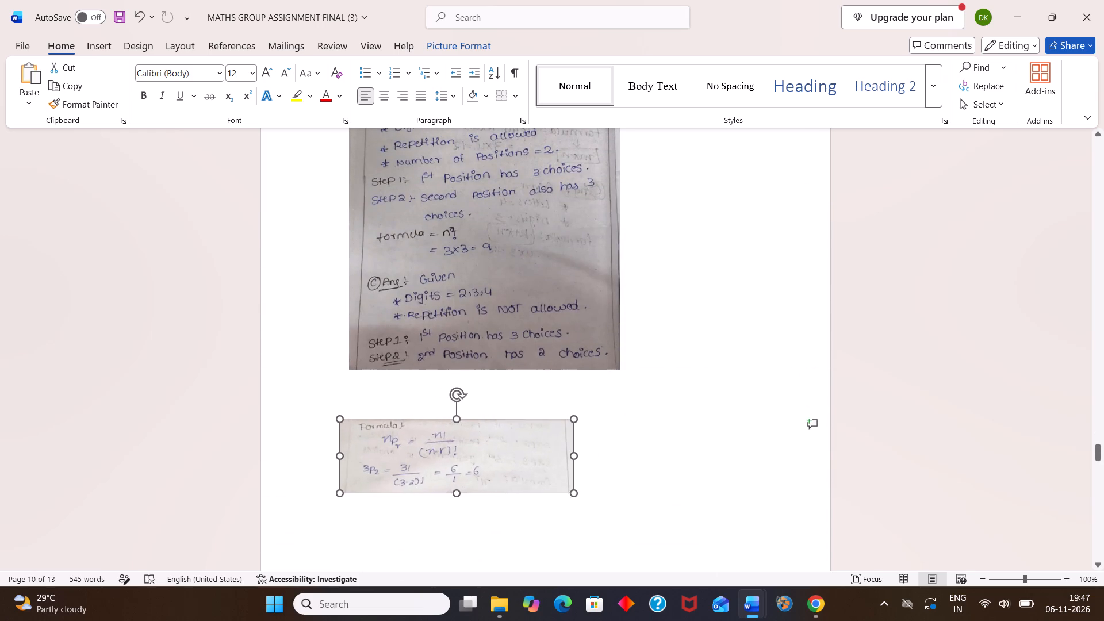
pyautogui.moveTo(563, 495); pyautogui.dragTo(665, 516)
pyautogui.hscroll(1, 407, 228)
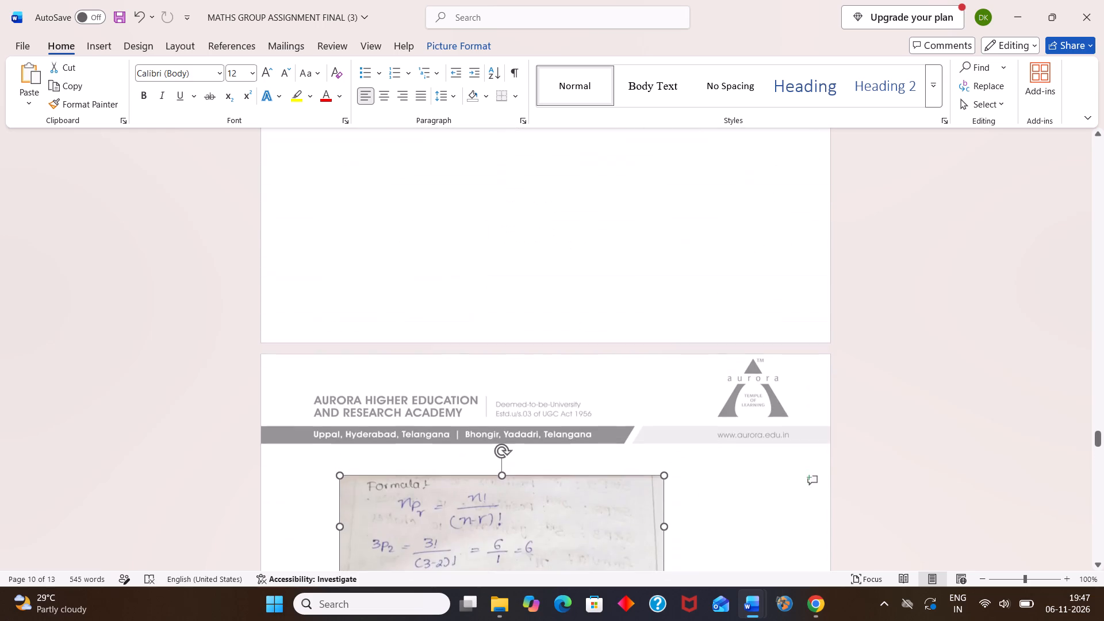
pyautogui.hscroll(1, 407, 228)
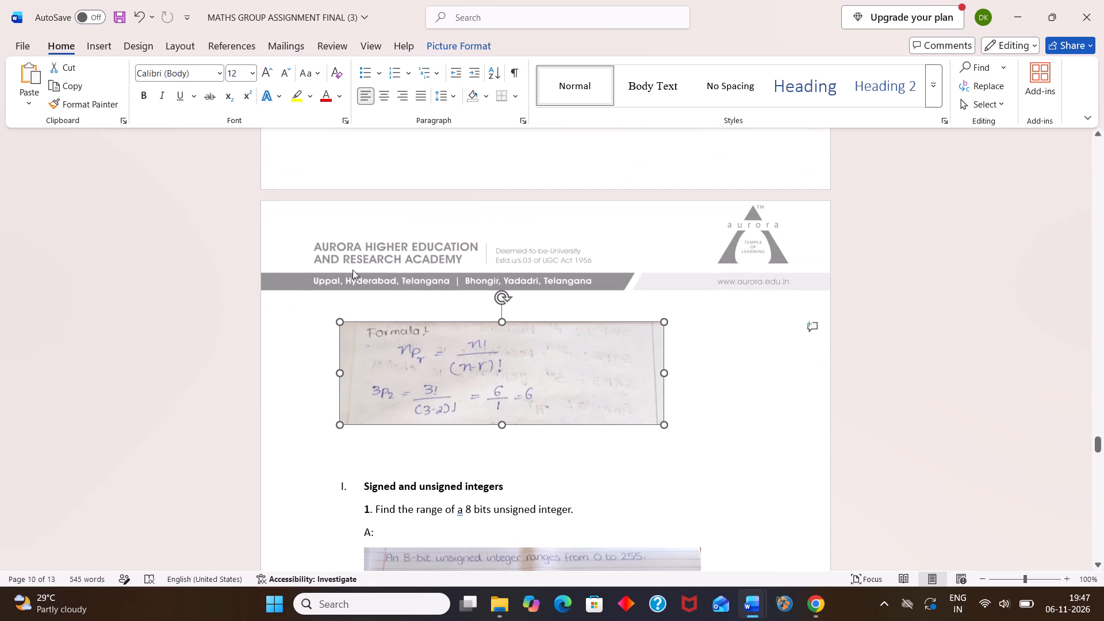
pyautogui.moveTo(340, 324); pyautogui.dragTo(397, 340)
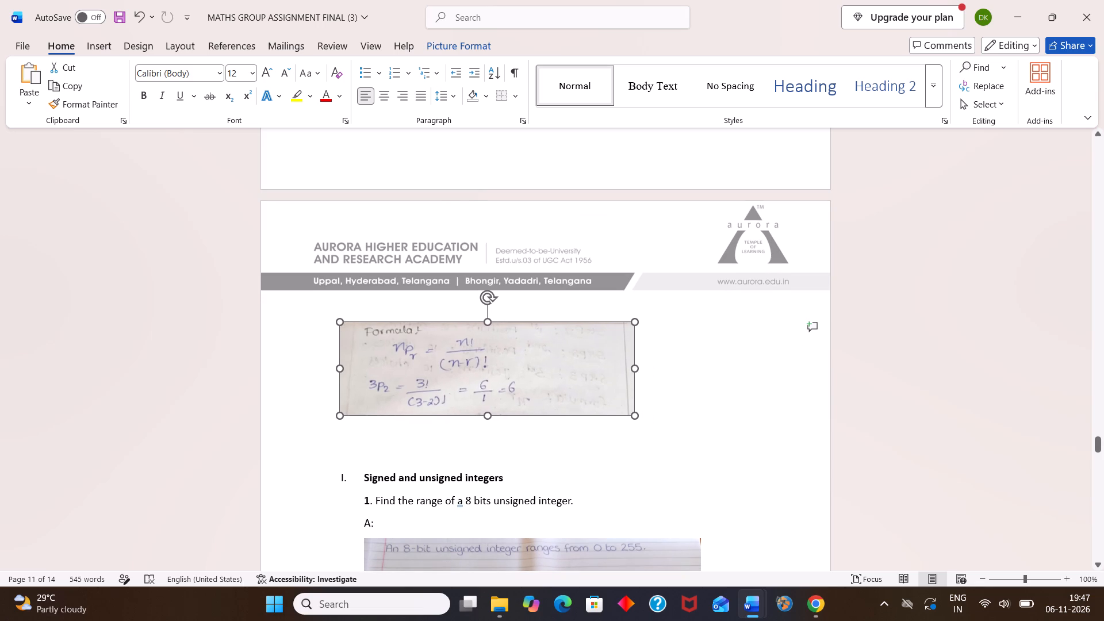
pyautogui.moveTo(397, 340); pyautogui.dragTo(438, 355)
pyautogui.scroll(1, 438, 308)
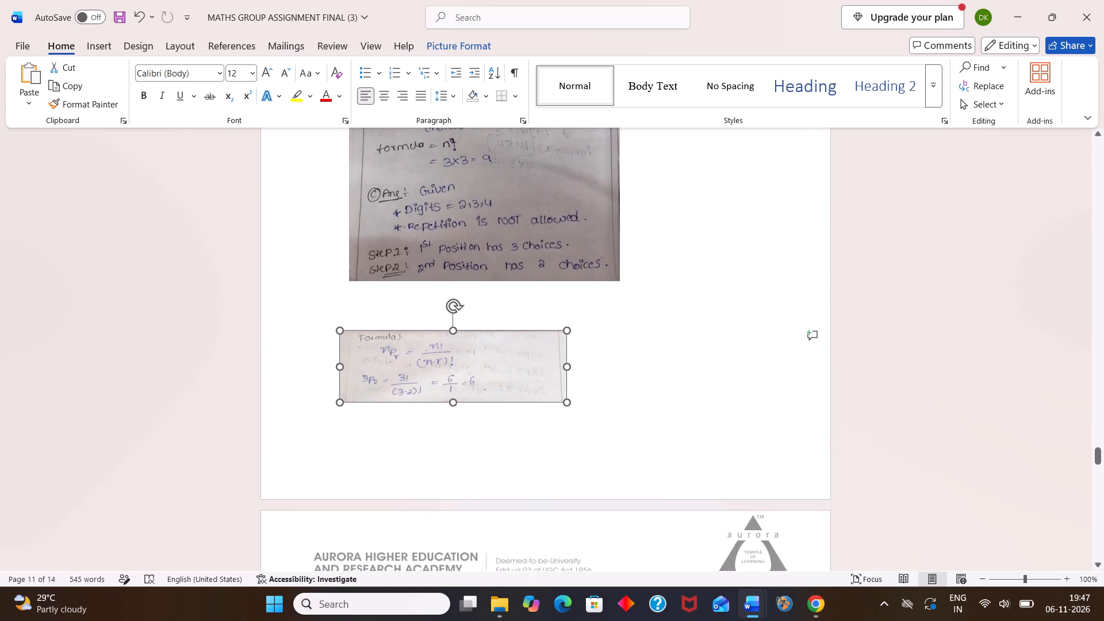
# Widen the nPr formula picture until it extends slightly past the edge of the Q8 answer picture above it.
pyautogui.moveTo(568, 366); pyautogui.dragTo(599, 371)
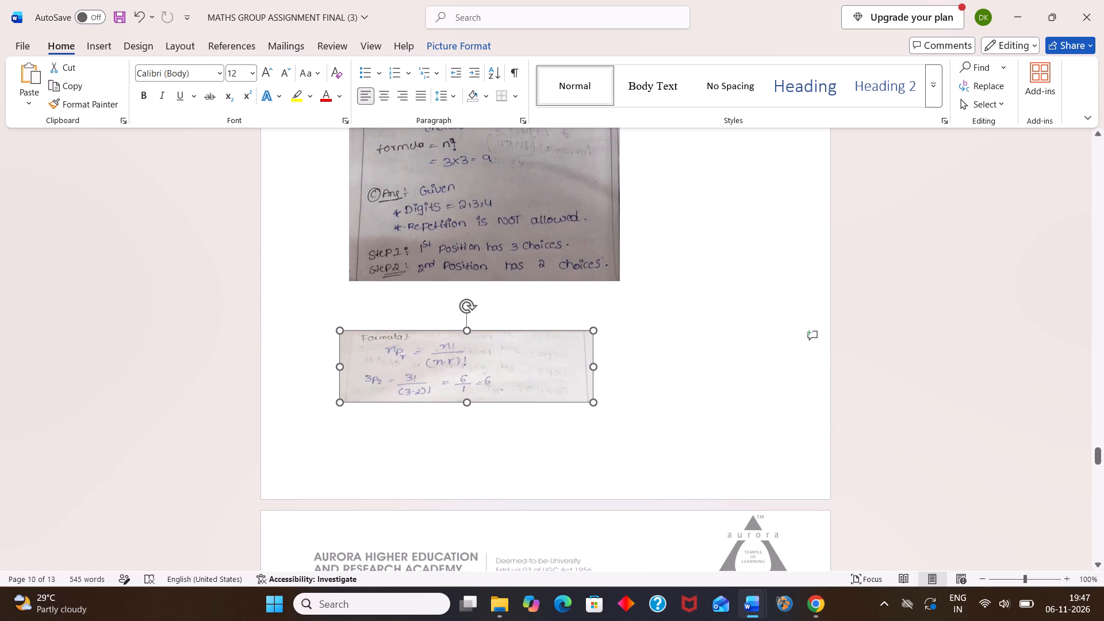
pyautogui.moveTo(599, 371); pyautogui.dragTo(650, 365)
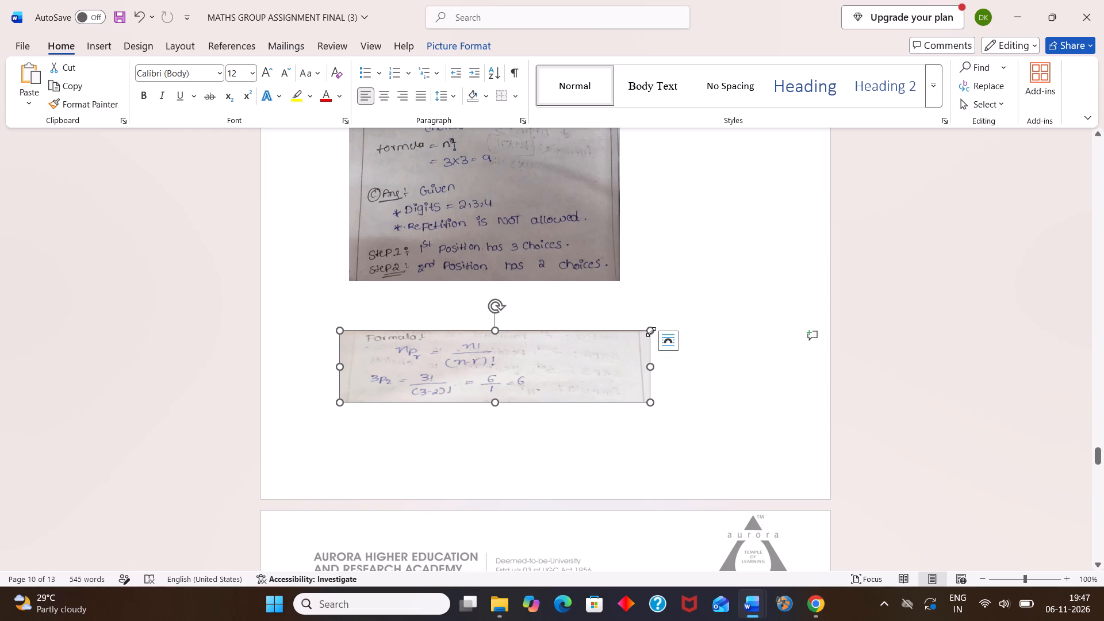
pyautogui.moveTo(651, 332); pyautogui.dragTo(622, 327)
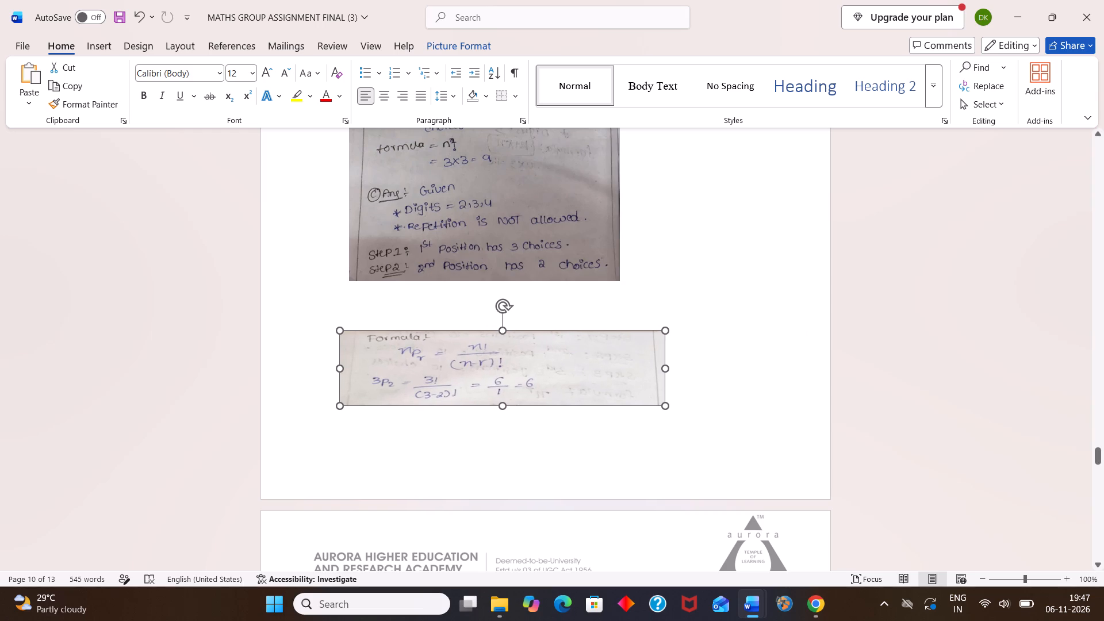
# Move the nPr formula picture up directly below the Q8 answer picture and stretch it taller.
pyautogui.click(497, 329)
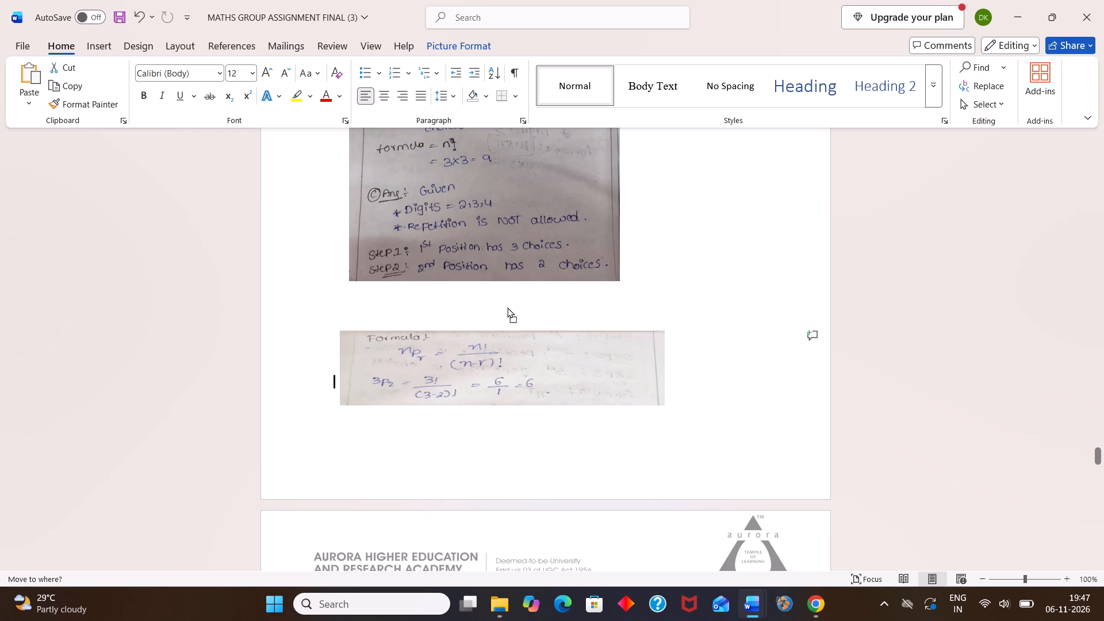
pyautogui.click(501, 328)
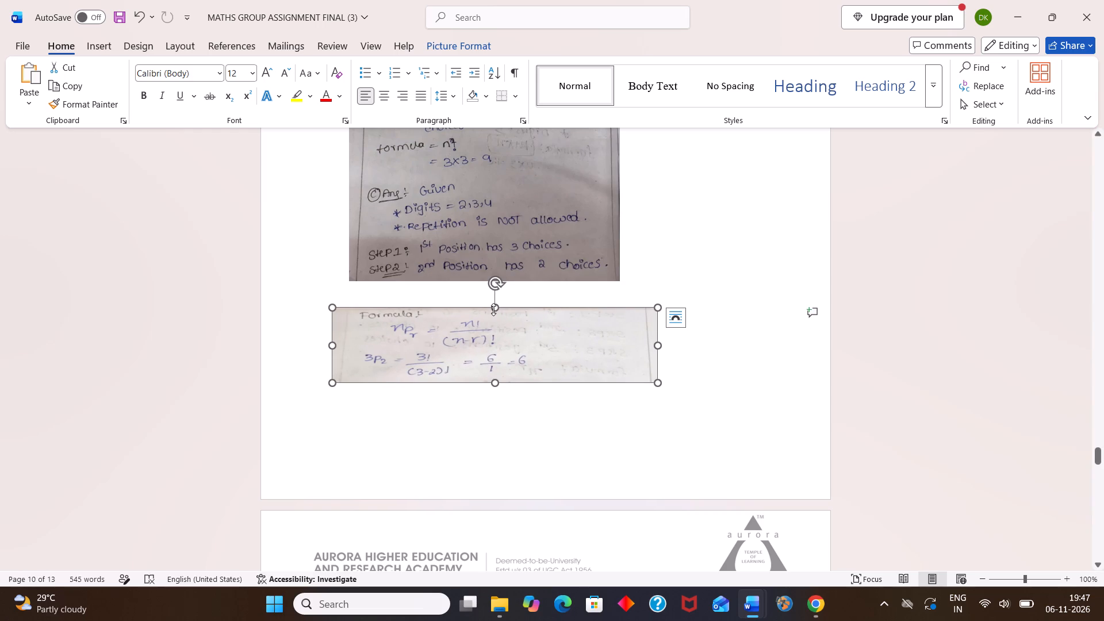
pyautogui.moveTo(493, 309); pyautogui.dragTo(508, 266)
pyautogui.scroll(2, 576, 470)
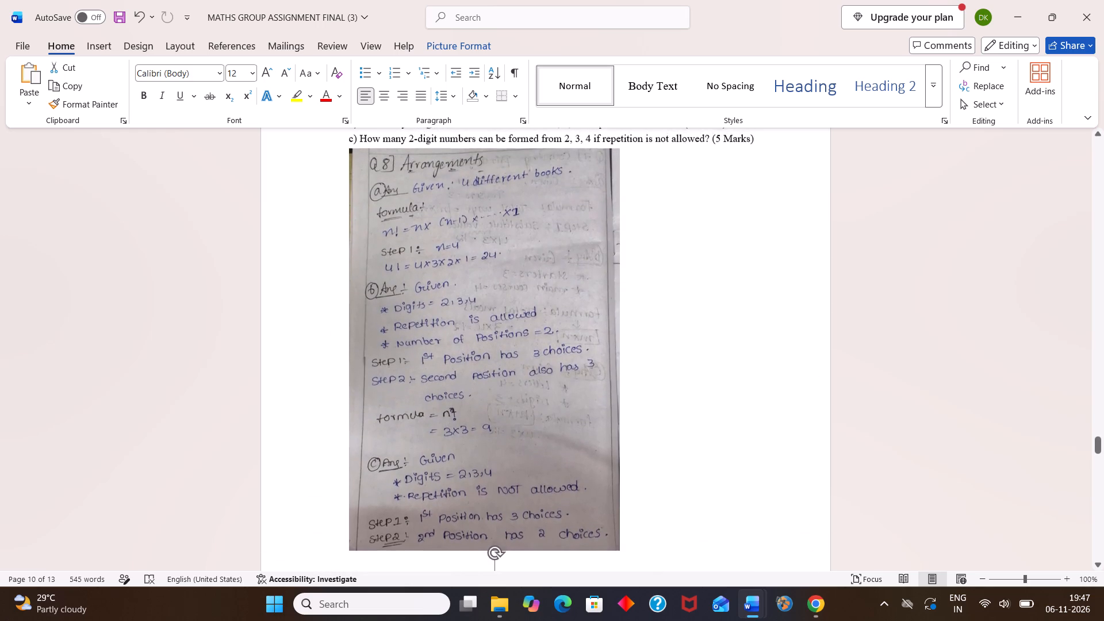
# Widen the Q8 answer picture to about the nPr formula picture's width and shorten it slightly from its bottom edge.
pyautogui.scroll(1, 576, 470)
pyautogui.click(610, 406)
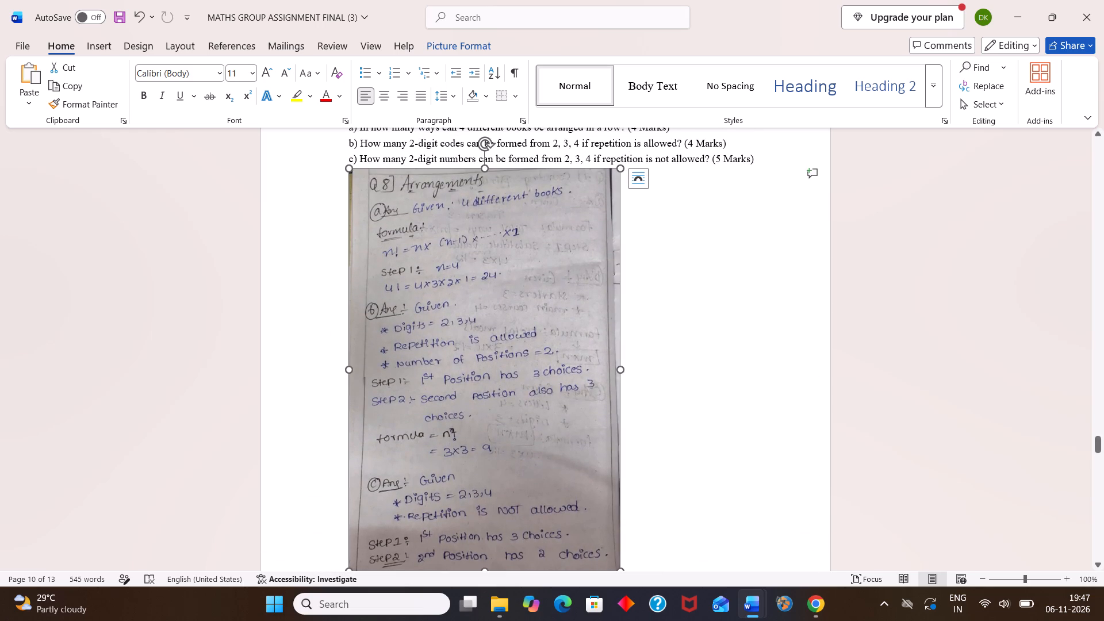
pyautogui.moveTo(622, 371); pyautogui.dragTo(677, 366)
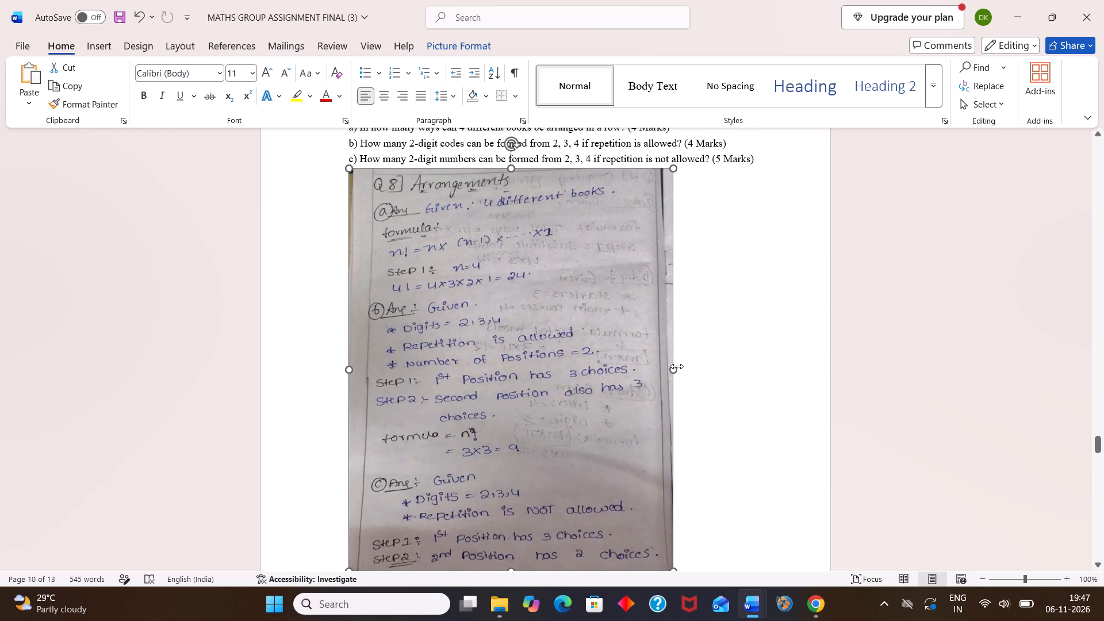
pyautogui.hscroll(1, 599, 341)
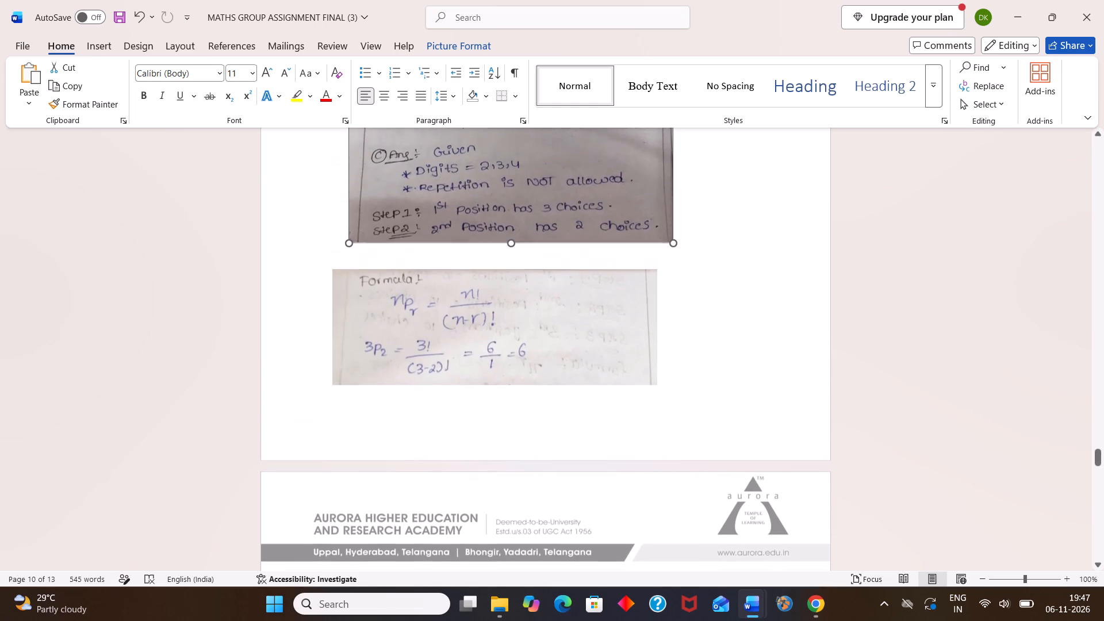
pyautogui.hscroll(1, 599, 341)
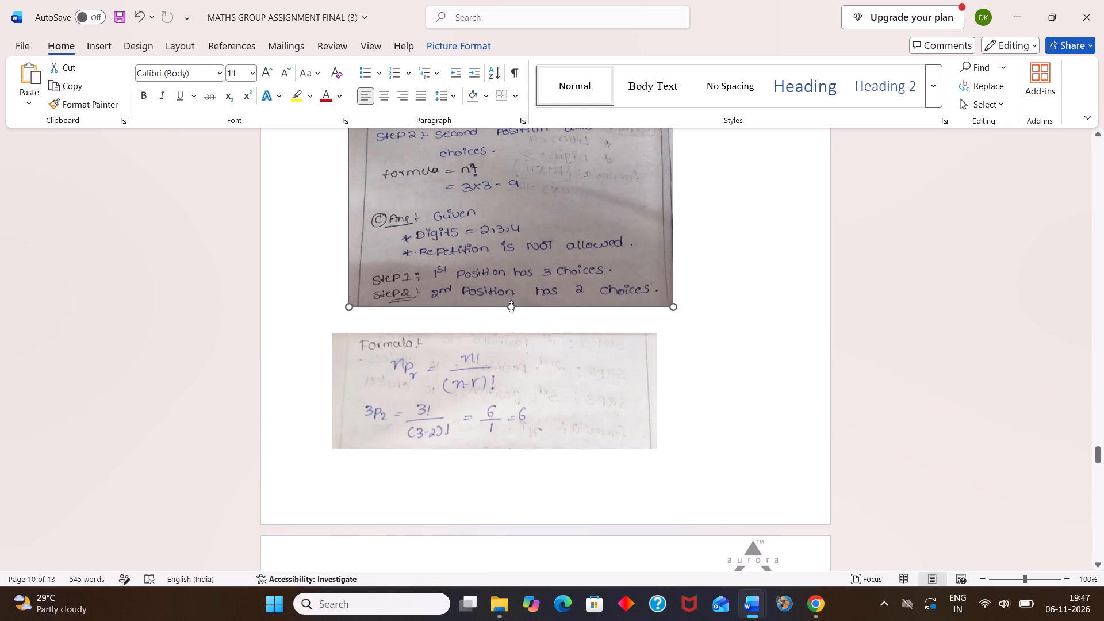
pyautogui.moveTo(511, 306); pyautogui.dragTo(511, 300)
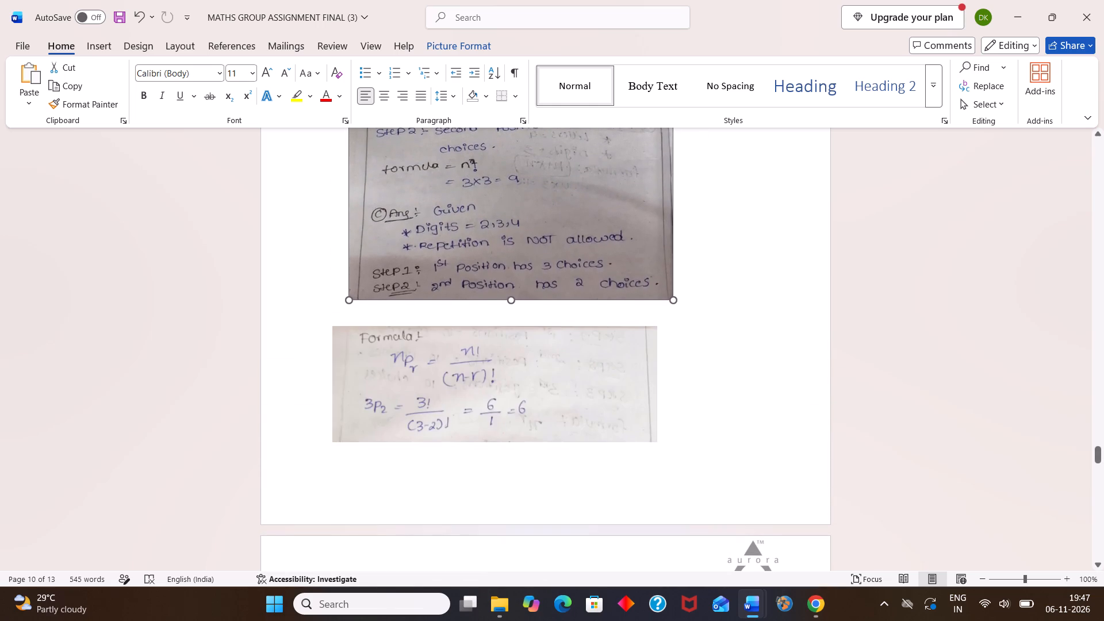
pyautogui.moveTo(511, 300); pyautogui.dragTo(511, 299)
# Place the insertion point in the blank space above the "Signed and unsigned integers" heading on page 11.
pyautogui.scroll(-2, 488, 290)
pyautogui.scroll(2, 488, 290)
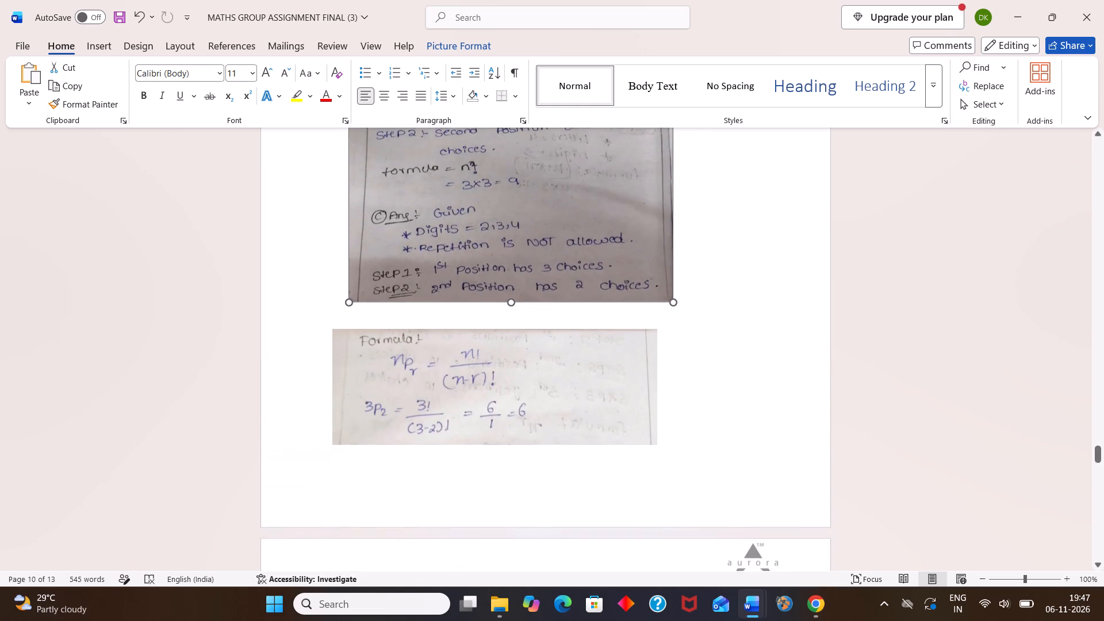
pyautogui.scroll(3, 488, 290)
pyautogui.scroll(-1, 488, 290)
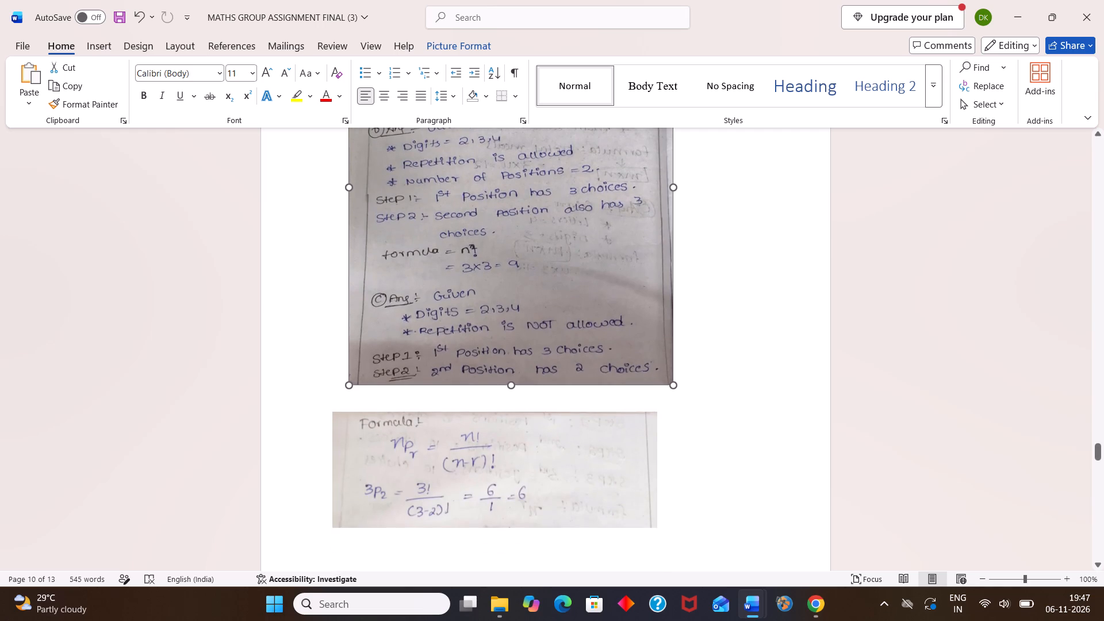
pyautogui.scroll(-6, 488, 290)
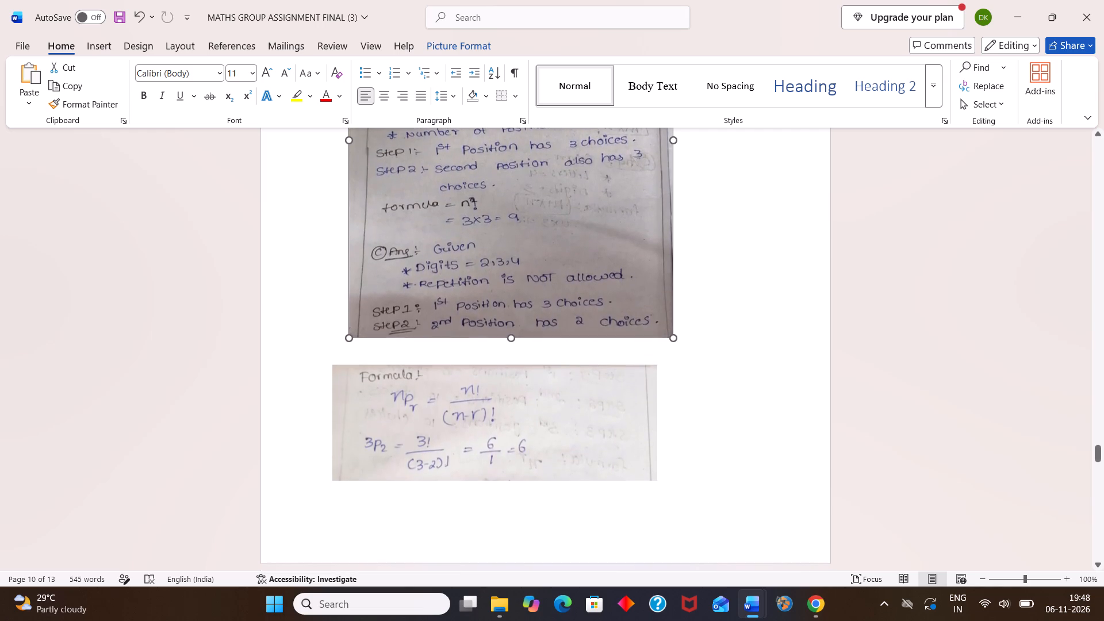
pyautogui.scroll(-2, 488, 290)
pyautogui.scroll(1, 488, 290)
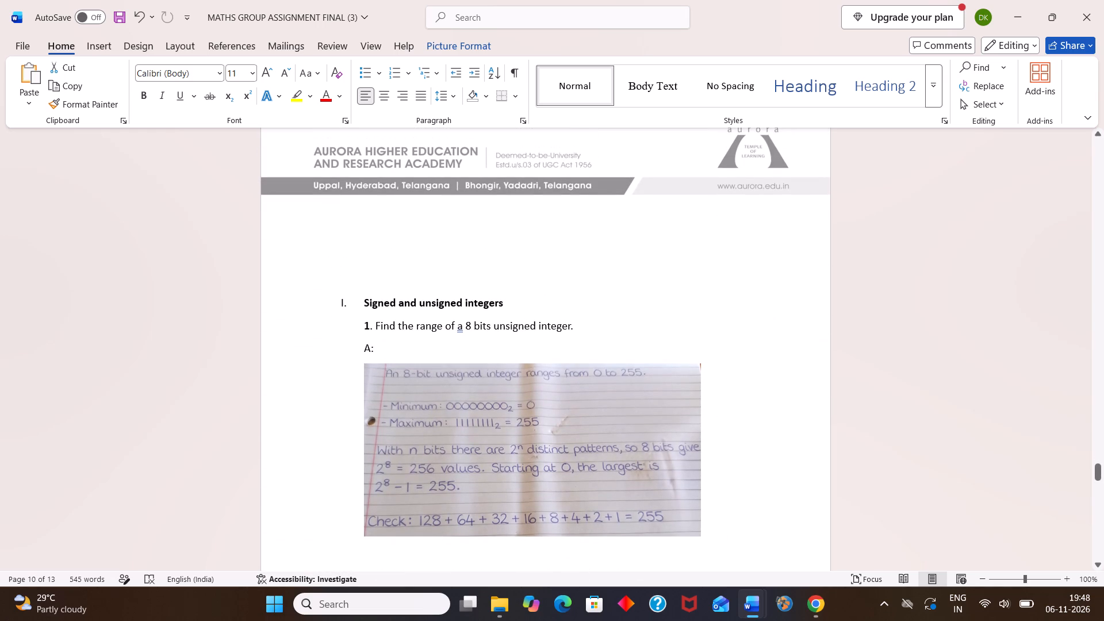
pyautogui.click(346, 241)
pyautogui.click(331, 210)
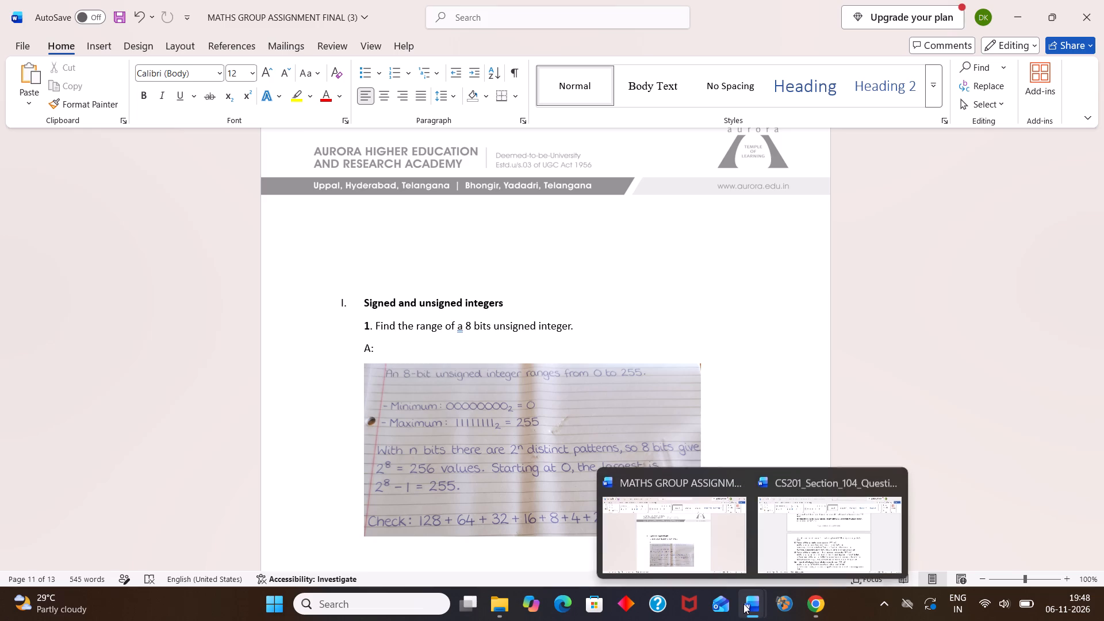
# Switch to the CS201 question paper and select the text from the Q9 heading through Q10 part a).
pyautogui.click(815, 531)
pyautogui.scroll(-1, 360, 284)
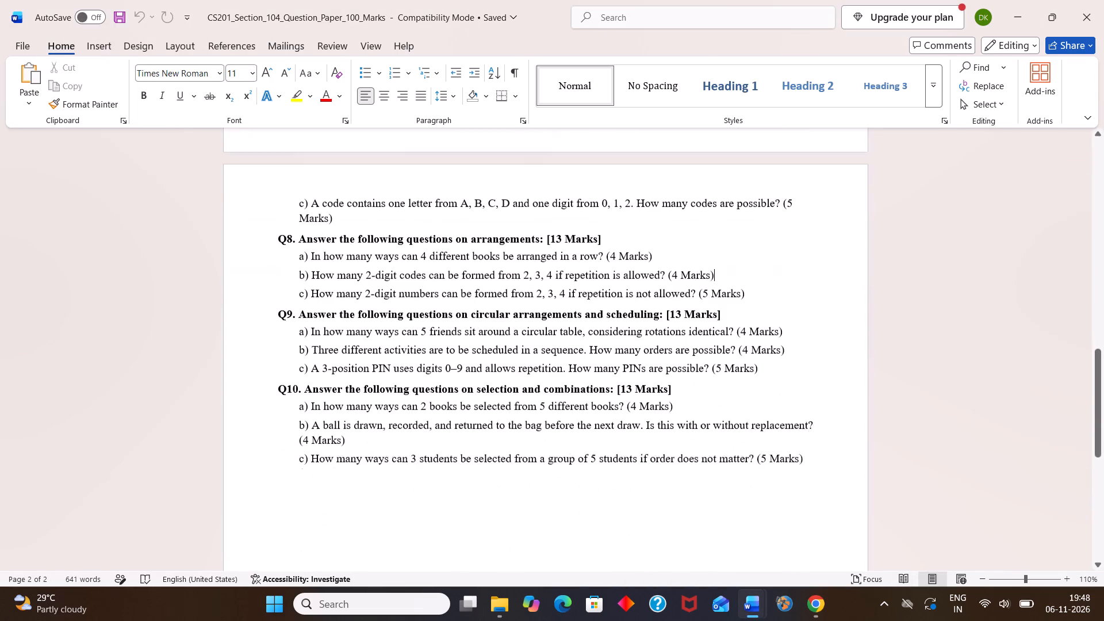
pyautogui.scroll(-1, 360, 284)
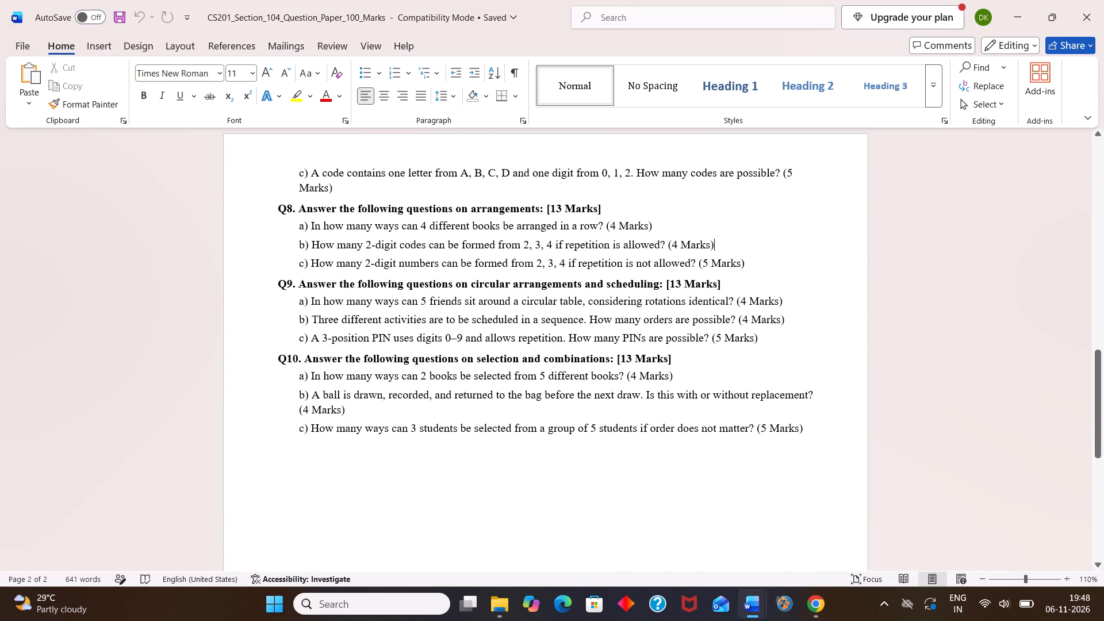
pyautogui.click(276, 285)
pyautogui.moveTo(276, 285); pyautogui.dragTo(720, 373)
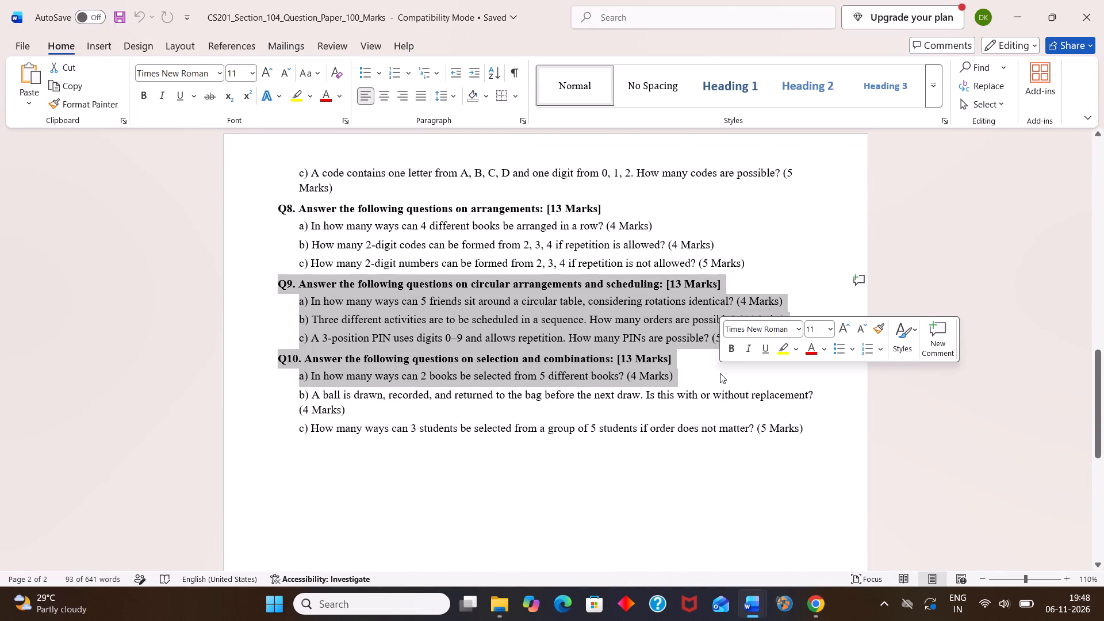
# Move the Q9 heading into the Q8 part c) line, directly after "How".
pyautogui.moveTo(562, 313); pyautogui.dragTo(268, 281)
pyautogui.moveTo(268, 281); pyautogui.dragTo(279, 281)
pyautogui.moveTo(279, 281); pyautogui.dragTo(375, 266)
pyautogui.moveTo(375, 266); pyautogui.dragTo(318, 274)
# Select the question paper text from the displaced Q9 heading through the Q10 heading line.
pyautogui.click(277, 270)
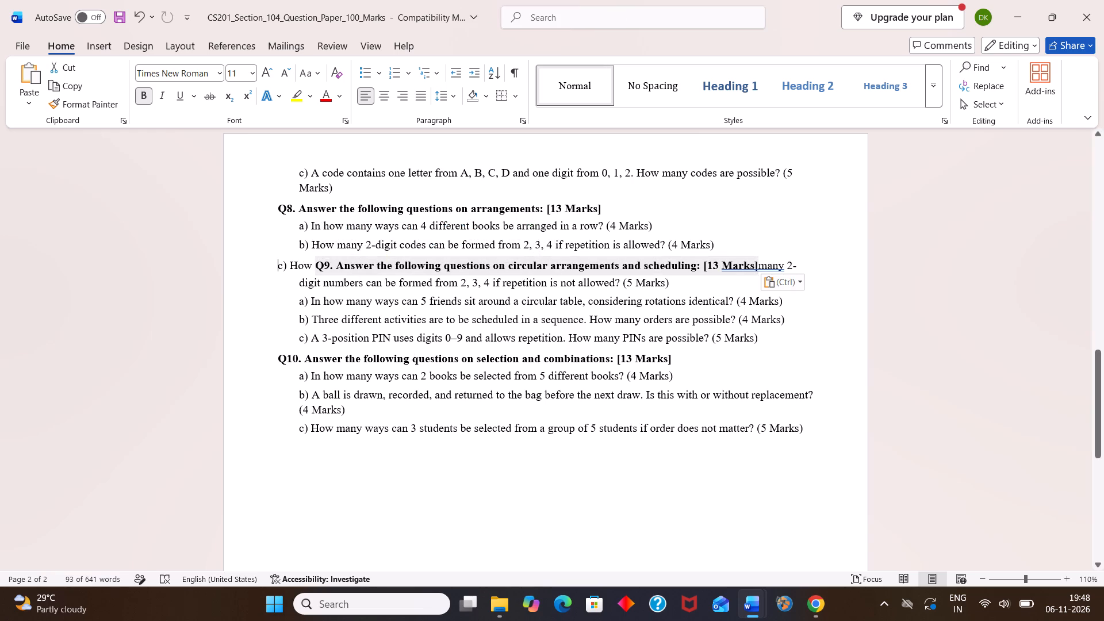
pyautogui.click(315, 270)
pyautogui.moveTo(315, 270); pyautogui.dragTo(325, 280)
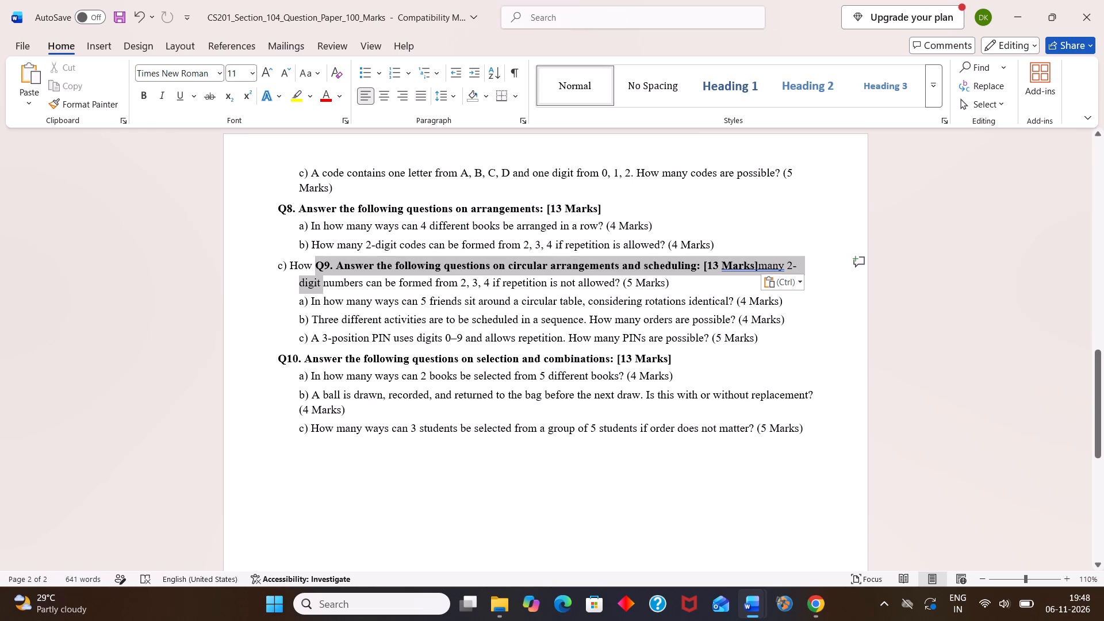
pyautogui.moveTo(325, 280); pyautogui.dragTo(662, 333)
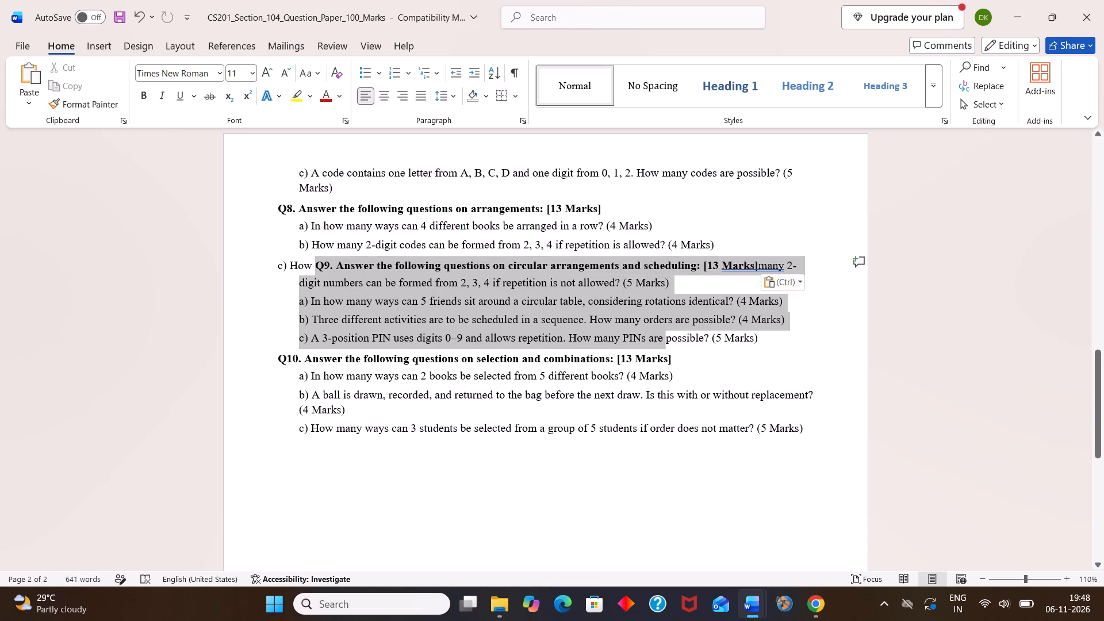
pyautogui.moveTo(662, 333); pyautogui.dragTo(791, 352)
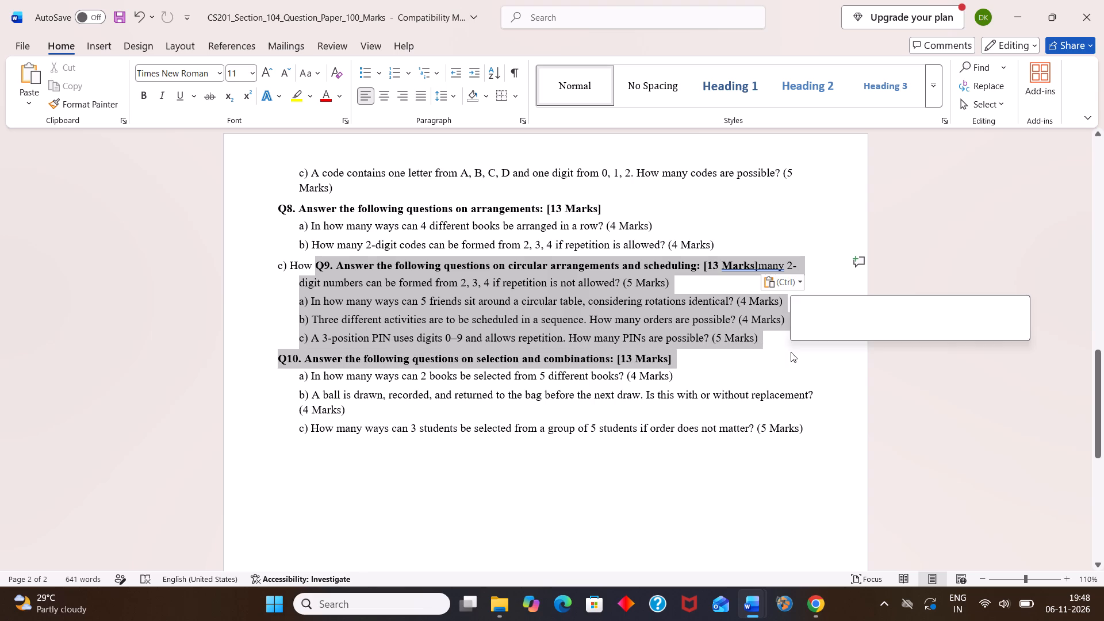
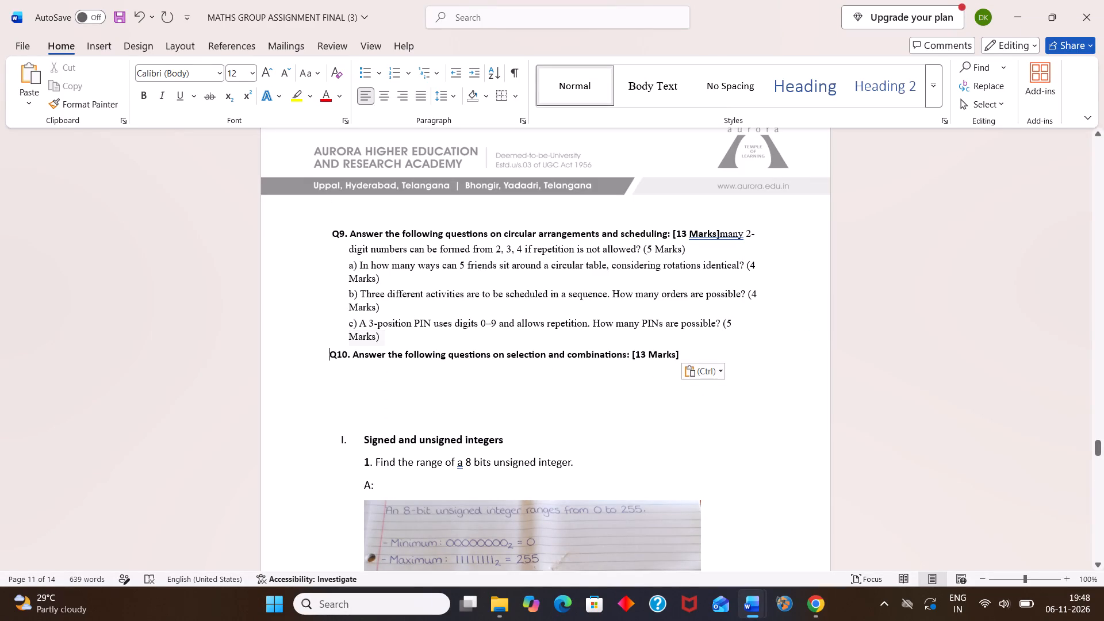
# Delete the Q10 heading line on selection and combinations below Q9 part c) on page 11.
pyautogui.moveTo(677, 351); pyautogui.dragTo(765, 344)
pyautogui.click(687, 357)
pyautogui.moveTo(687, 357); pyautogui.dragTo(270, 393)
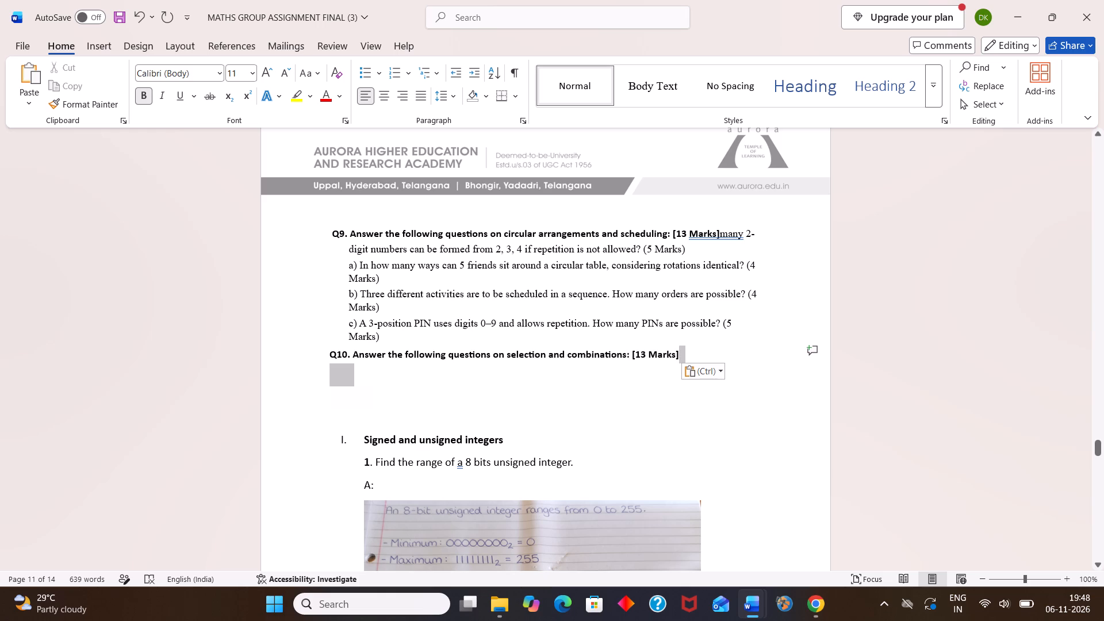
pyautogui.moveTo(270, 393); pyautogui.dragTo(324, 352)
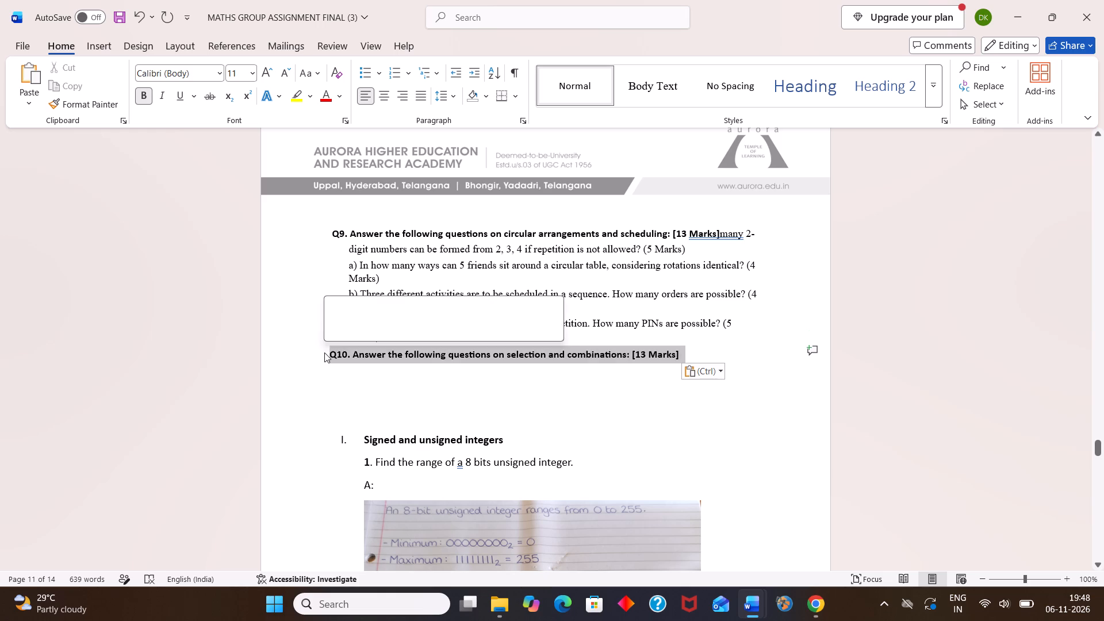
pyautogui.press('BackSpace')
# Insert a space between "[13 Marks]" in the Q9 heading and the word "many" that follows it.
pyautogui.scroll(1, 324, 352)
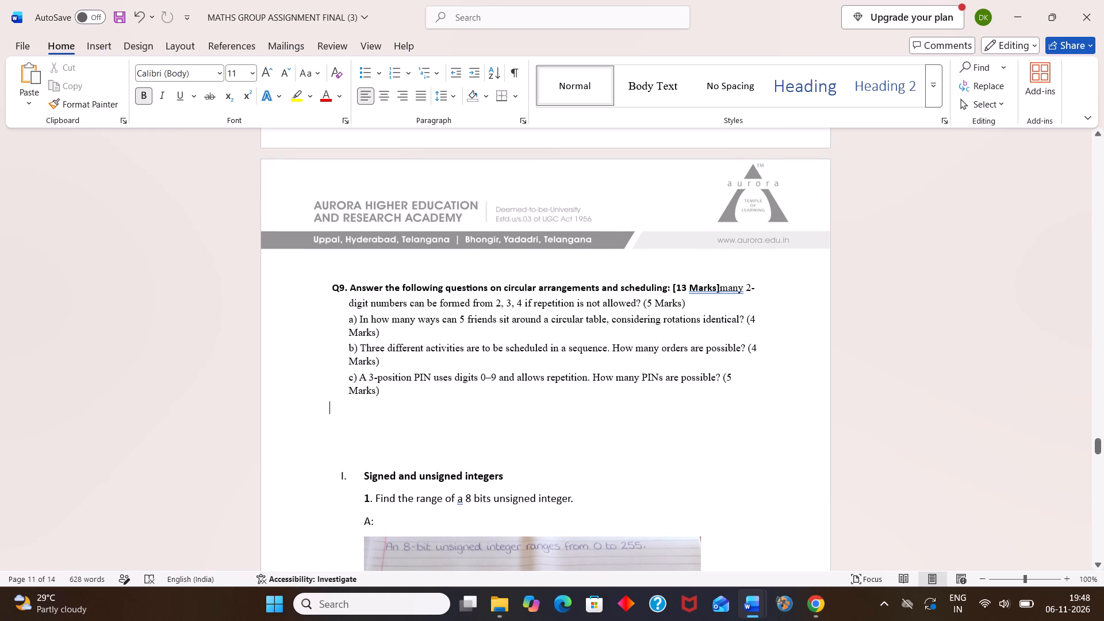
pyautogui.scroll(-1, 324, 352)
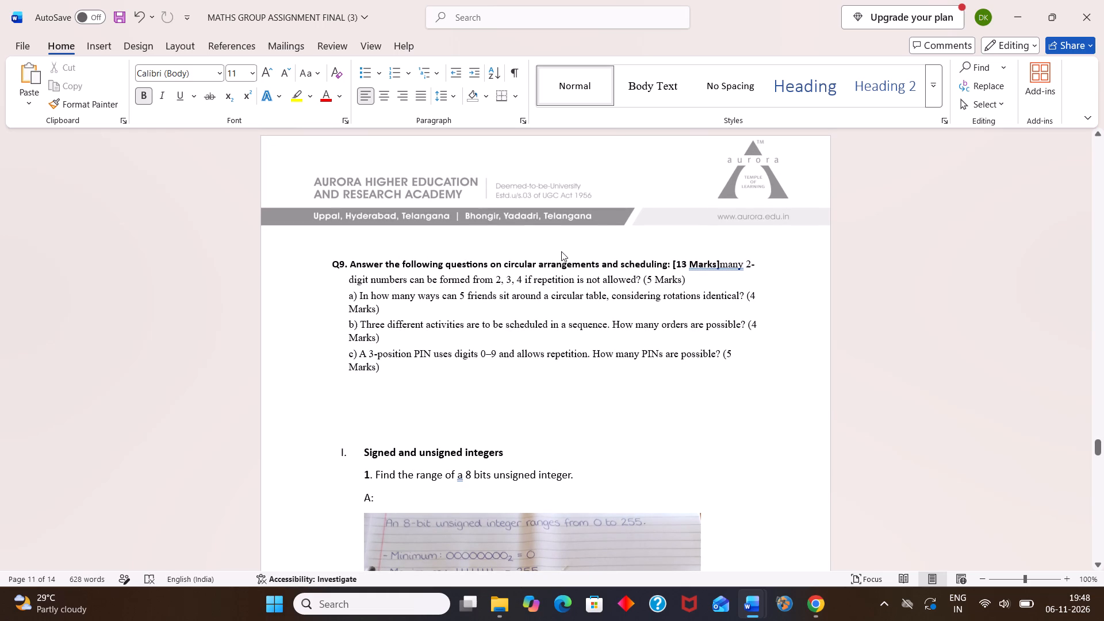
pyautogui.click(719, 266)
pyautogui.press('space')
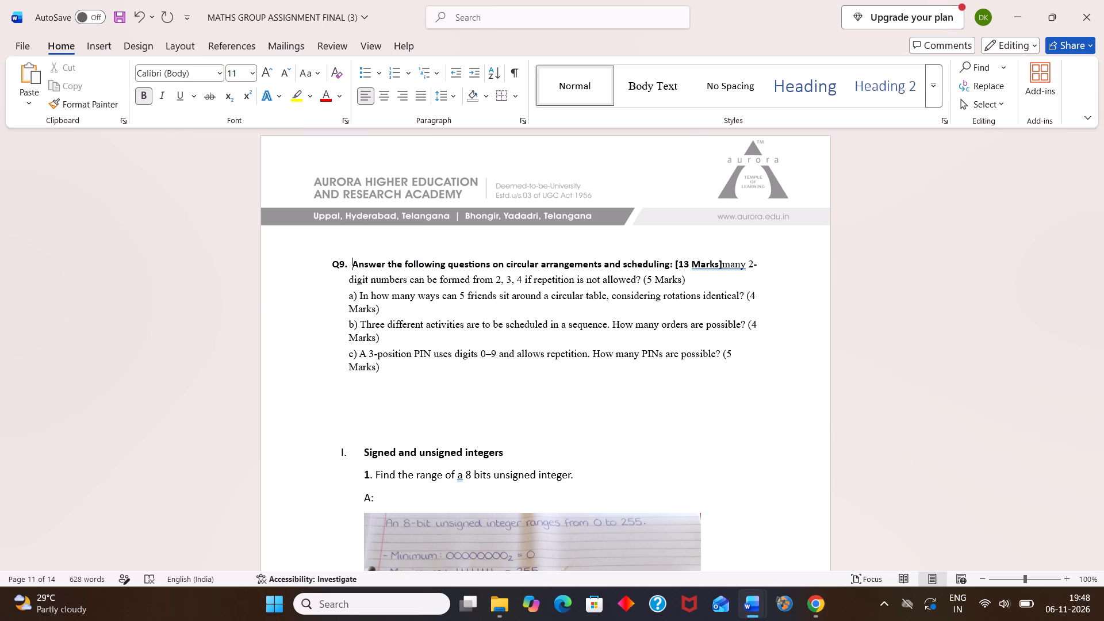
pyautogui.press('BackSpace')
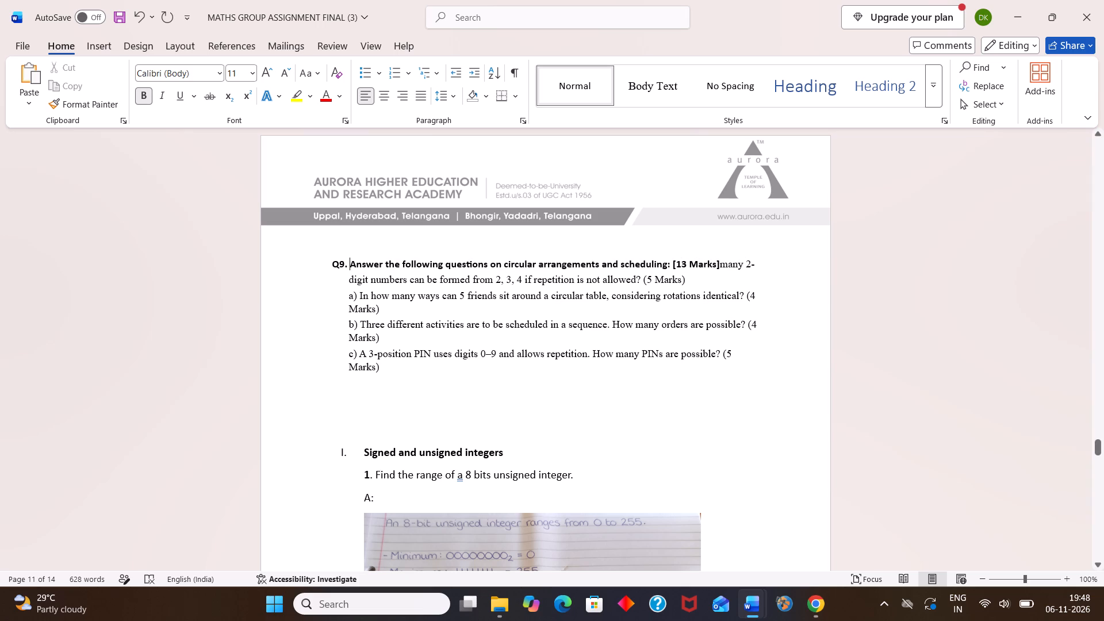
pyautogui.click(719, 264)
pyautogui.press('space')
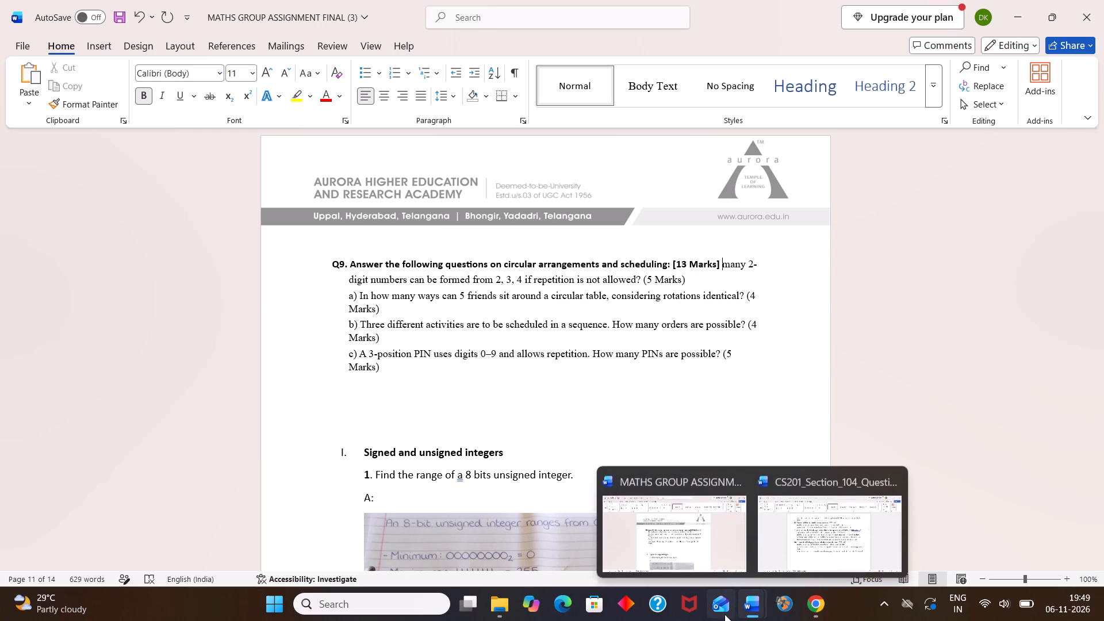
# Check Q9 against the CS201 question paper, and remove the stray Q8 part c) text starting "many 2-digit" after the assignment's Q9 heading.
pyautogui.click(789, 536)
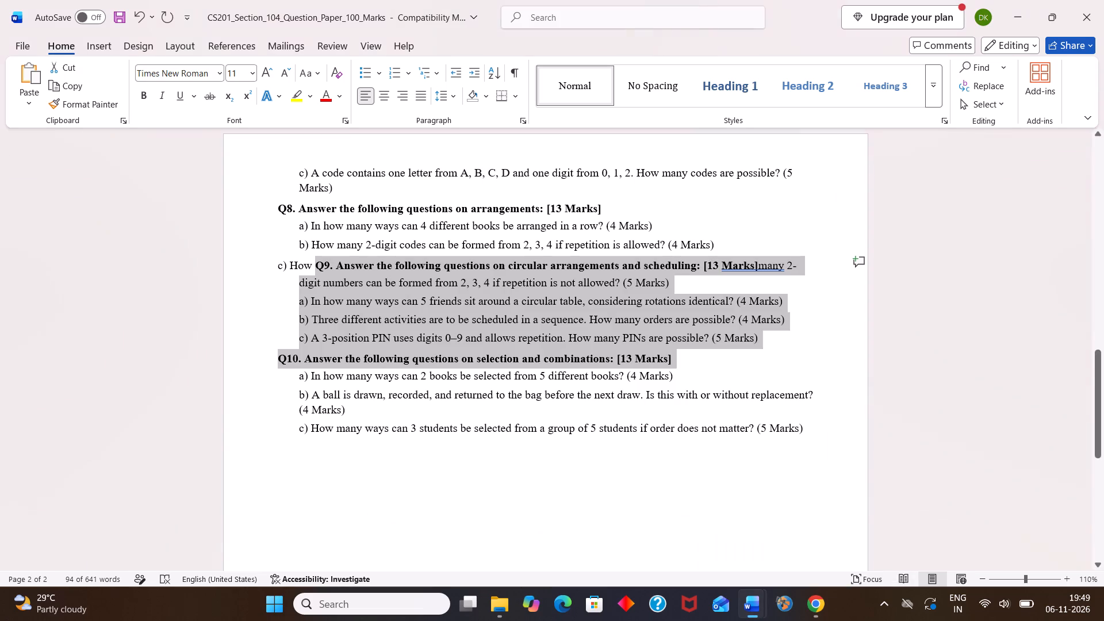
pyautogui.hscroll(-1, 566, 370)
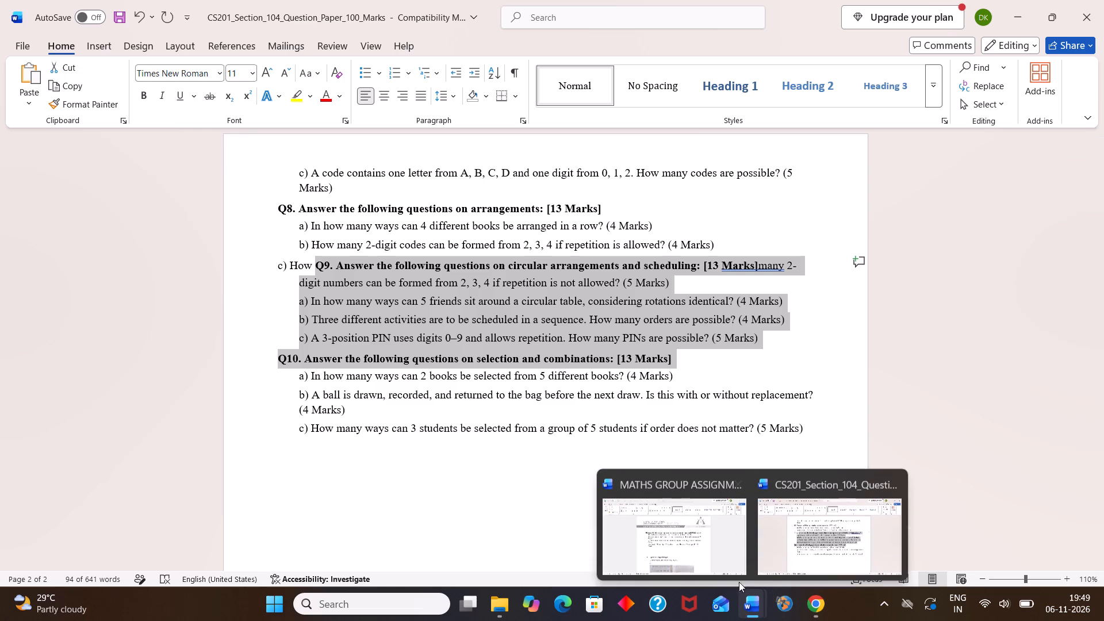
pyautogui.click(711, 523)
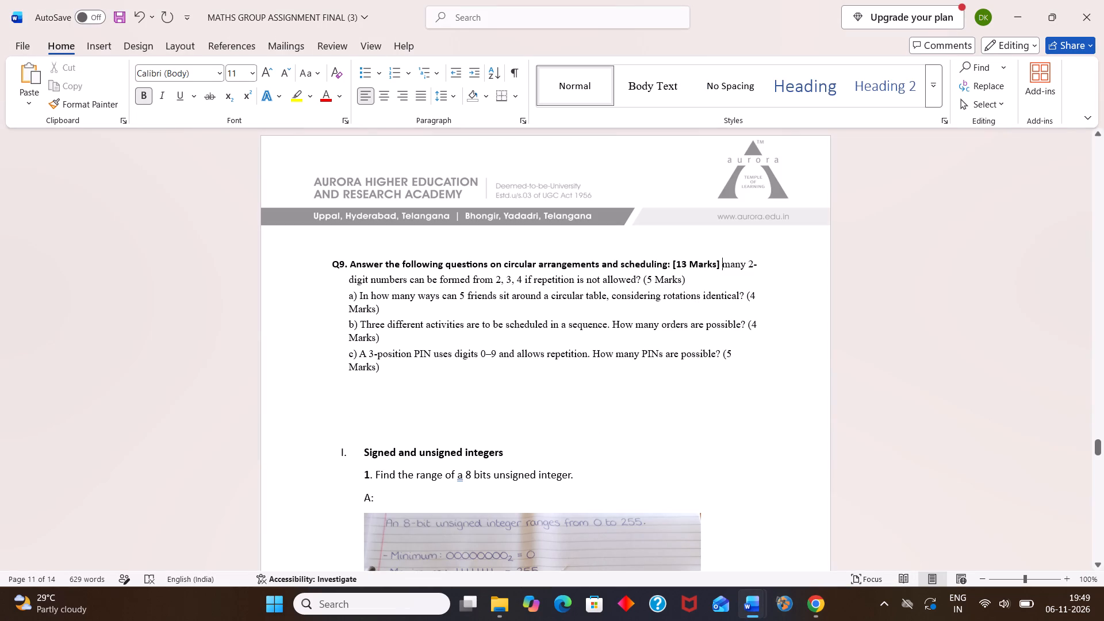
pyautogui.moveTo(344, 281); pyautogui.dragTo(547, 281)
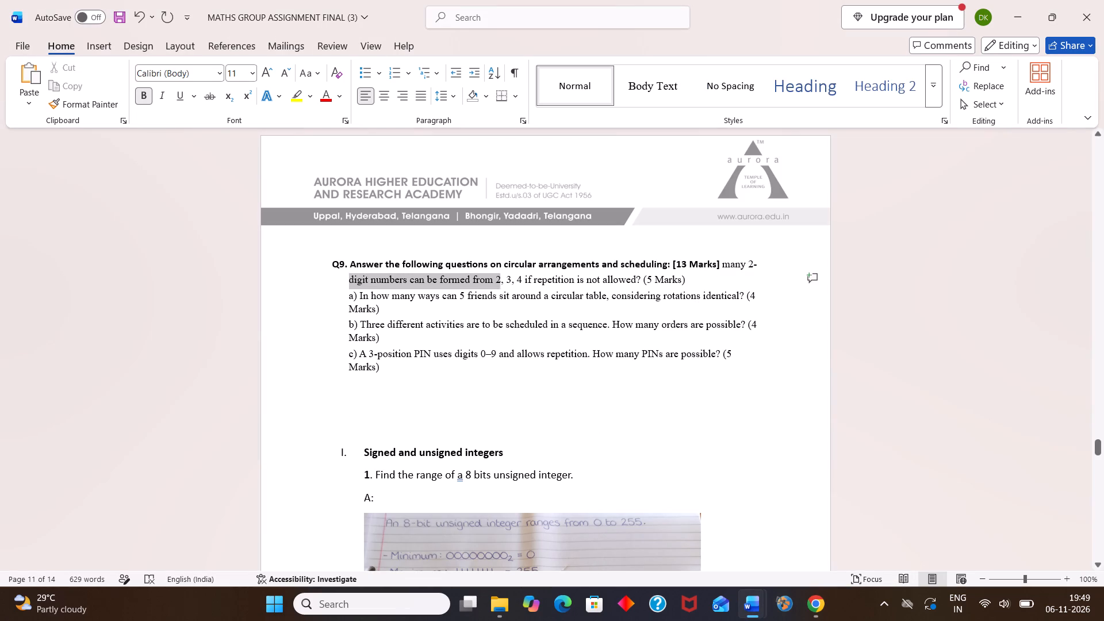
pyautogui.moveTo(547, 281); pyautogui.dragTo(742, 270)
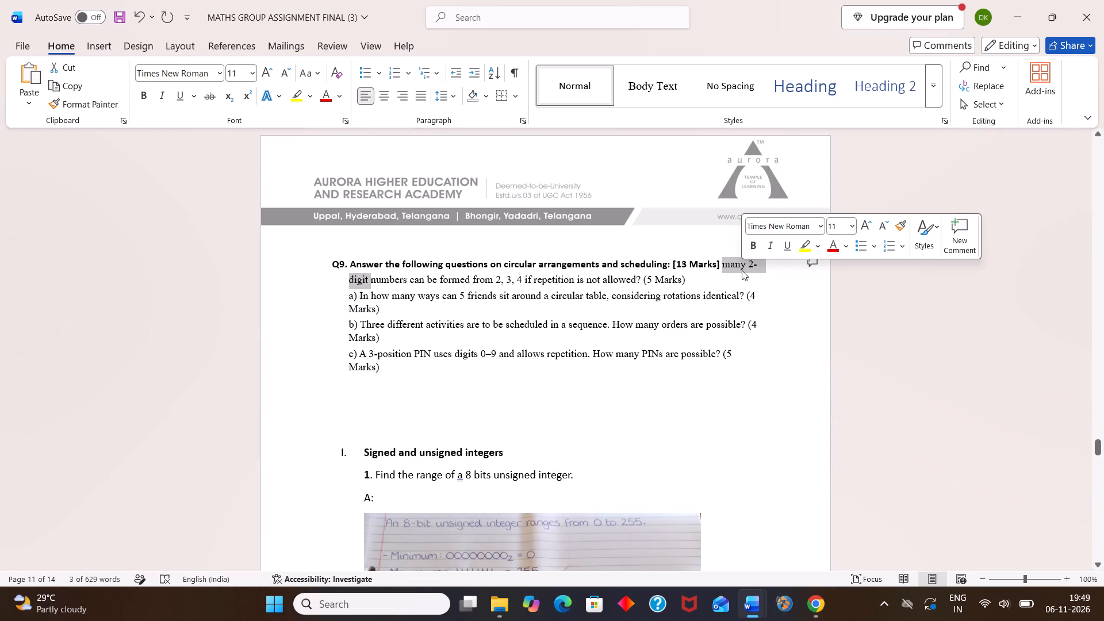
pyautogui.press('BackSpace')
pyautogui.click(668, 274)
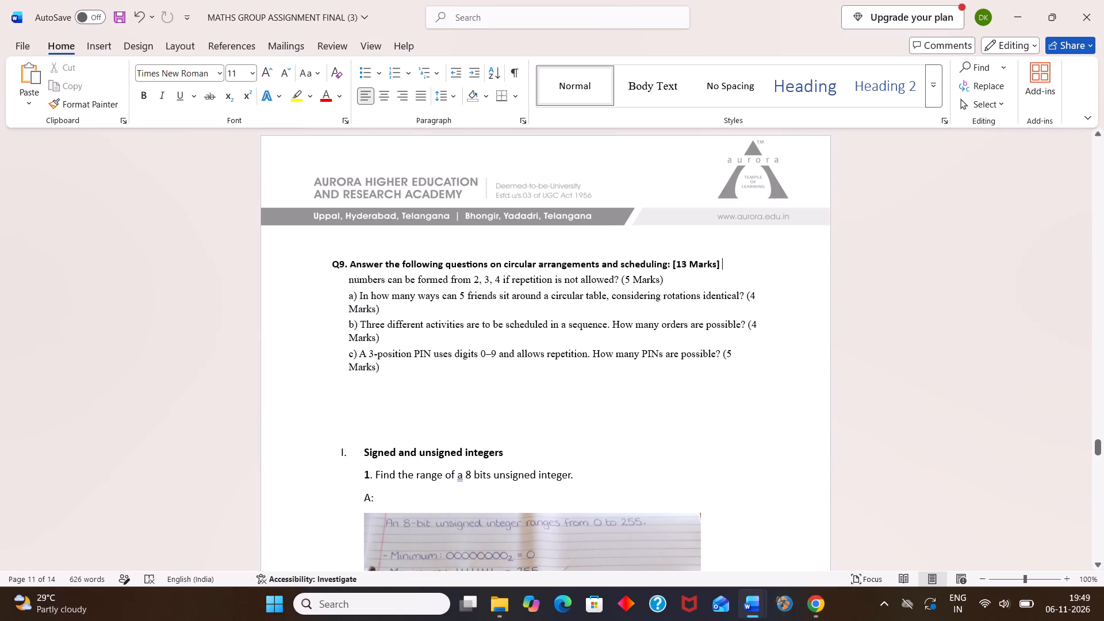
pyautogui.moveTo(668, 274); pyautogui.dragTo(363, 289)
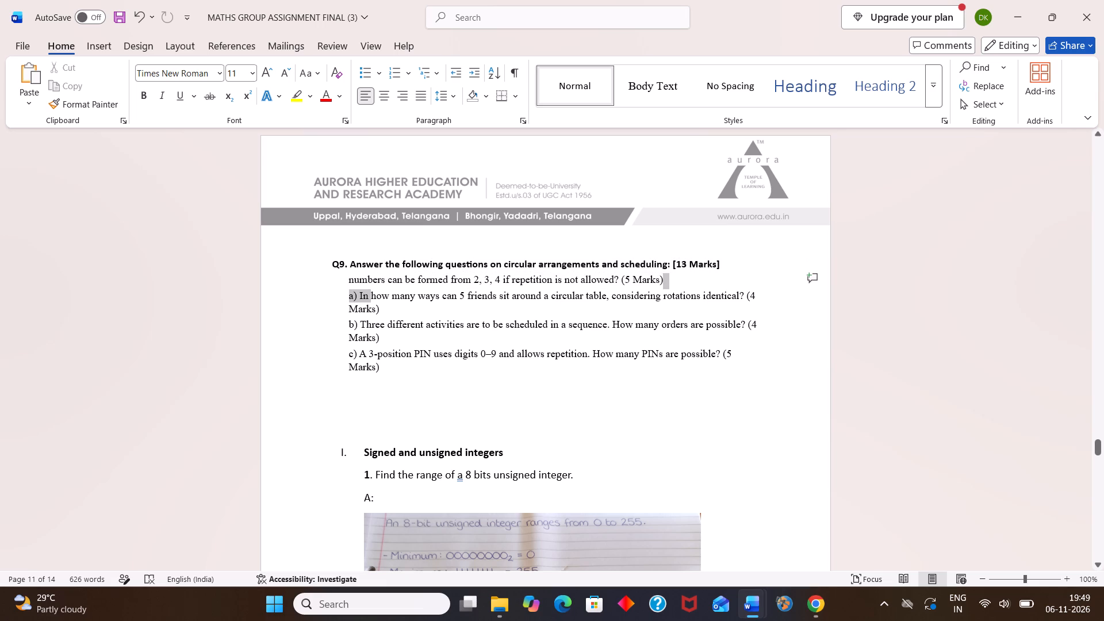
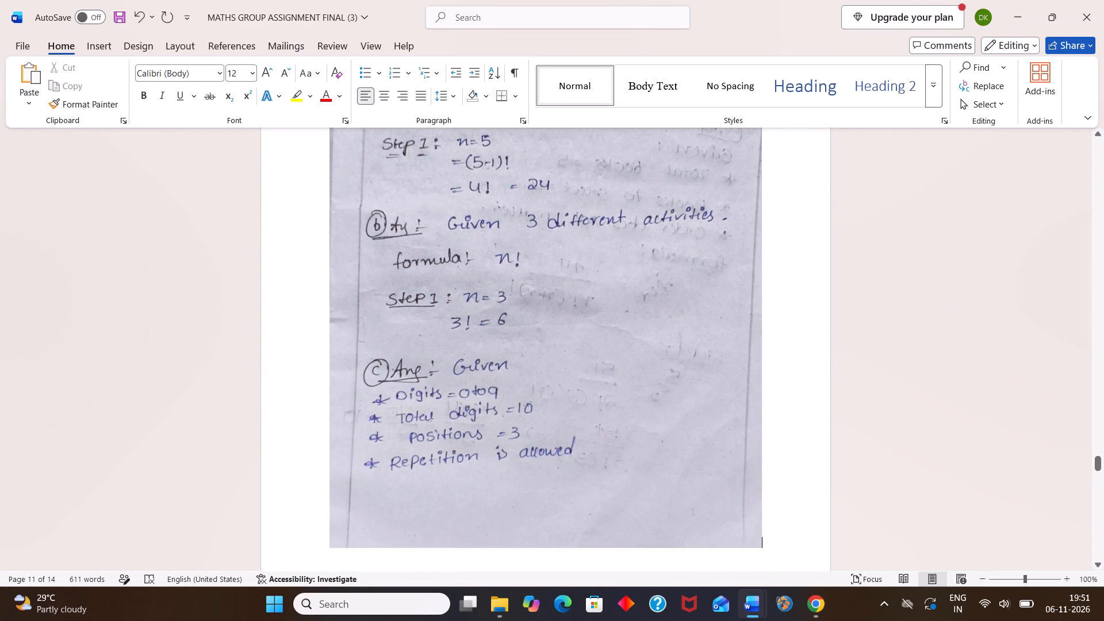
# Shrink the handwritten Q9 circular arrangement answer picture so that it fits directly below Q9 part c) on page 11.
pyautogui.scroll(3, 401, 225)
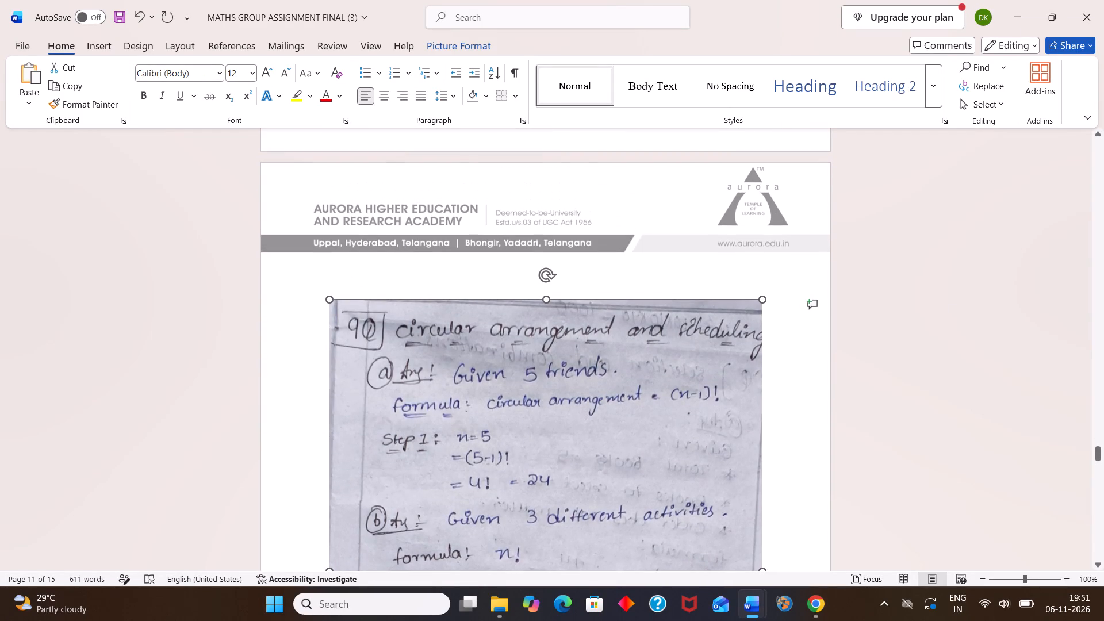
pyautogui.moveTo(329, 299); pyautogui.dragTo(416, 333)
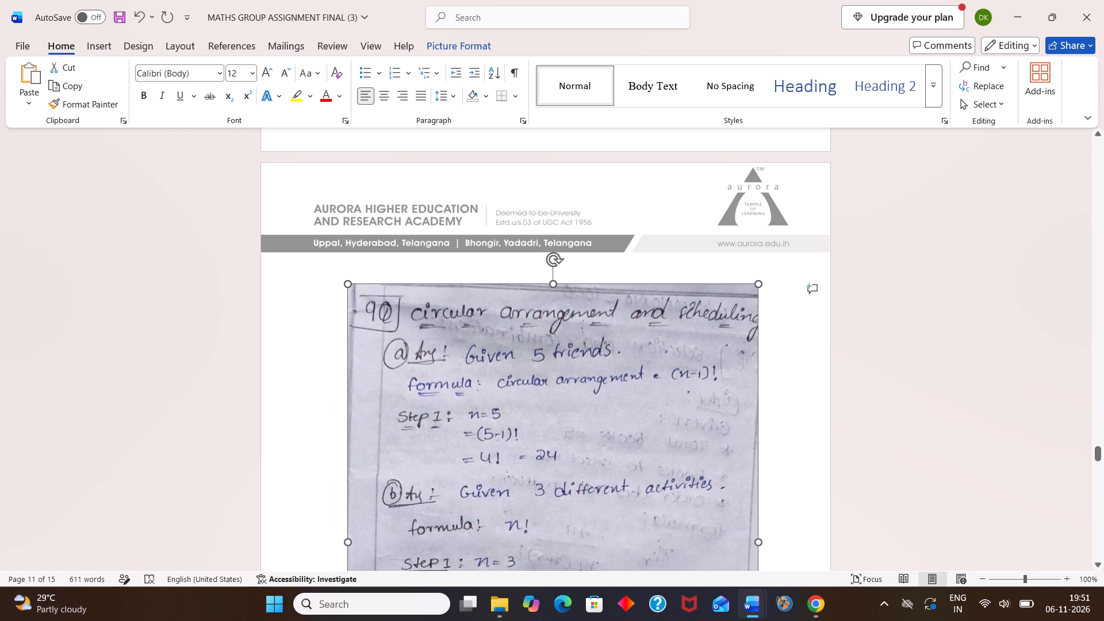
pyautogui.moveTo(416, 333); pyautogui.dragTo(619, 447)
pyautogui.scroll(1, 619, 447)
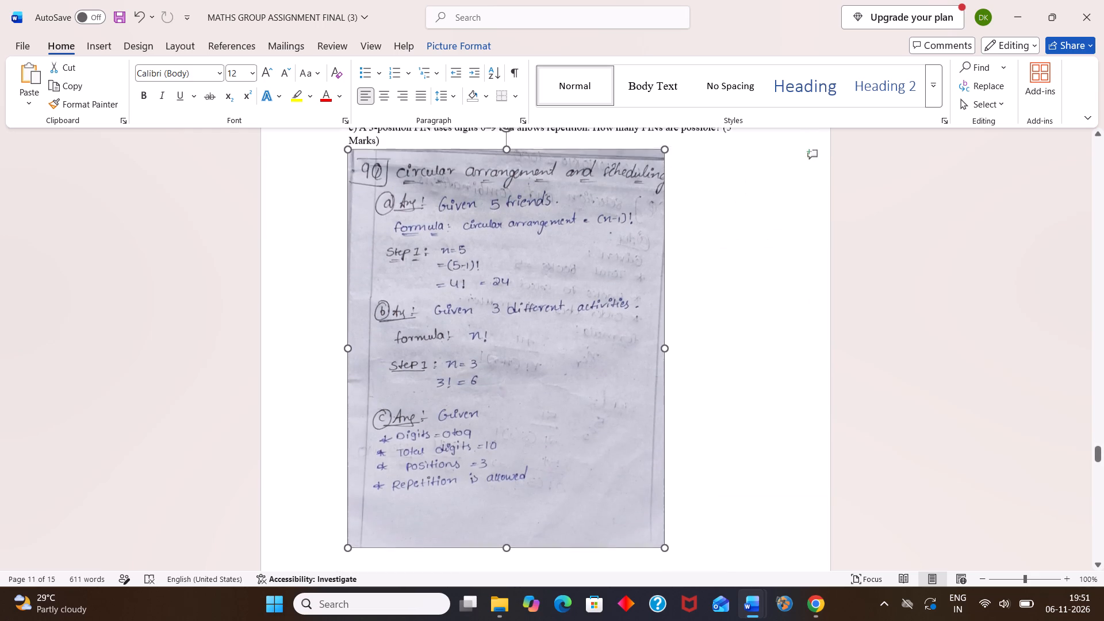
pyautogui.scroll(1, 619, 447)
# Delete the leftover "Signed and unsigned integers" heading, its question 1 on the 8-bit unsigned range, and the "A:" line below the Q9 answer picture.
pyautogui.scroll(-4, 619, 447)
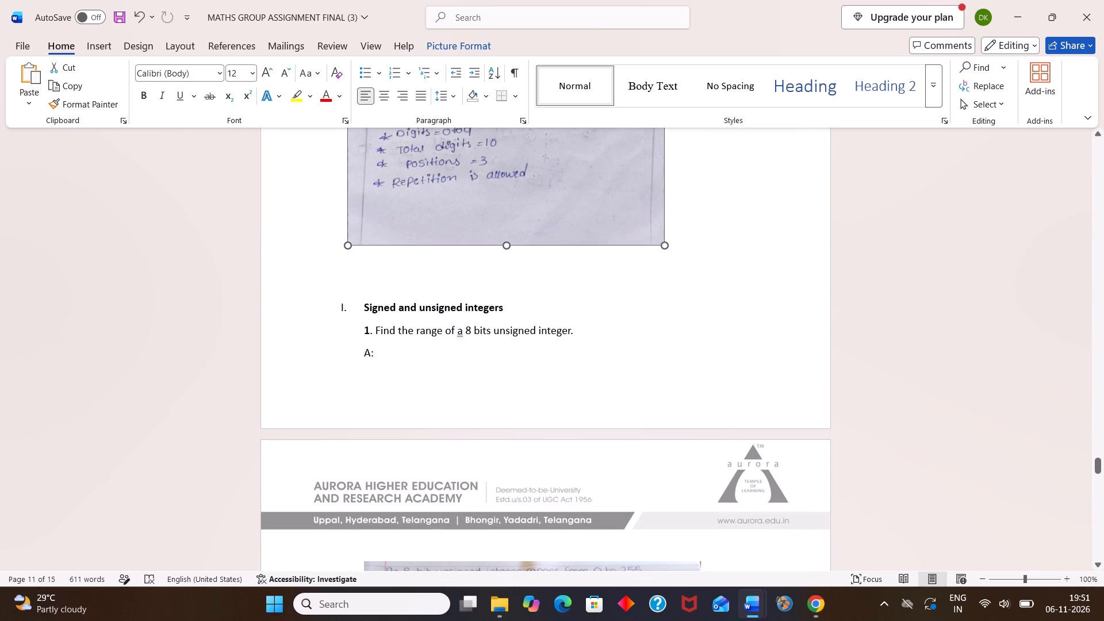
pyautogui.moveTo(345, 305); pyautogui.dragTo(340, 305)
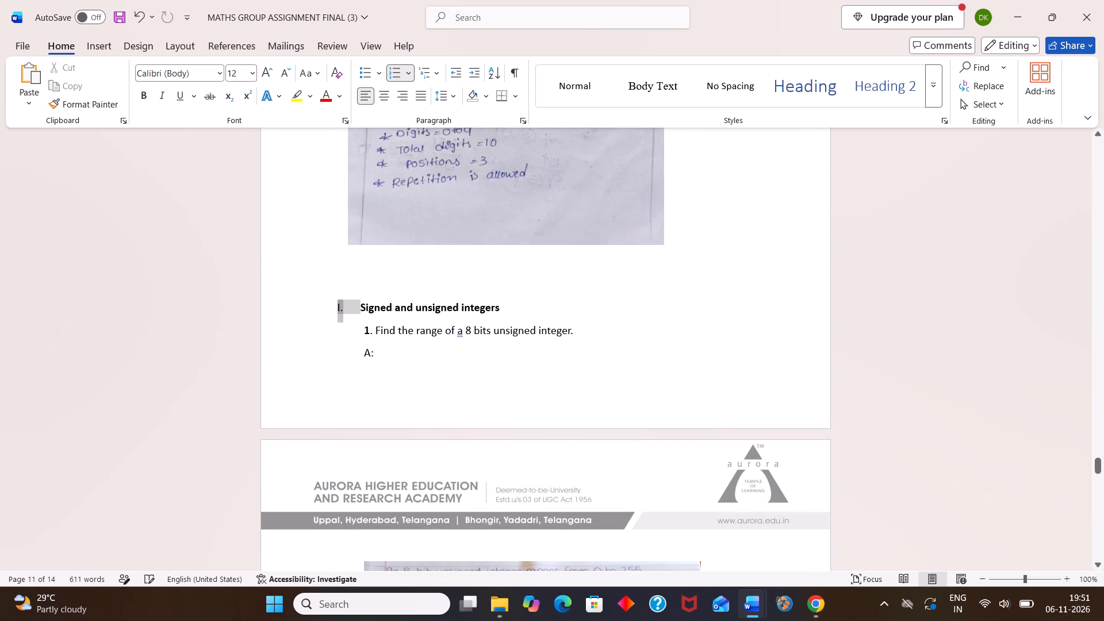
pyautogui.moveTo(347, 302); pyautogui.dragTo(342, 302)
pyautogui.moveTo(335, 304); pyautogui.dragTo(542, 357)
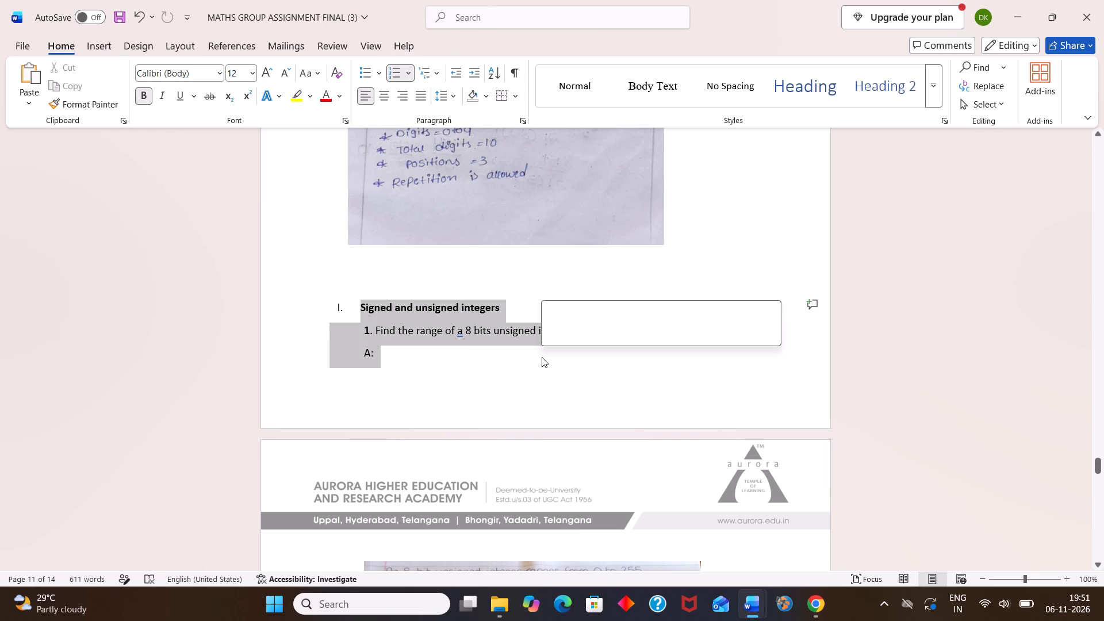
pyautogui.press('BackSpace')
# Delete the leftover handwritten answer picture about the 8-bit unsigned integer range.
pyautogui.scroll(2, 489, 343)
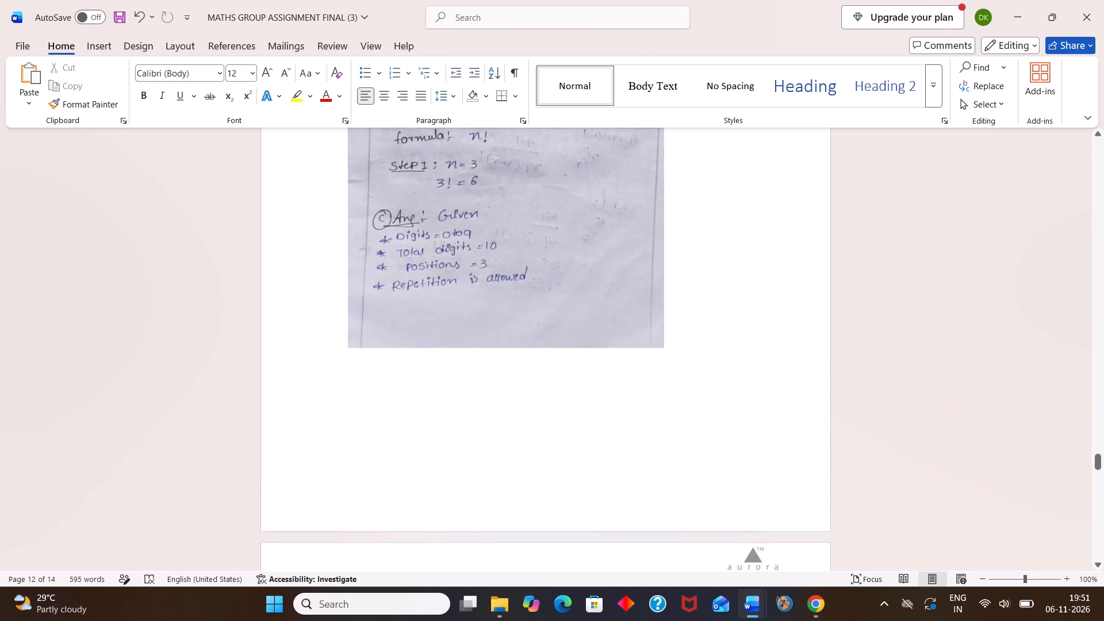
pyautogui.scroll(-4, 489, 343)
pyautogui.scroll(-1, 461, 396)
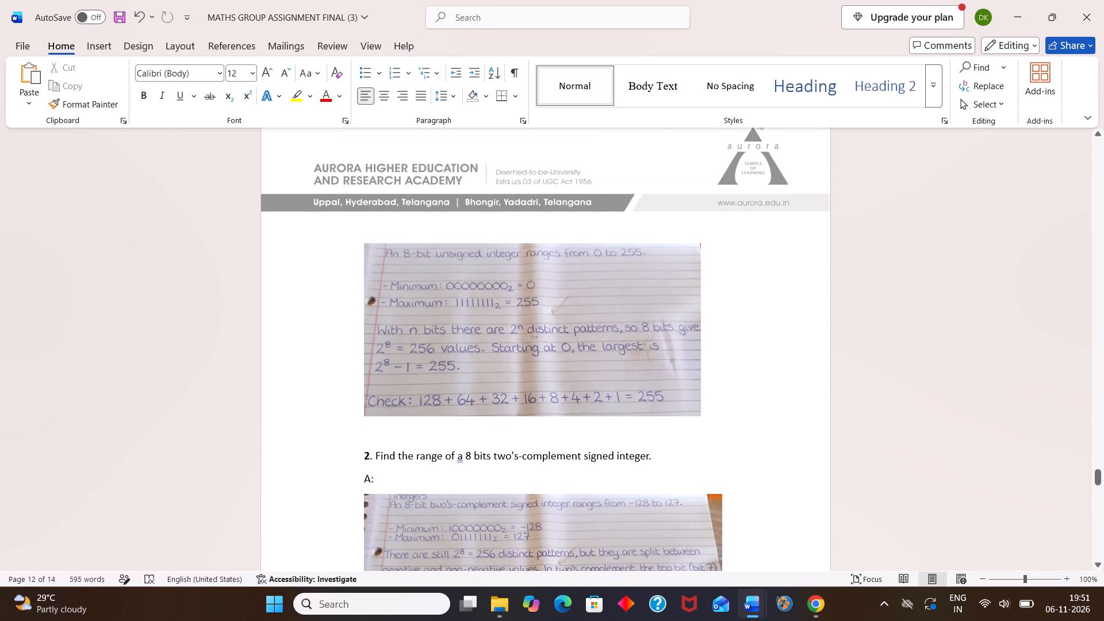
pyautogui.click(410, 339)
pyautogui.press('BackSpace')
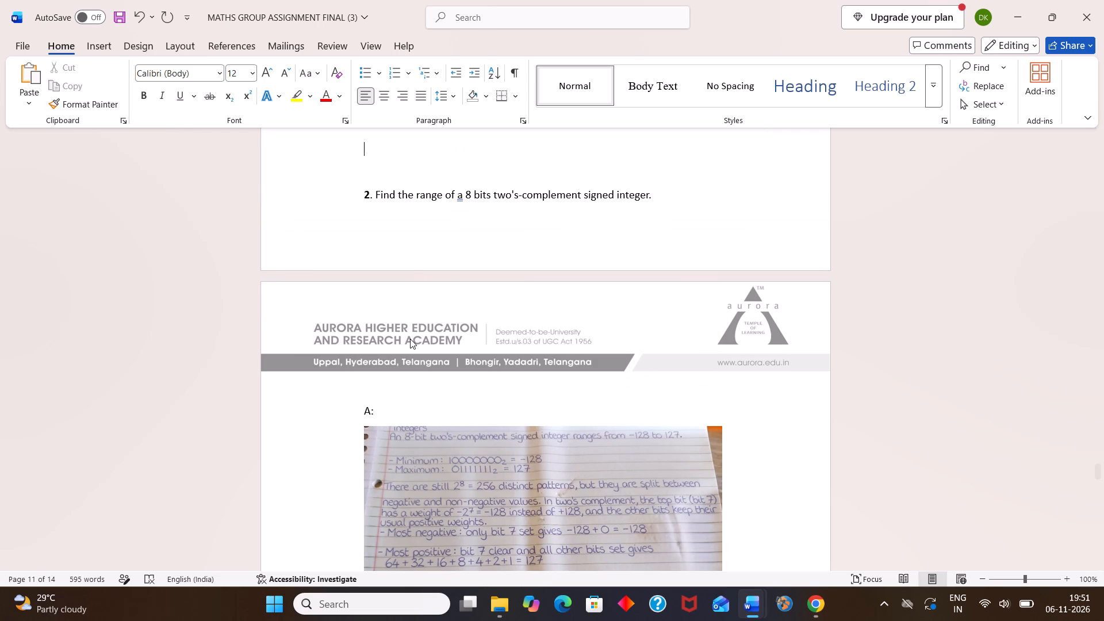
# Delete the leftover question 2 line on the range of an 8-bit two's-complement signed integer, including its final period.
pyautogui.scroll(1, 410, 339)
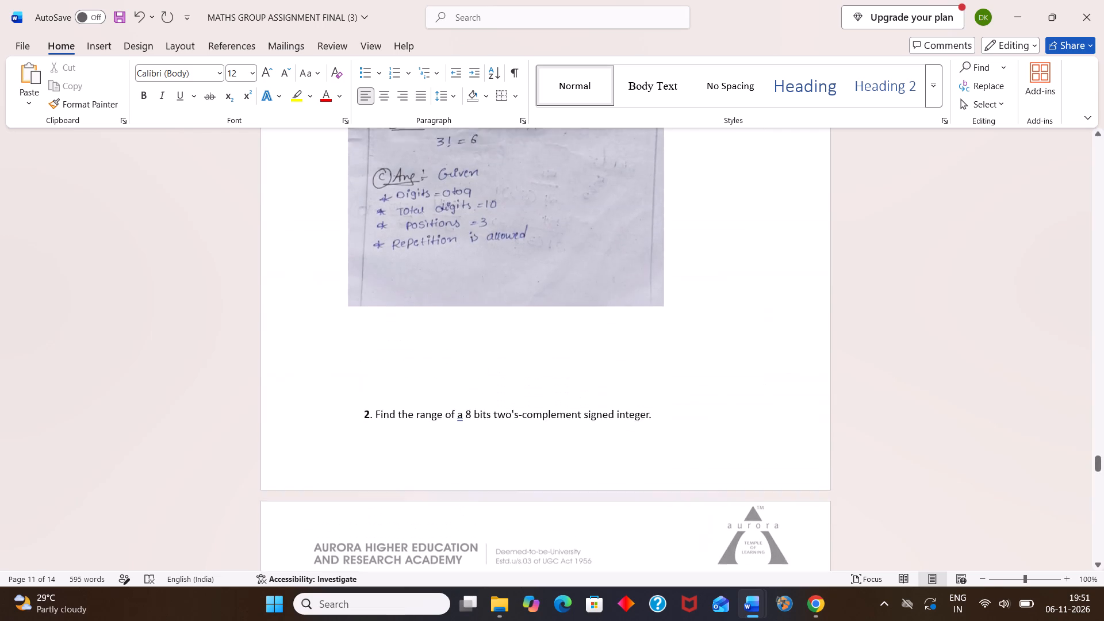
pyautogui.scroll(1, 410, 339)
pyautogui.scroll(-1, 410, 336)
pyautogui.moveTo(359, 350); pyautogui.dragTo(641, 401)
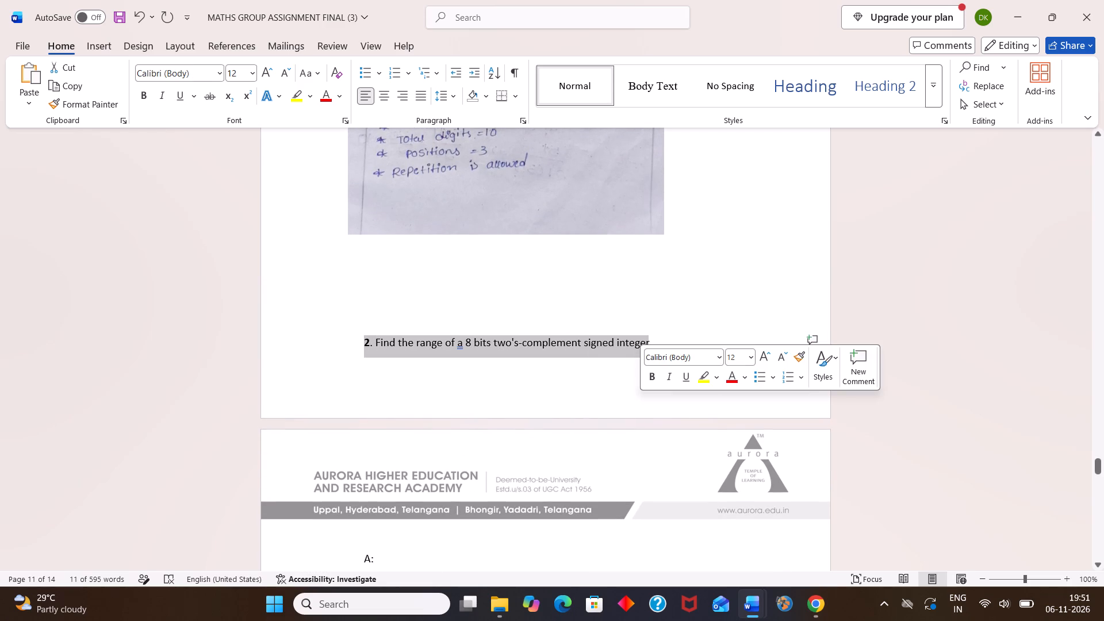
pyautogui.press('BackSpace')
pyautogui.click(577, 399)
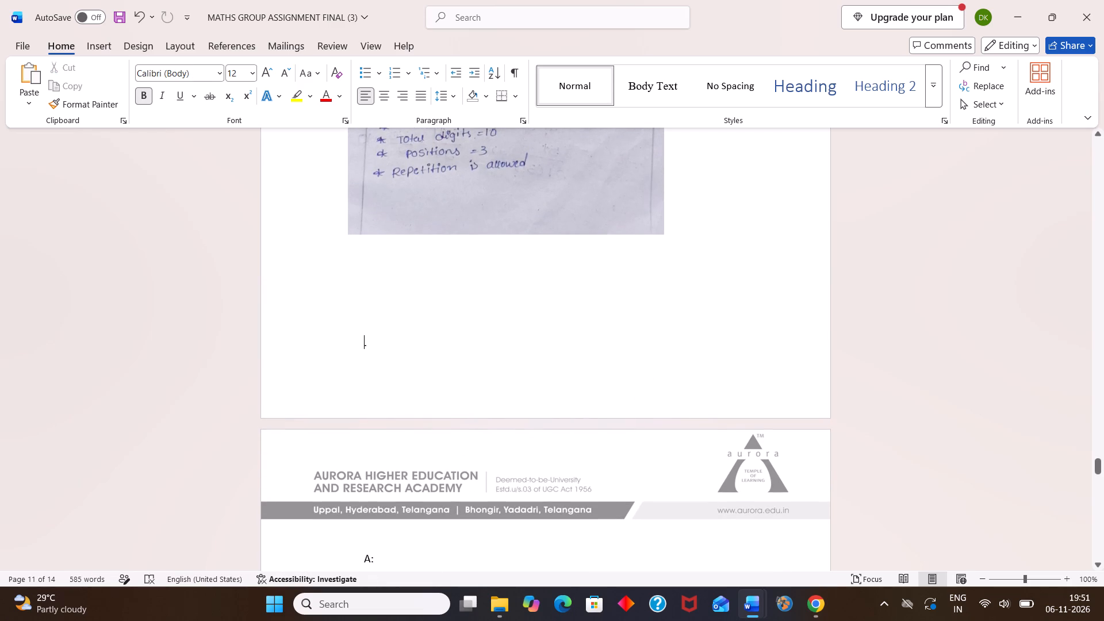
pyautogui.press('BackSpace')
# Look through the pages after the Q9 answer to examine the template questions and answer pictures that still remain.
pyautogui.scroll(1, 577, 399)
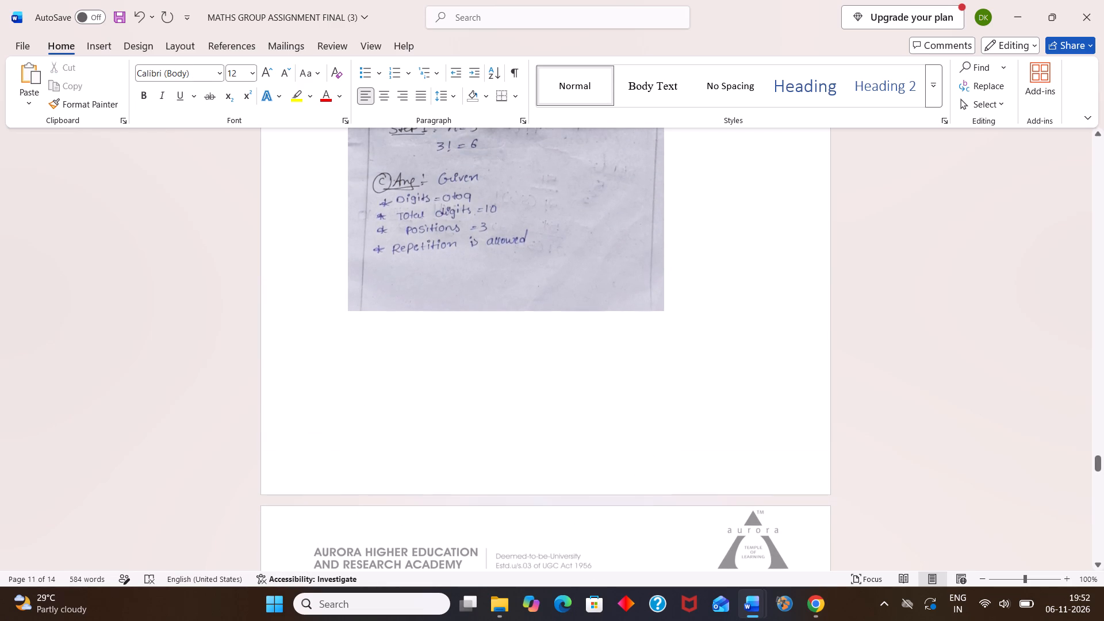
pyautogui.scroll(2, 577, 399)
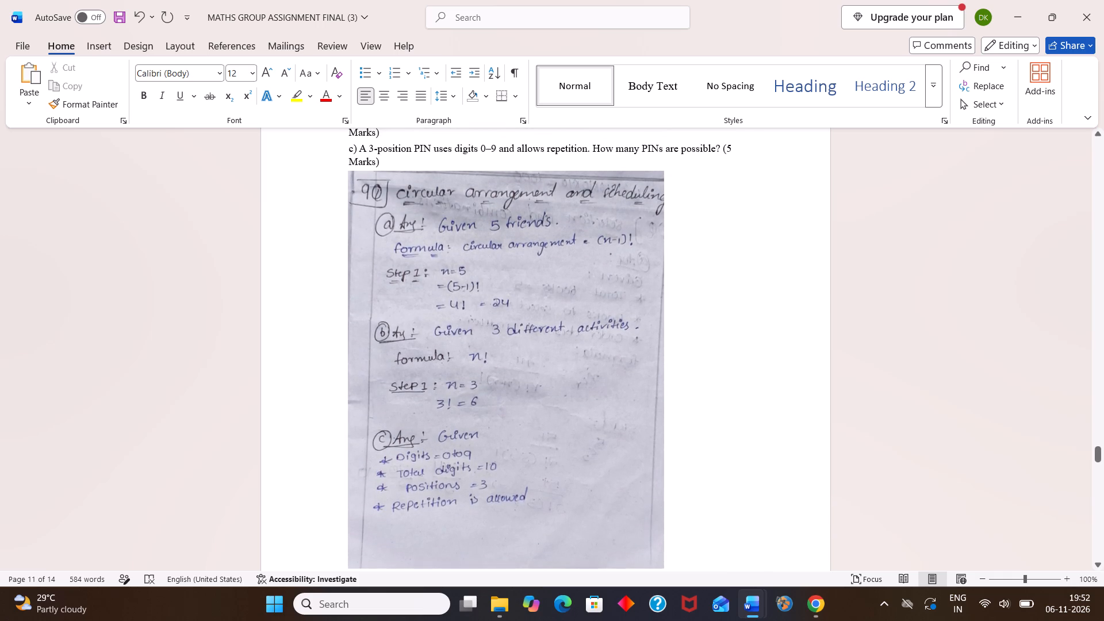
pyautogui.scroll(1, 577, 399)
pyautogui.scroll(-3, 577, 399)
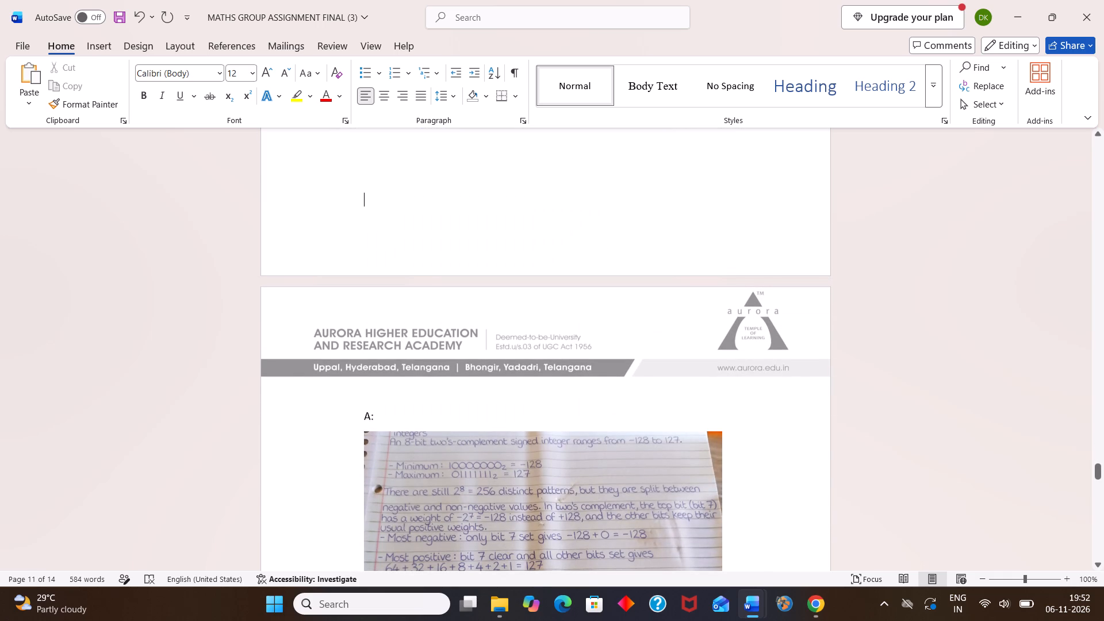
pyautogui.scroll(-3, 542, 571)
pyautogui.scroll(-1, 525, 515)
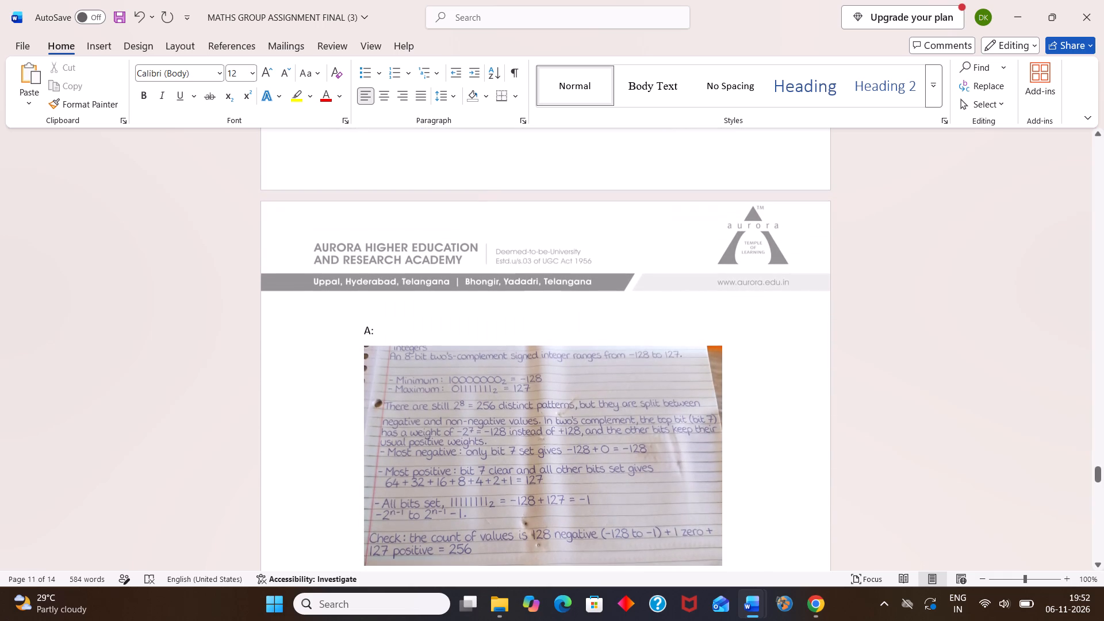
pyautogui.scroll(-2, 524, 476)
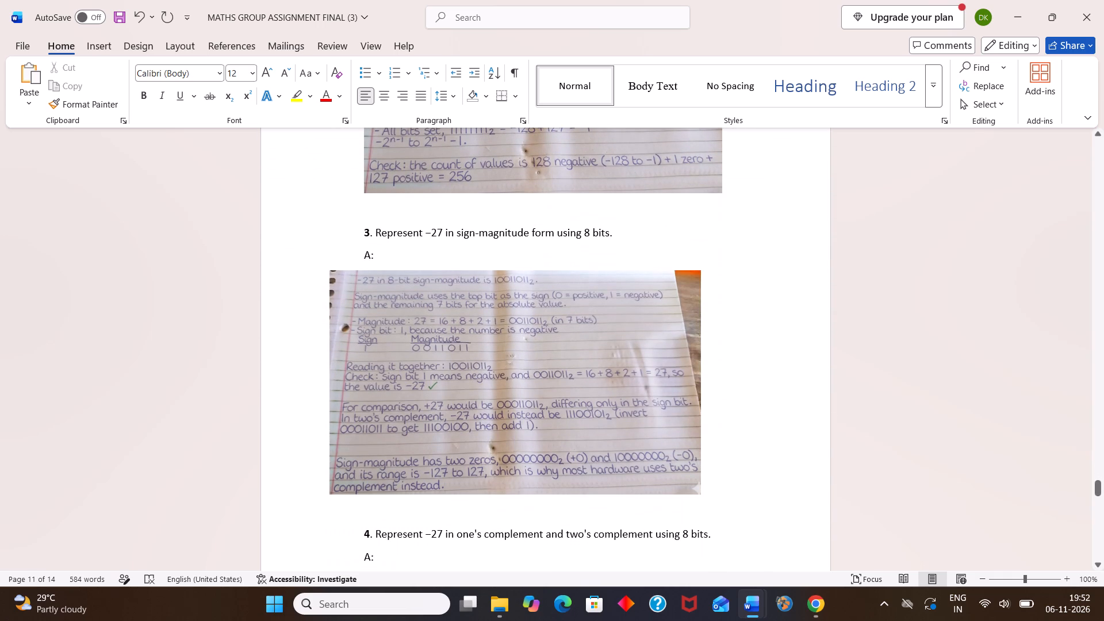
pyautogui.scroll(-2, 524, 476)
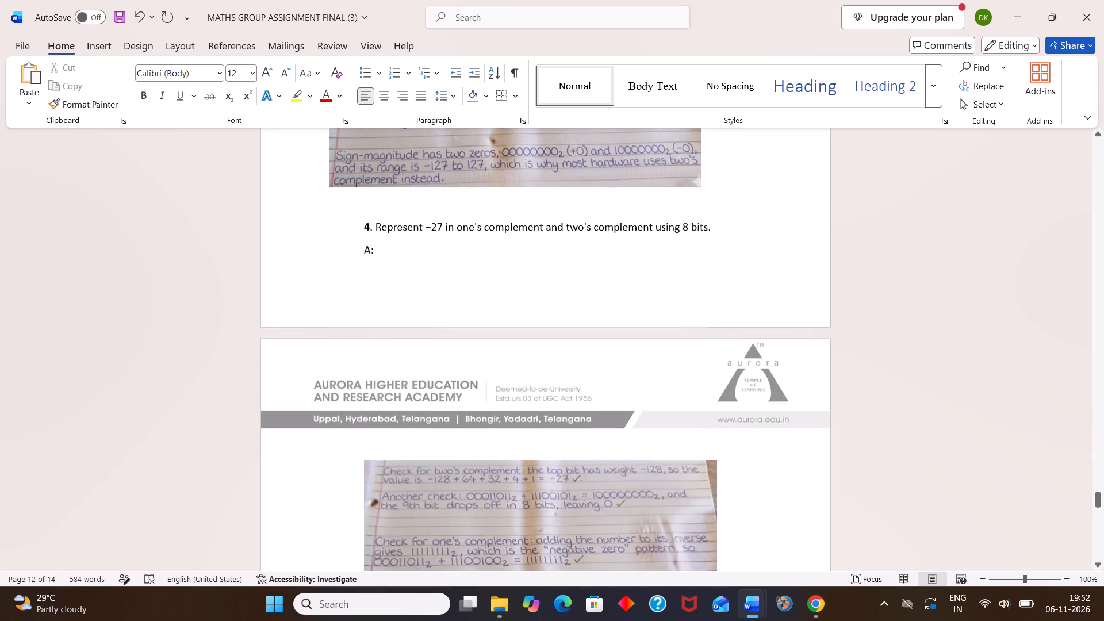
pyautogui.scroll(-3, 524, 476)
pyautogui.scroll(4, 524, 476)
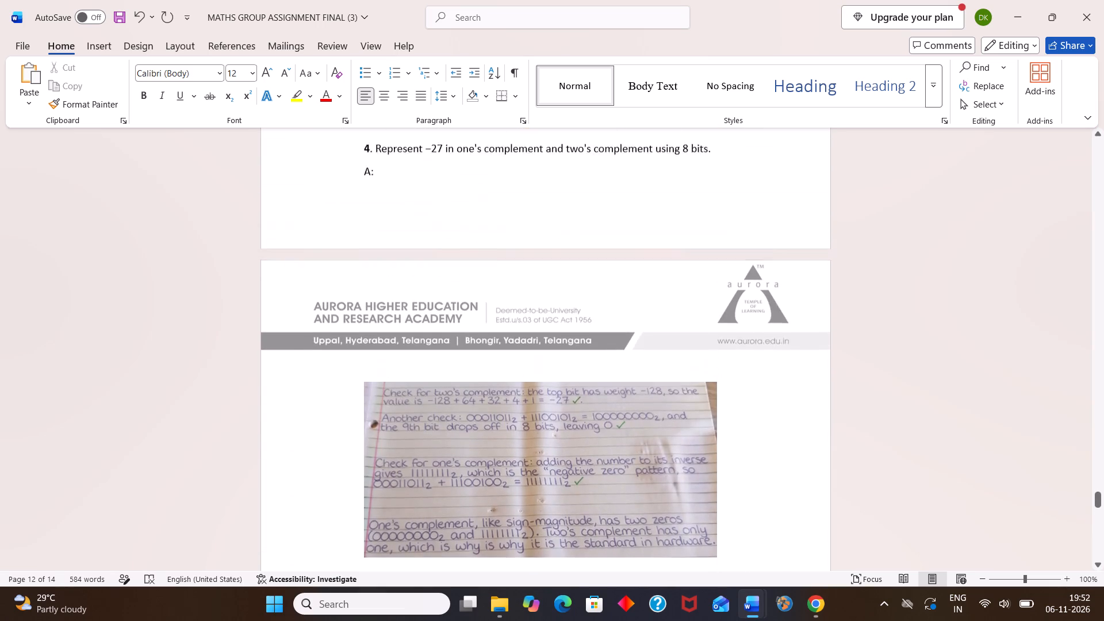
pyautogui.scroll(1, 524, 476)
pyautogui.scroll(-1, 524, 476)
pyautogui.scroll(4, 524, 476)
pyautogui.scroll(-1, 524, 476)
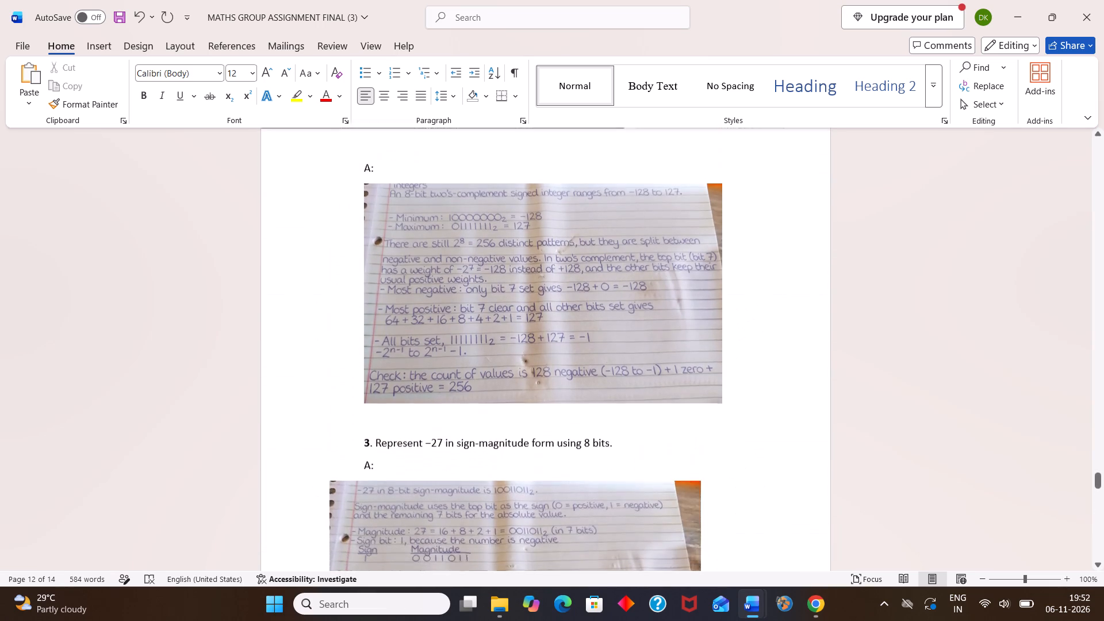
pyautogui.scroll(1, 524, 476)
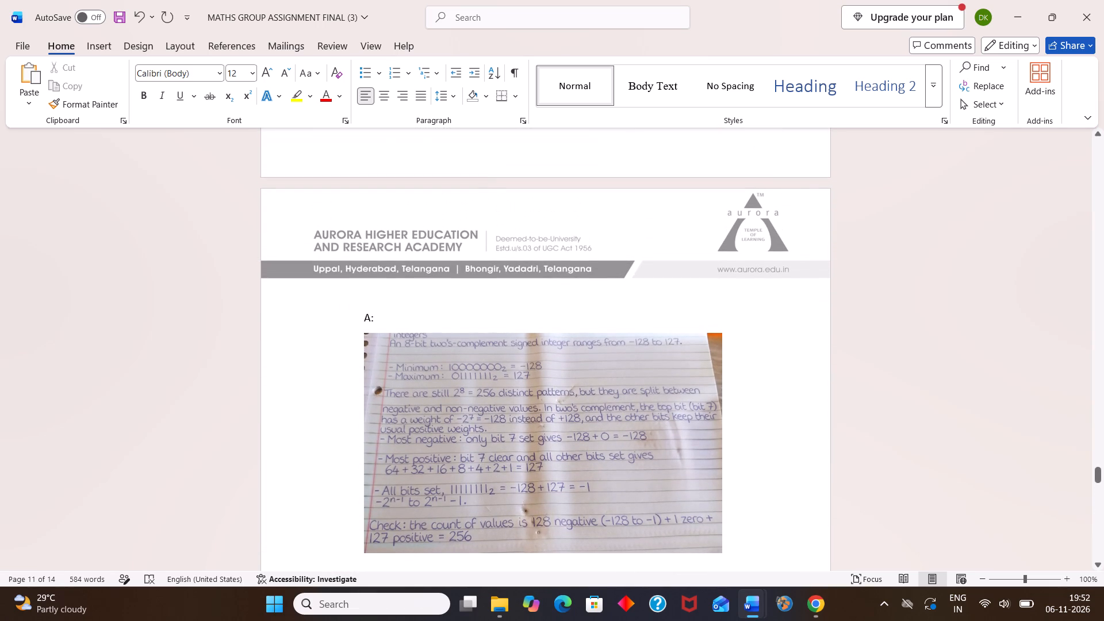
pyautogui.scroll(2, 512, 527)
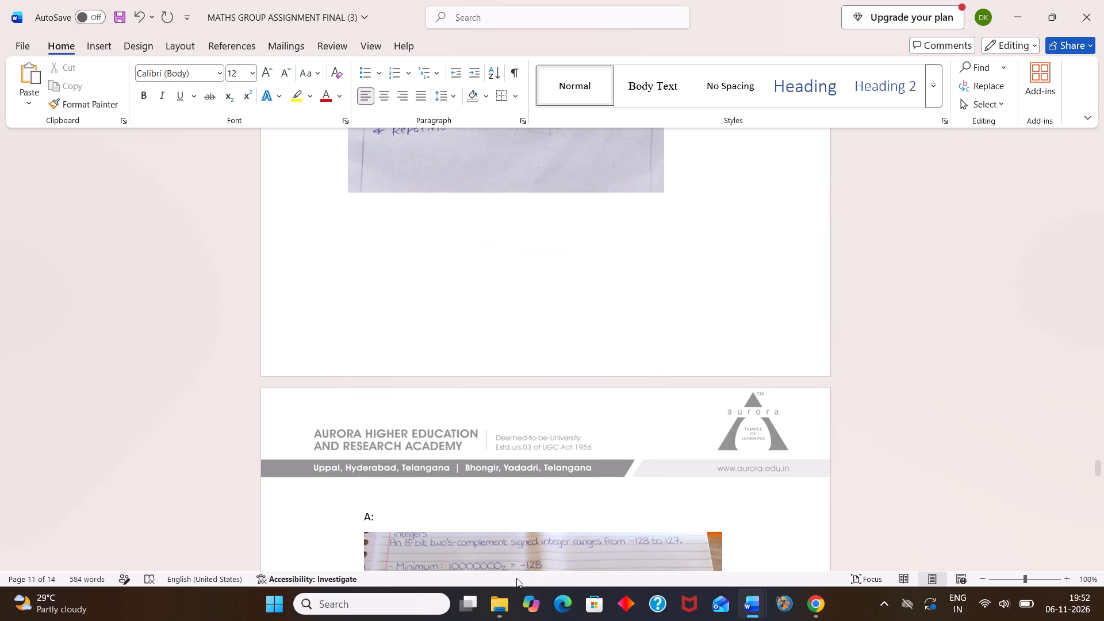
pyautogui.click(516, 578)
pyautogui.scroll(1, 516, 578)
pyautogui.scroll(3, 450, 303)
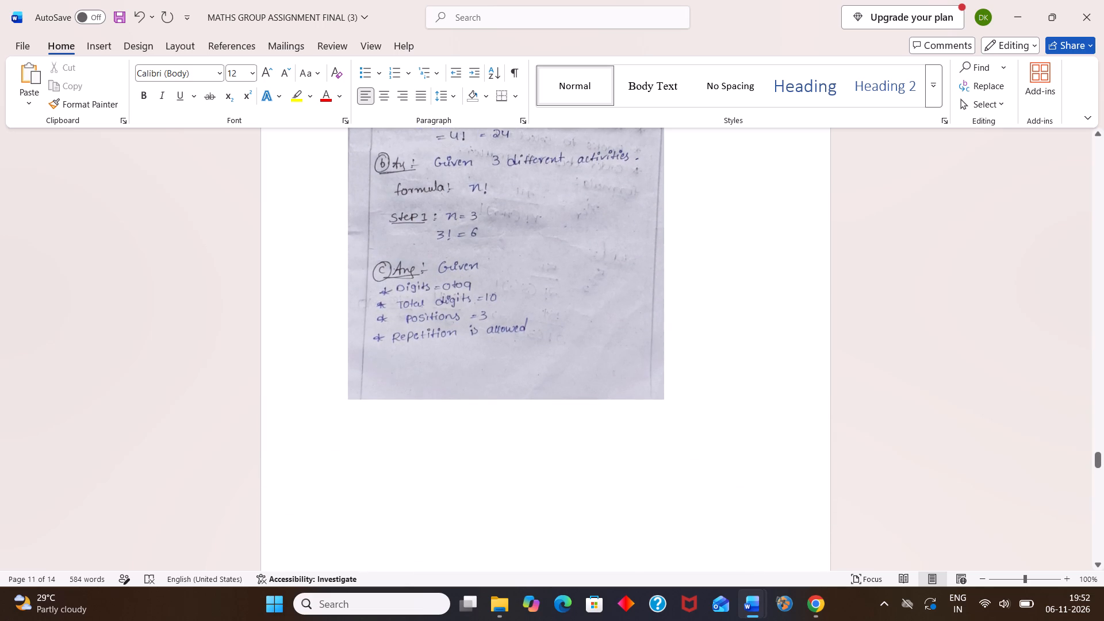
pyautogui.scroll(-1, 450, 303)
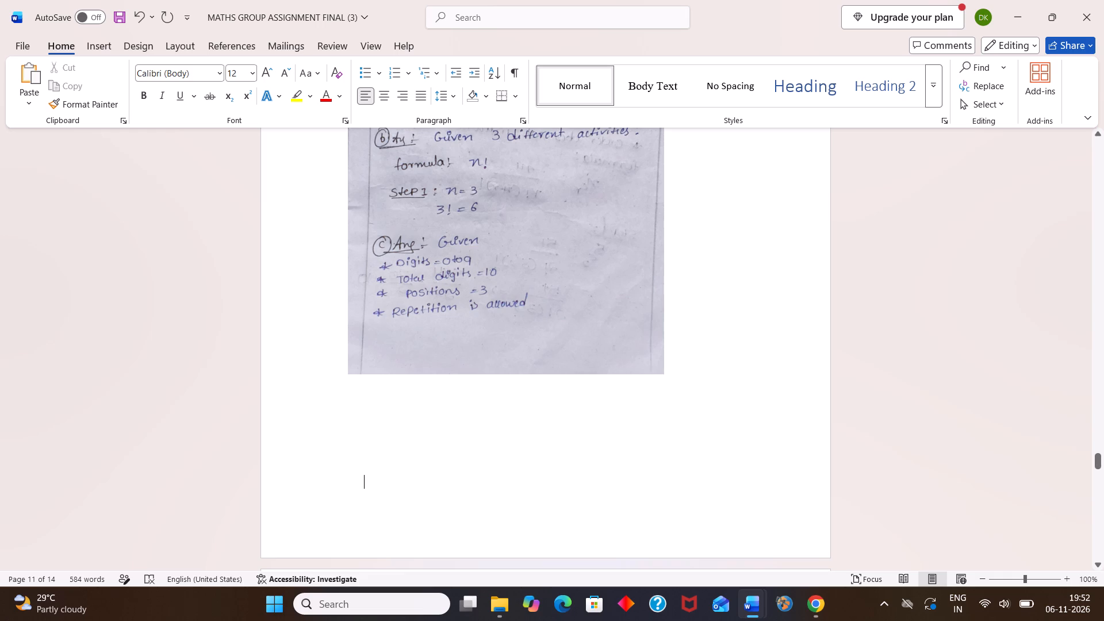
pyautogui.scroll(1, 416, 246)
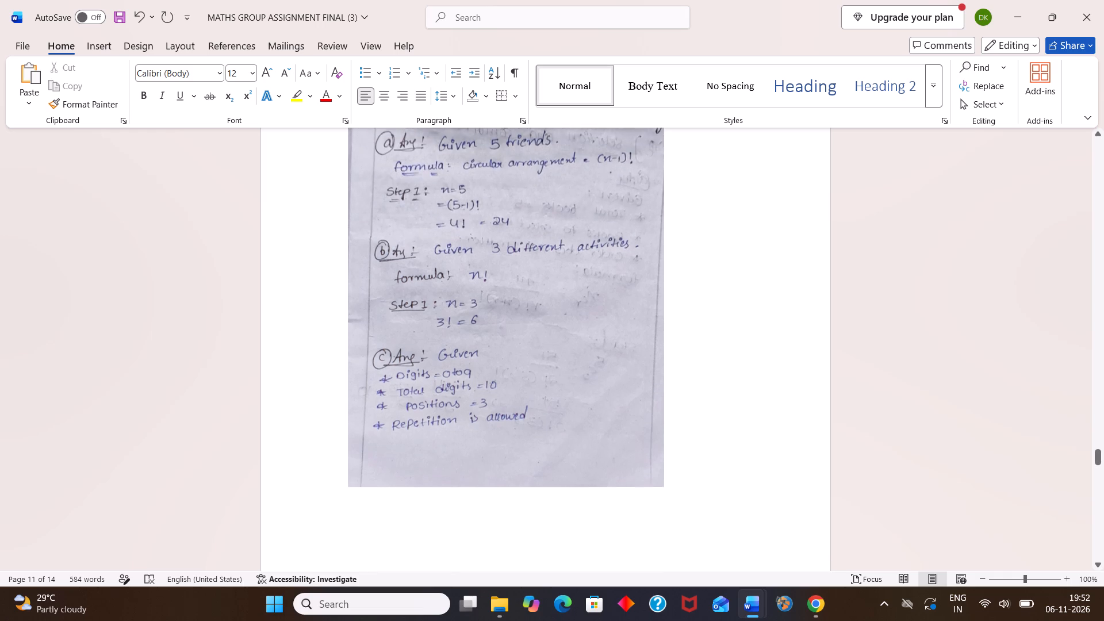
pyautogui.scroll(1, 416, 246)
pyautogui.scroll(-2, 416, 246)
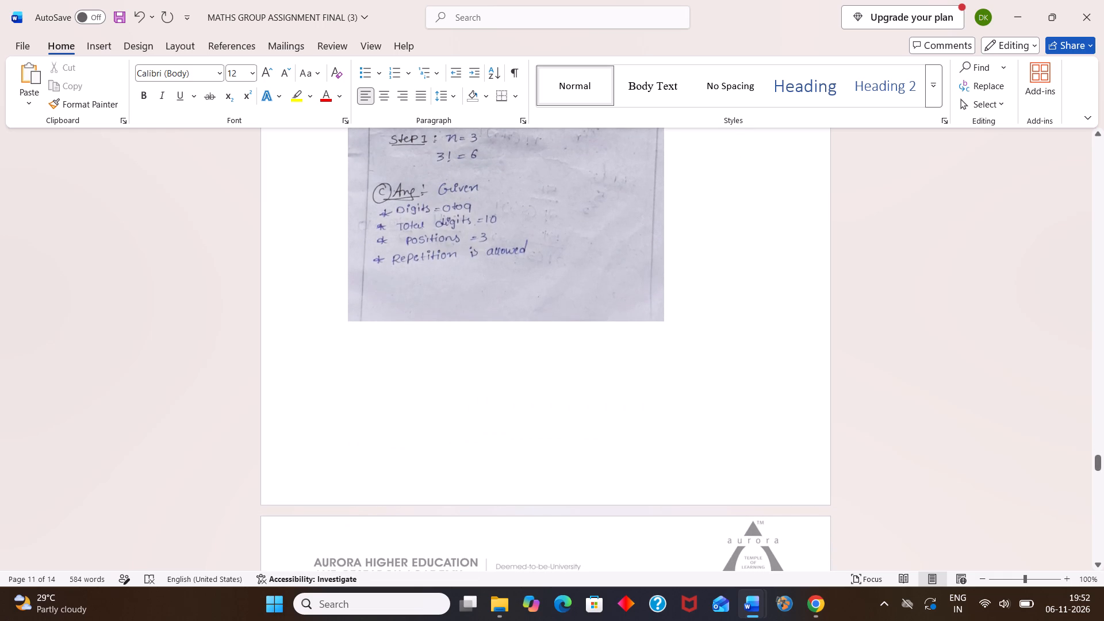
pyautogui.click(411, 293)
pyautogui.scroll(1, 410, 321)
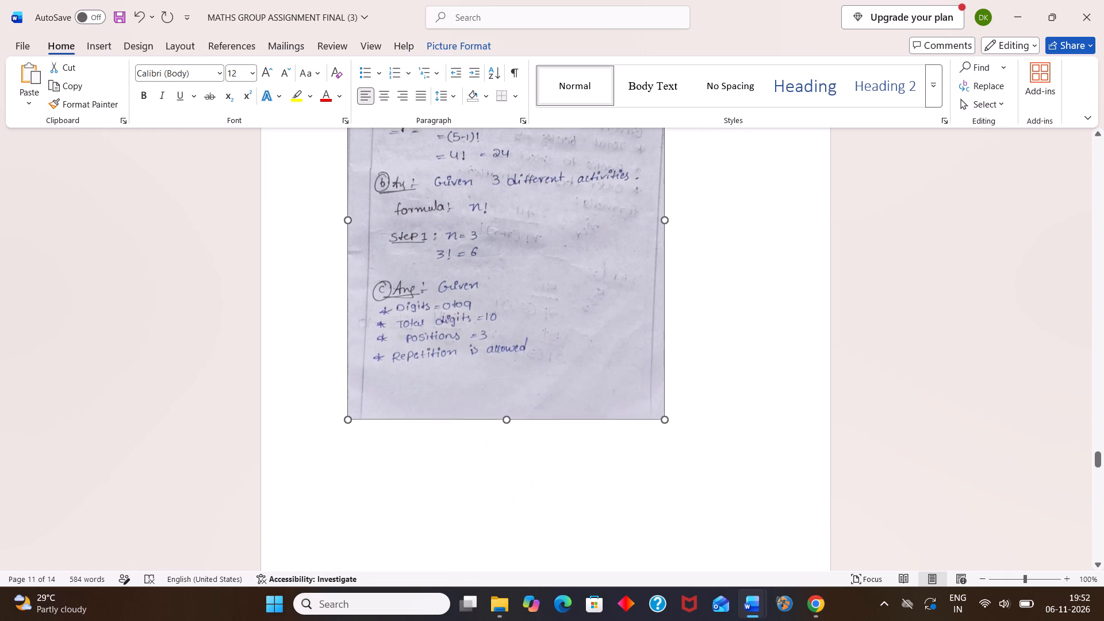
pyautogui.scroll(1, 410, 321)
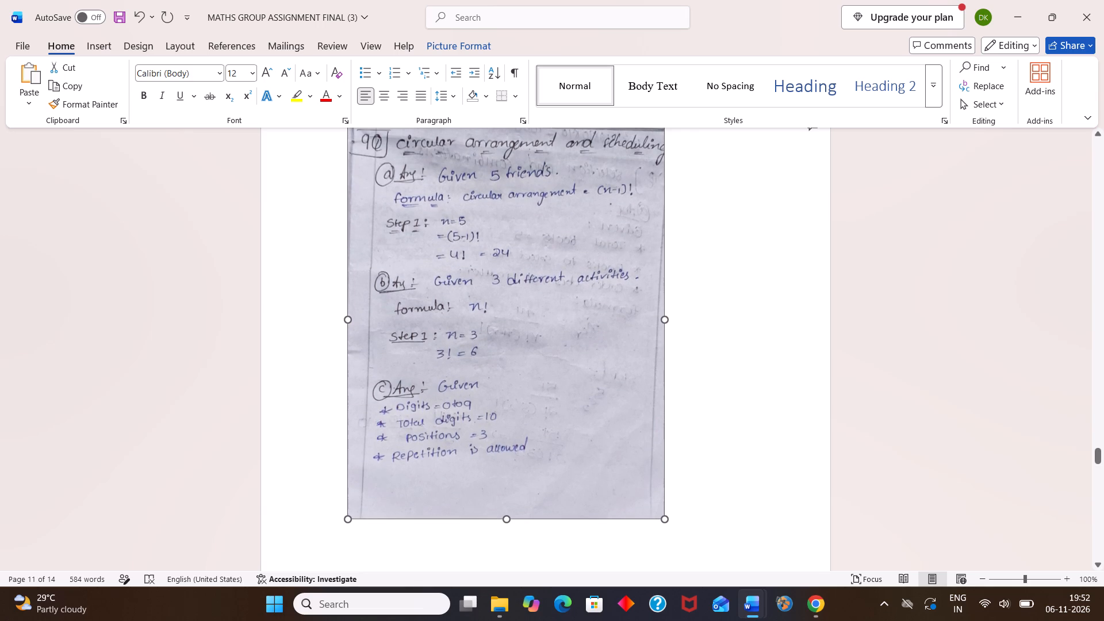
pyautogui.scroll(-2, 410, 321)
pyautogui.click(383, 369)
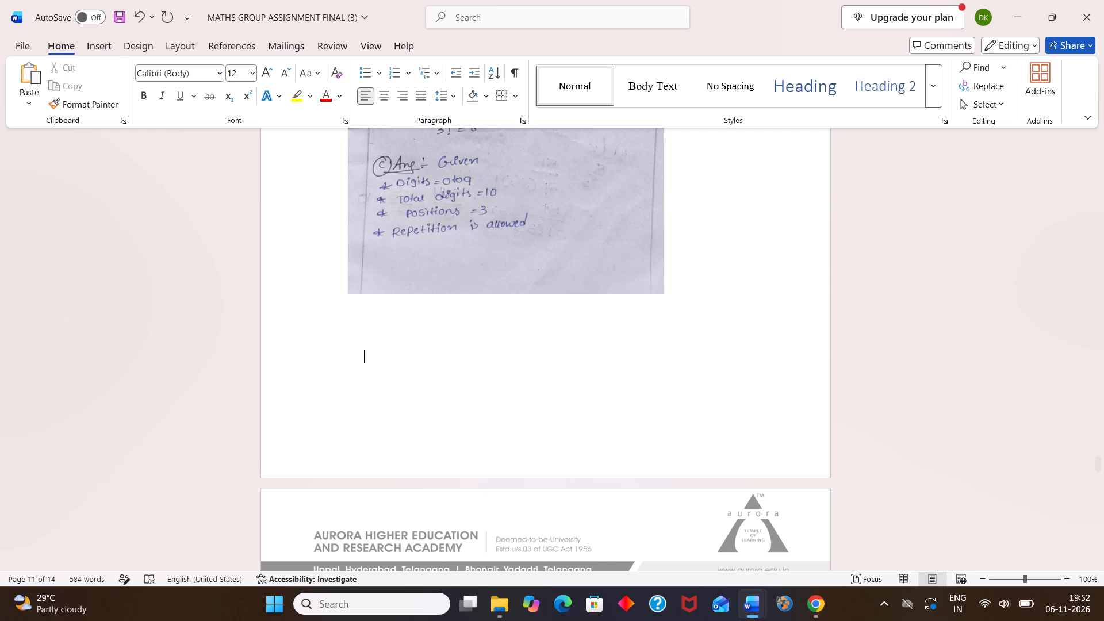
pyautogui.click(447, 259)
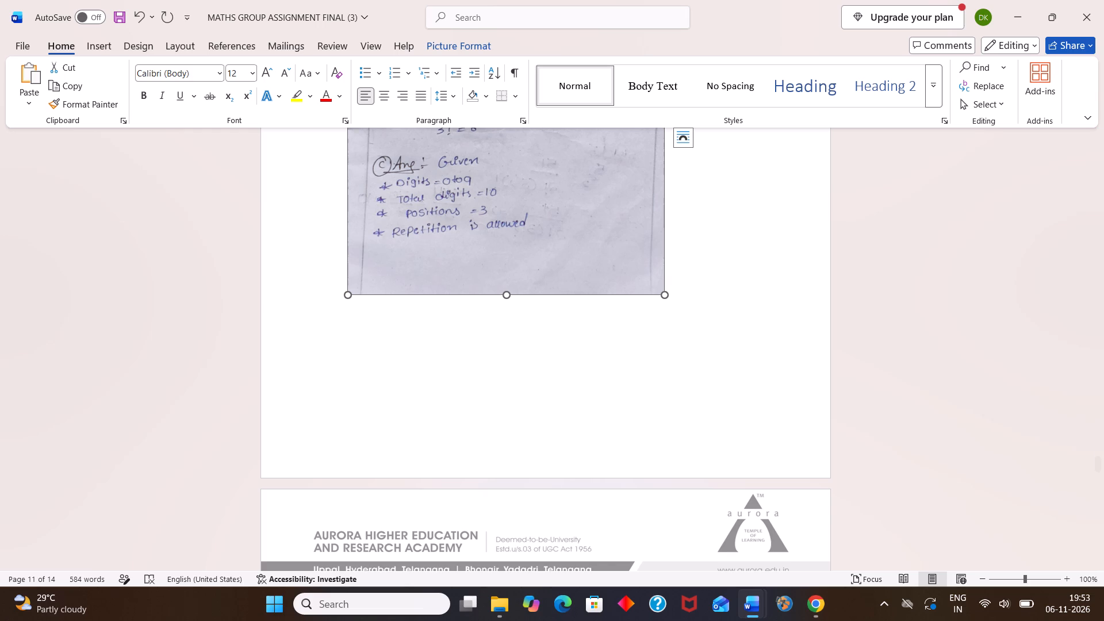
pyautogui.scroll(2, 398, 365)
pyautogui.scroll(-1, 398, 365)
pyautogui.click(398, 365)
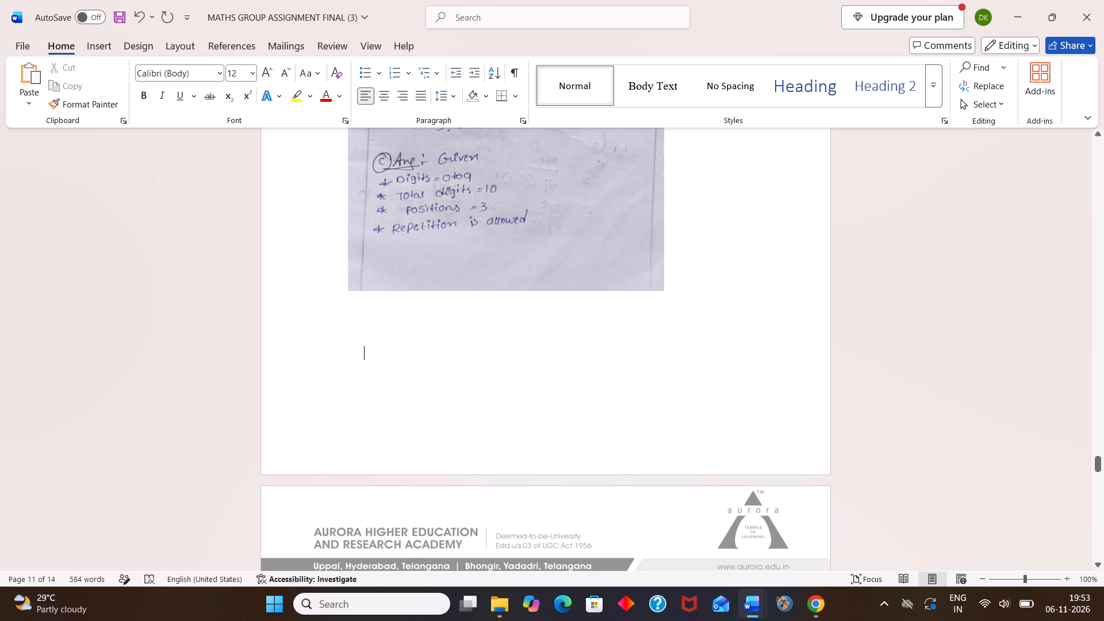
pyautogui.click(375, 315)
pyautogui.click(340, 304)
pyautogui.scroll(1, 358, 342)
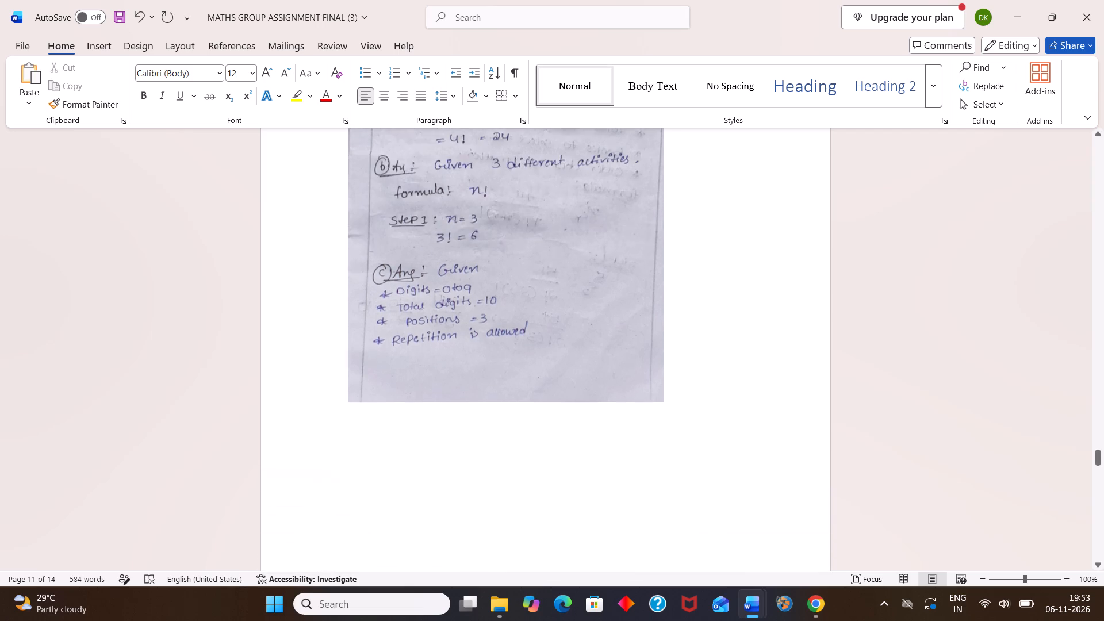
# Review the Q9 circular arrangement and scheduling questions together with the handwritten answer picture below them.
pyautogui.scroll(1, 358, 342)
pyautogui.scroll(-1, 358, 342)
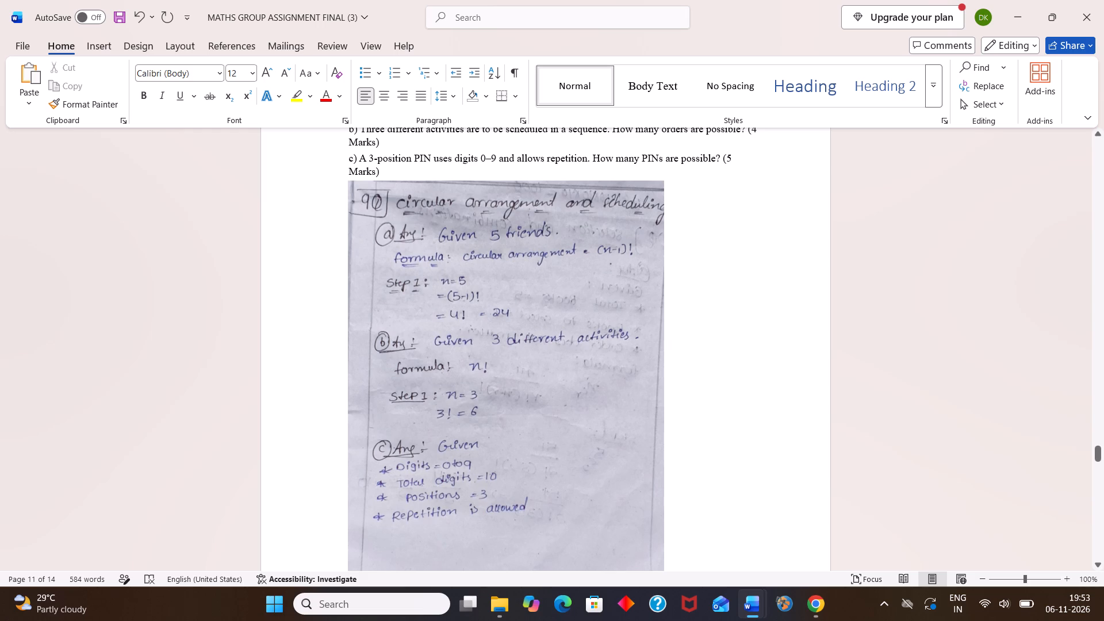
pyautogui.scroll(-1, 415, 356)
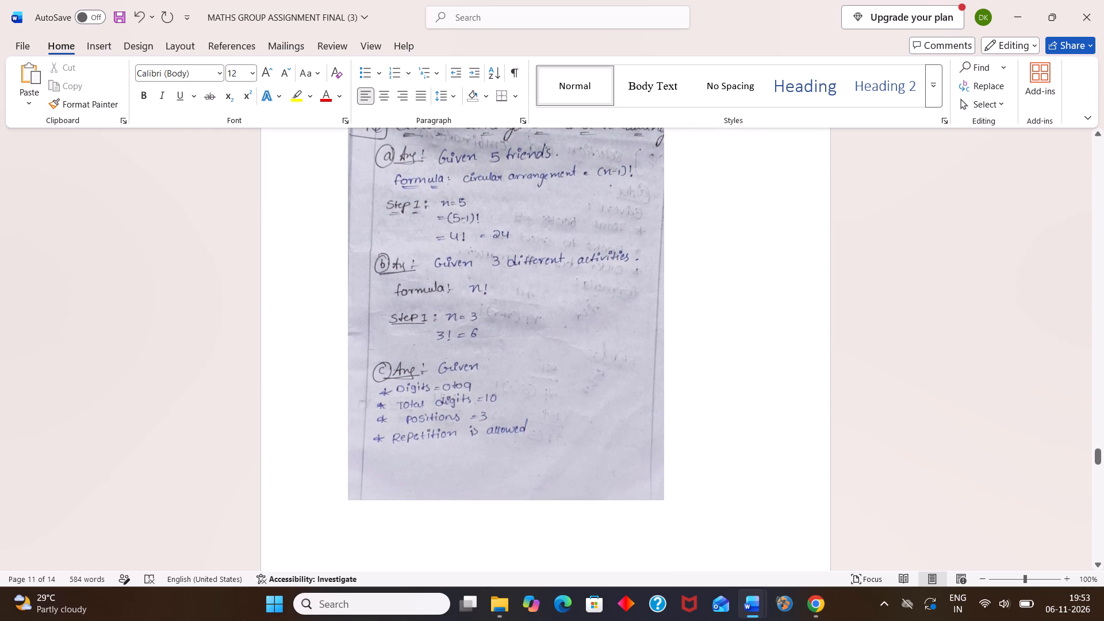
pyautogui.scroll(-1, 415, 356)
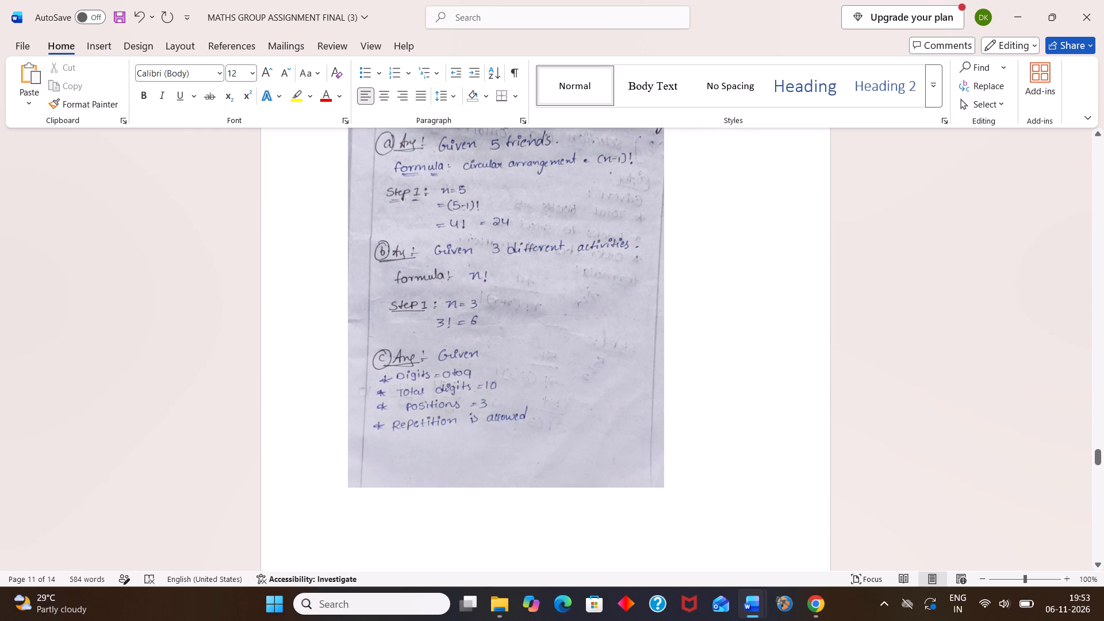
pyautogui.scroll(-1, 448, 423)
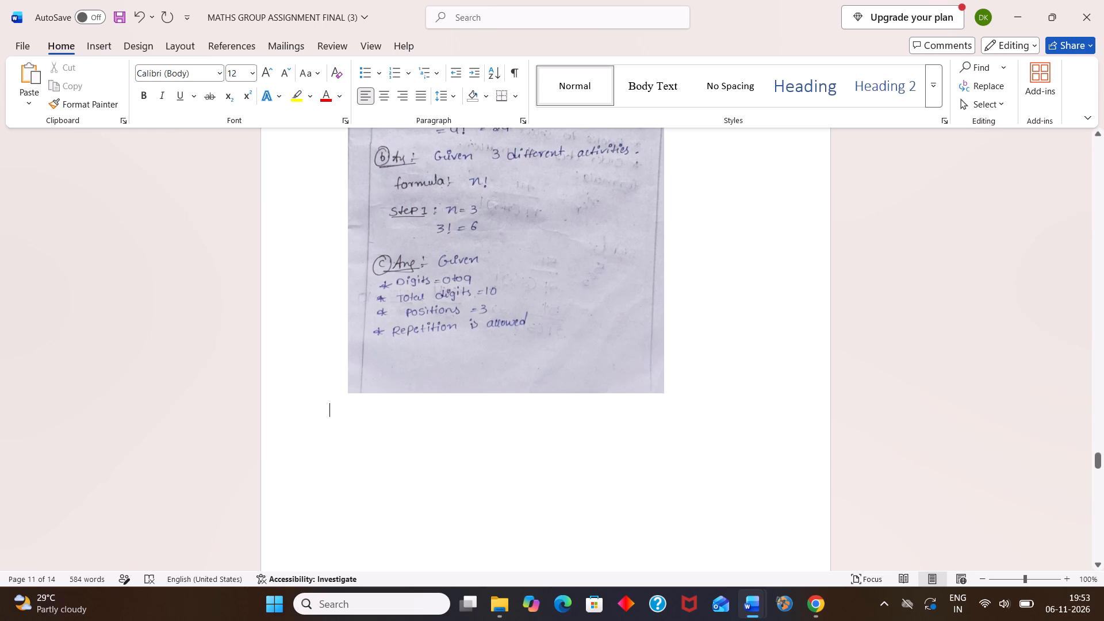
pyautogui.scroll(1, 448, 423)
pyautogui.scroll(-1, 448, 423)
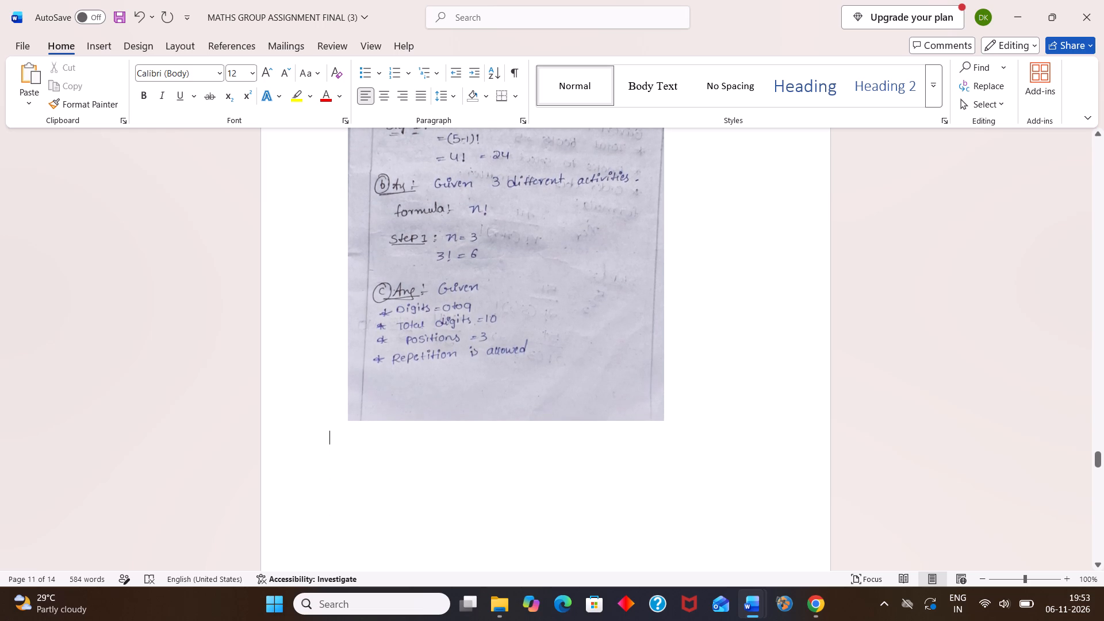
pyautogui.scroll(2, 448, 423)
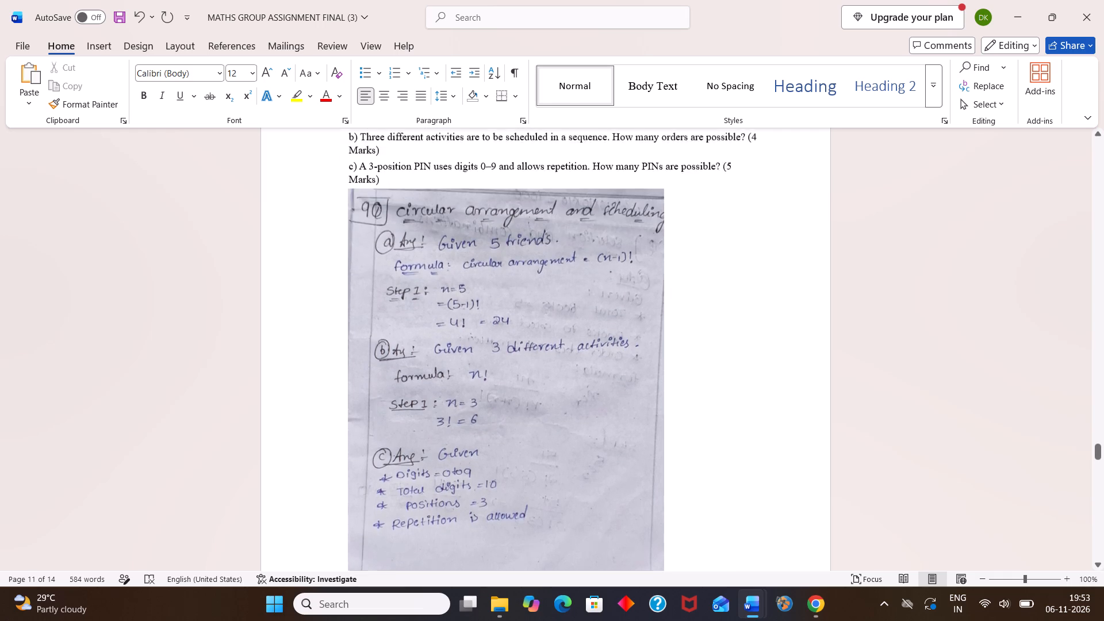
pyautogui.scroll(2, 448, 423)
pyautogui.scroll(-1, 448, 423)
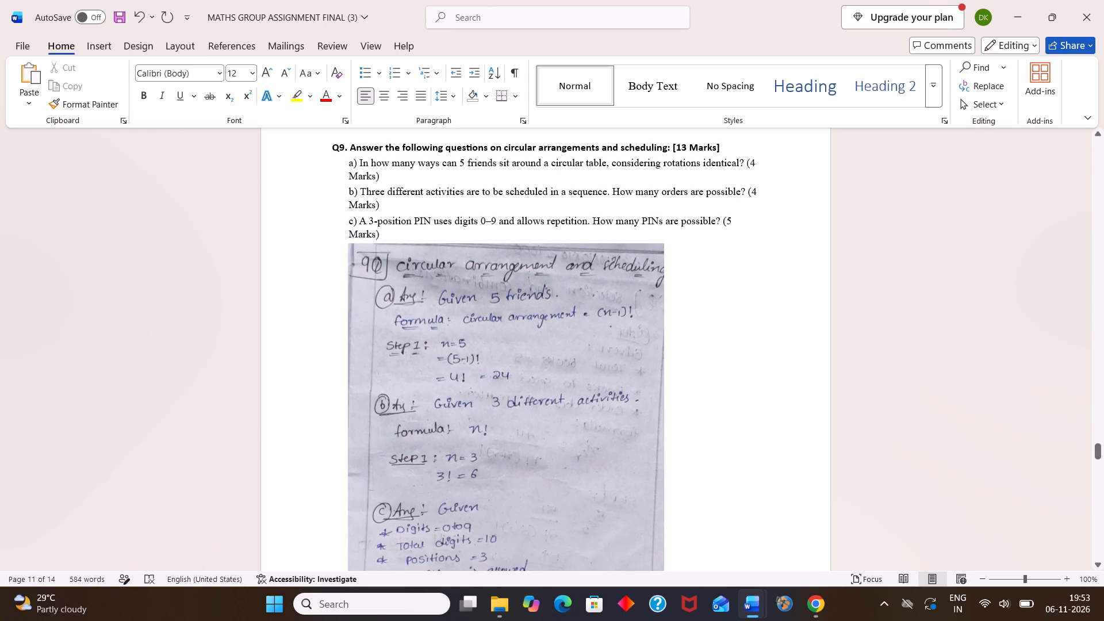
# Delete the leftover handwritten answer picture about the 8-bit two's-complement signed integer range on the page after Q9.
pyautogui.scroll(-4, 389, 481)
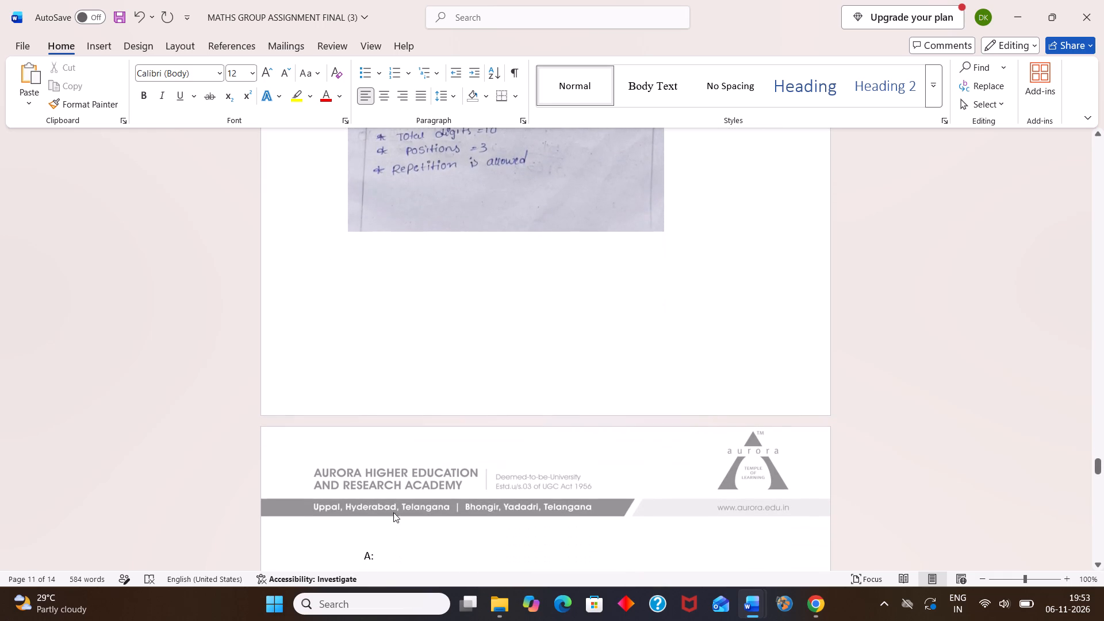
pyautogui.scroll(-1, 396, 517)
pyautogui.click(425, 515)
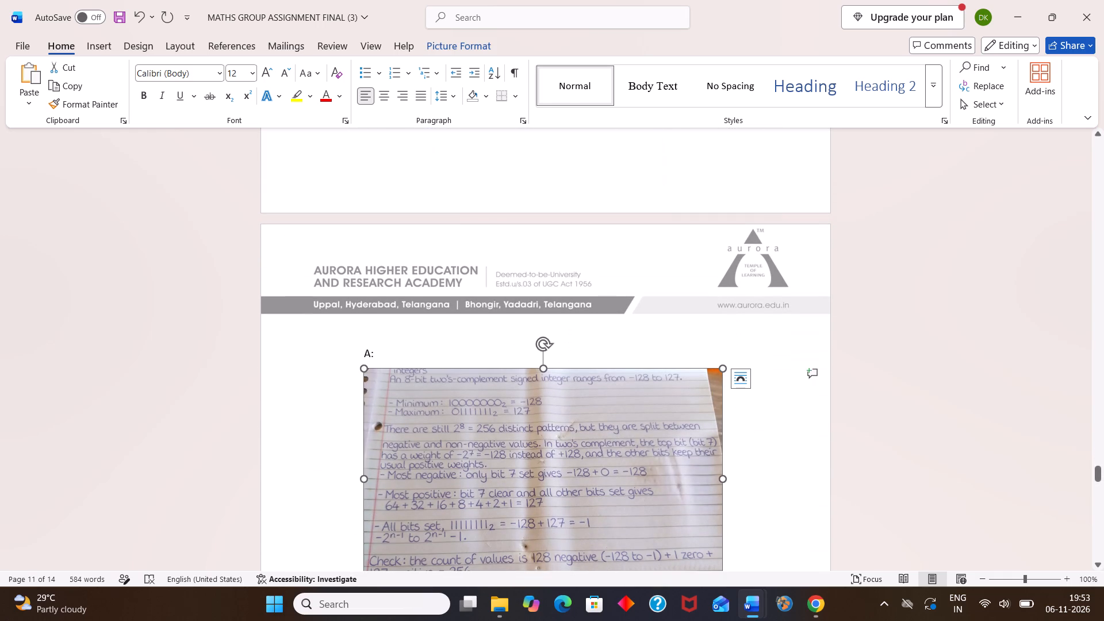
pyautogui.press('BackSpace')
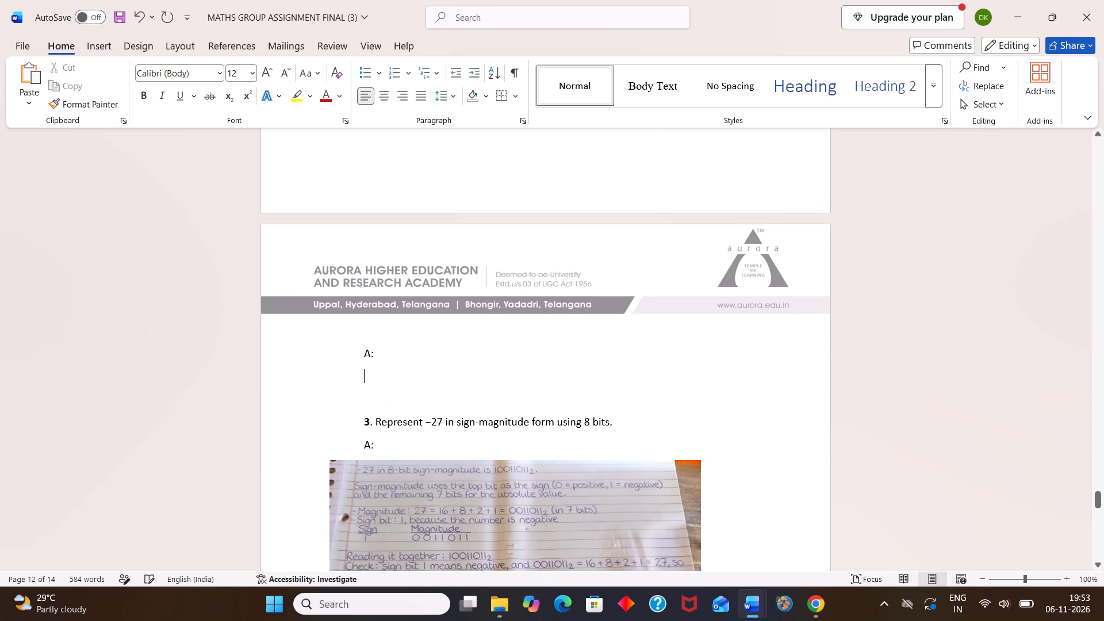
# Examine the leftover template questions 3 and 4 on representing −27 and their handwritten answer pictures.
pyautogui.scroll(-2, 425, 515)
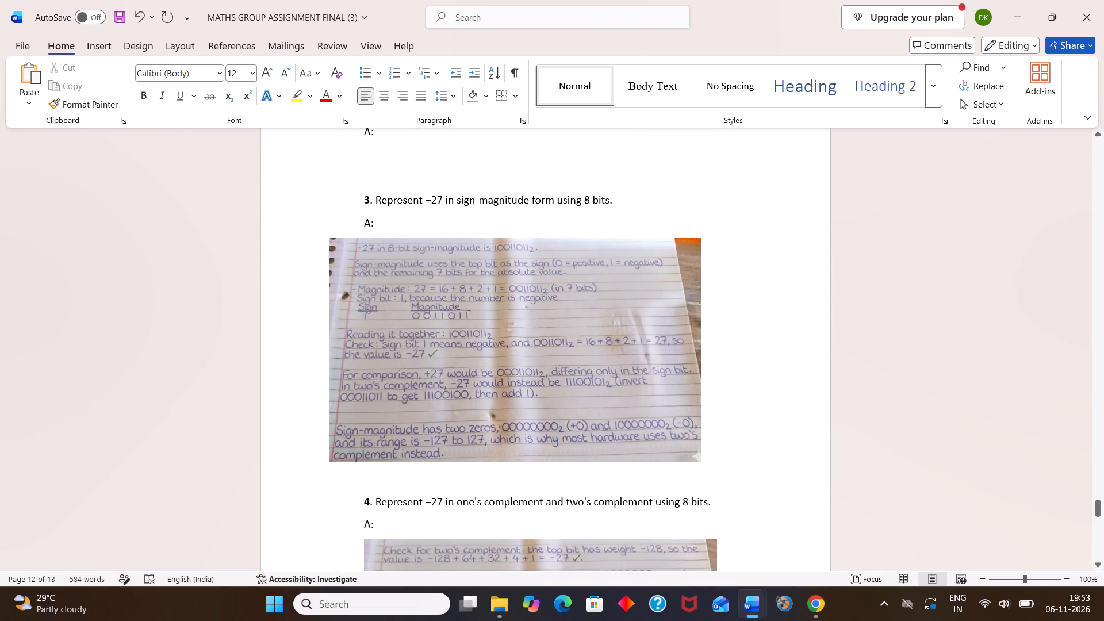
pyautogui.click(509, 411)
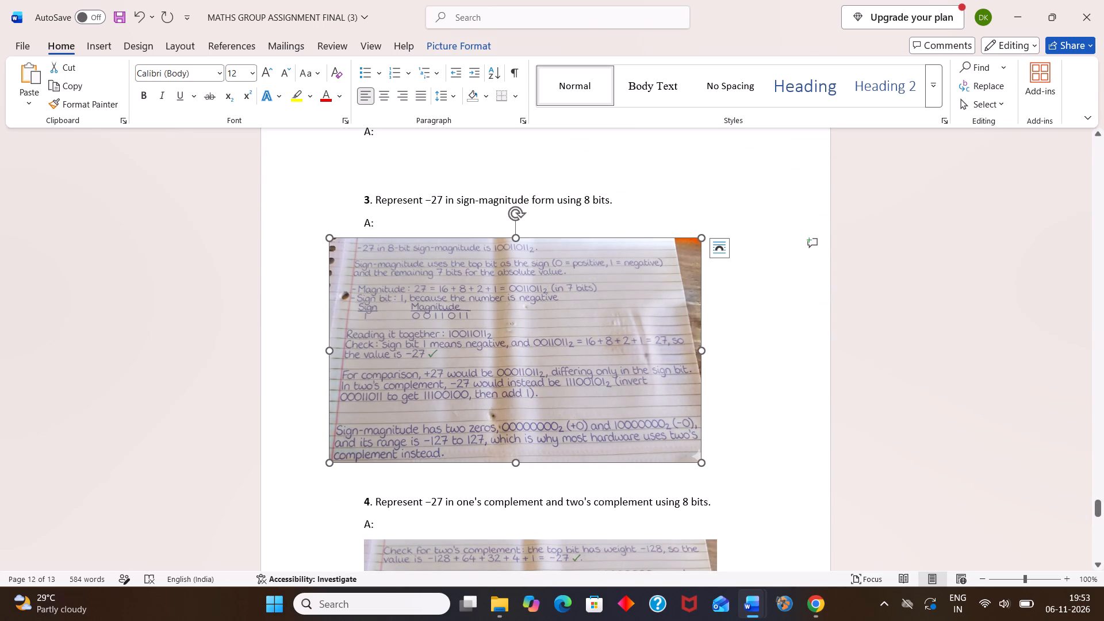
pyautogui.scroll(-2, 542, 365)
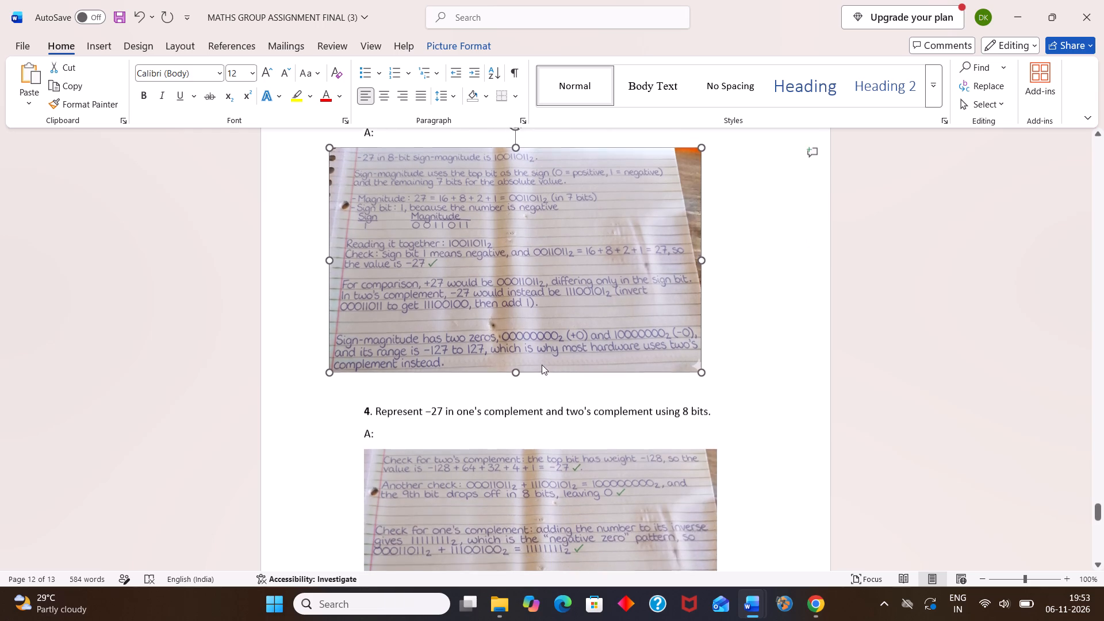
pyautogui.scroll(-1, 542, 365)
pyautogui.scroll(1, 542, 365)
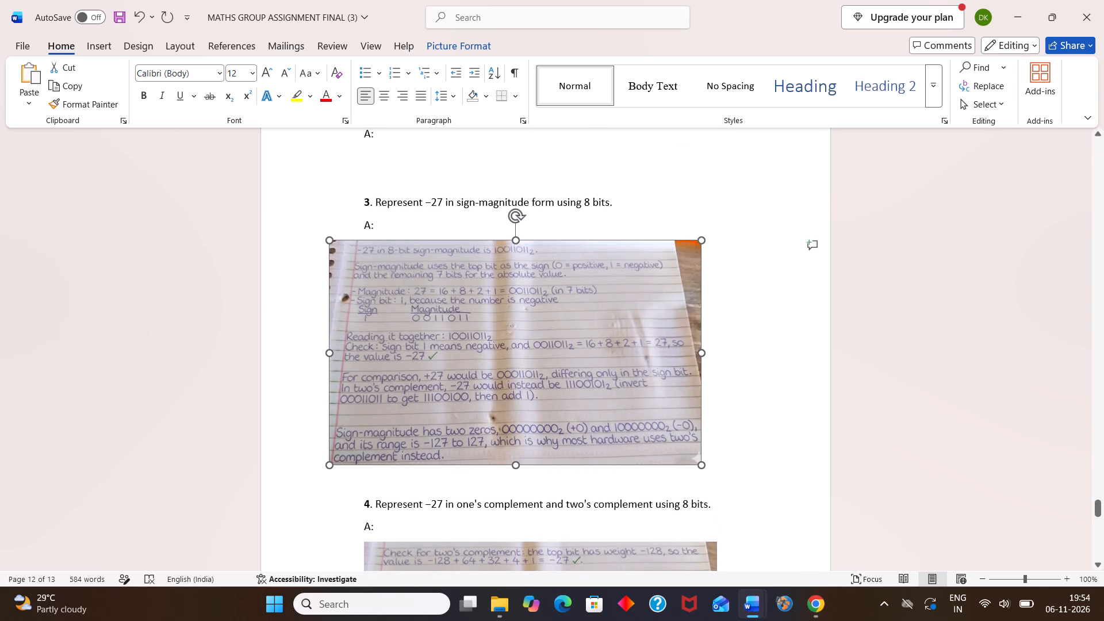
pyautogui.scroll(-1, 542, 365)
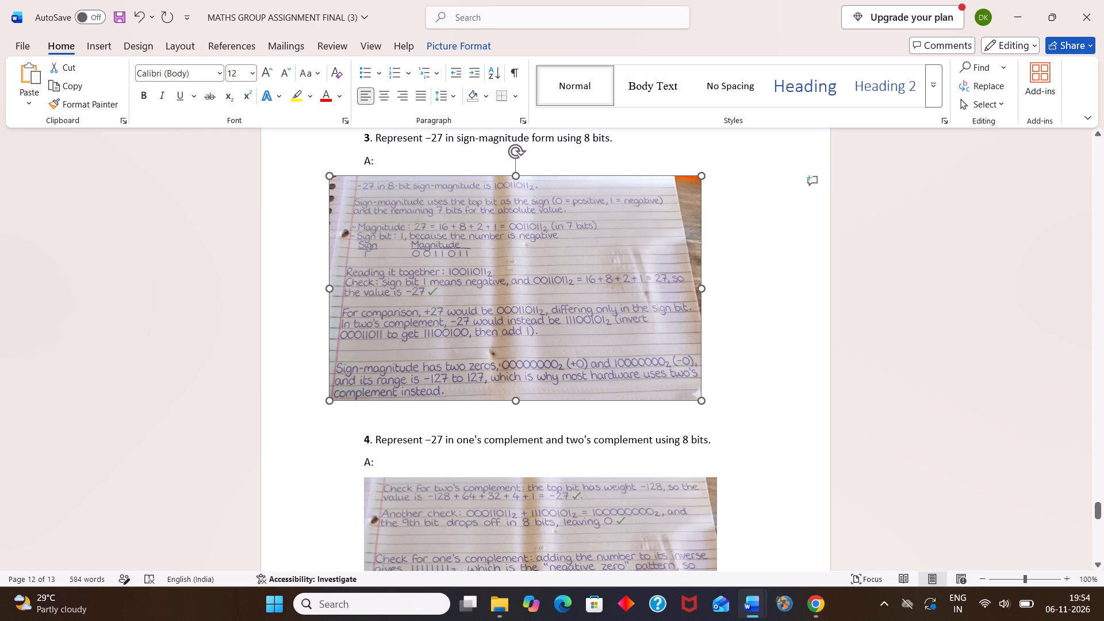
pyautogui.moveTo(512, 394); pyautogui.dragTo(529, 355)
pyautogui.click(529, 355)
# Check the Q9 handwritten answer picture and its placement between the question text and the end of the page.
pyautogui.scroll(5, 529, 355)
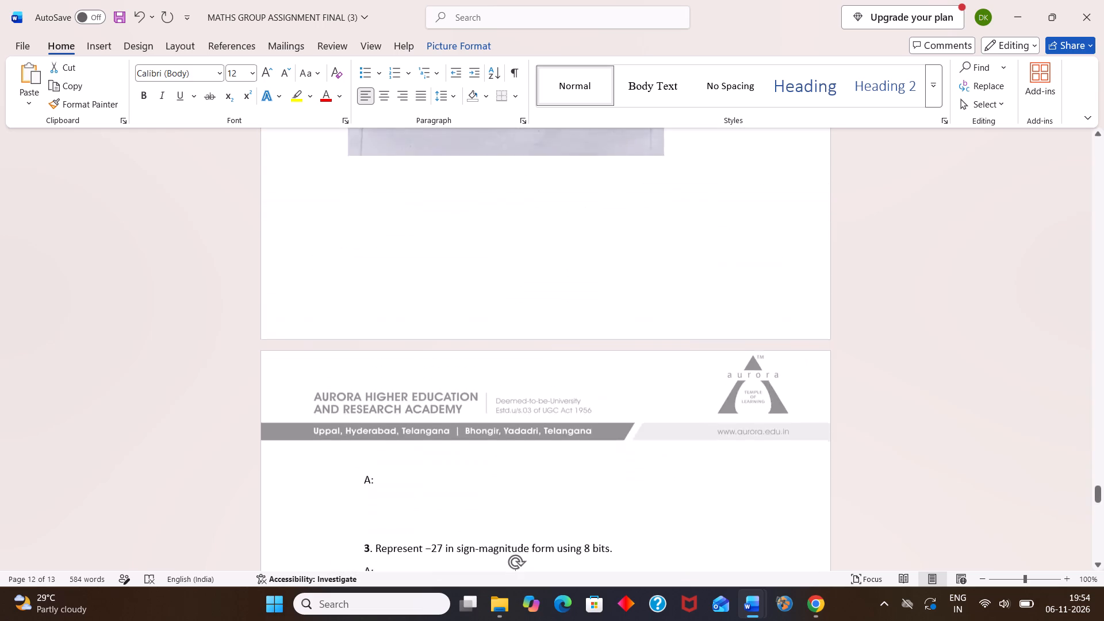
pyautogui.scroll(1, 529, 355)
pyautogui.scroll(-3, 529, 355)
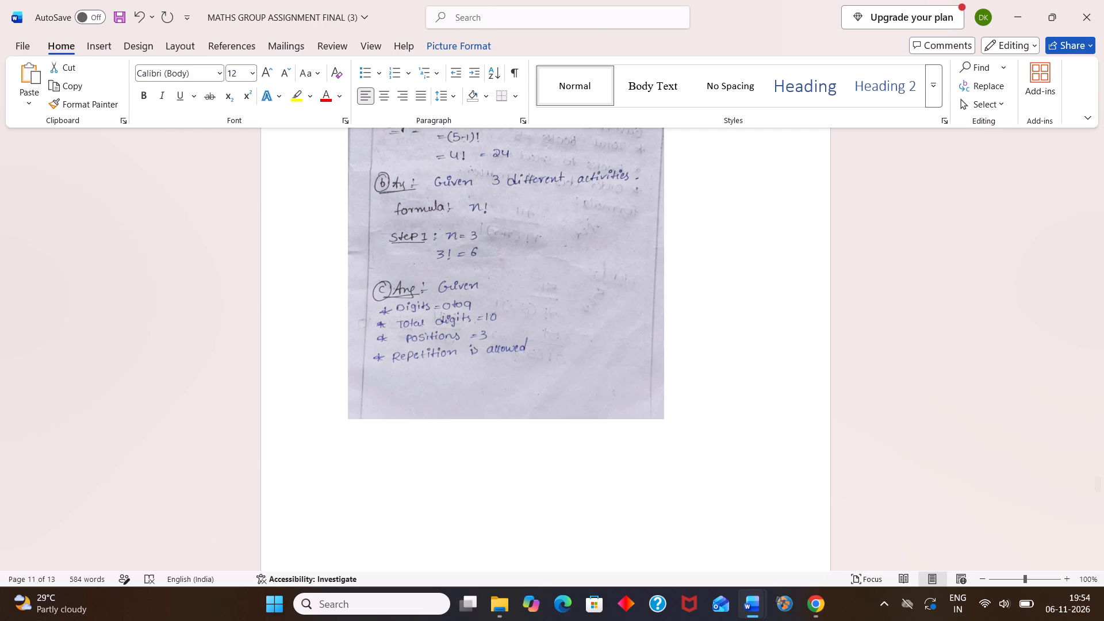
pyautogui.scroll(2, 555, 412)
pyautogui.scroll(-1, 555, 412)
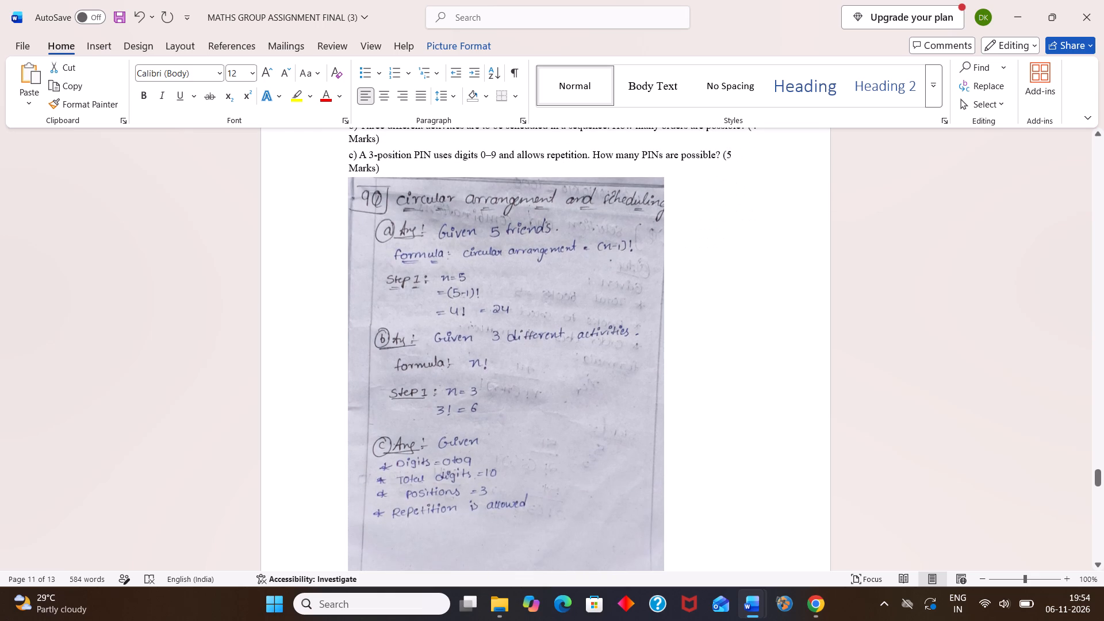
pyautogui.scroll(-3, 555, 412)
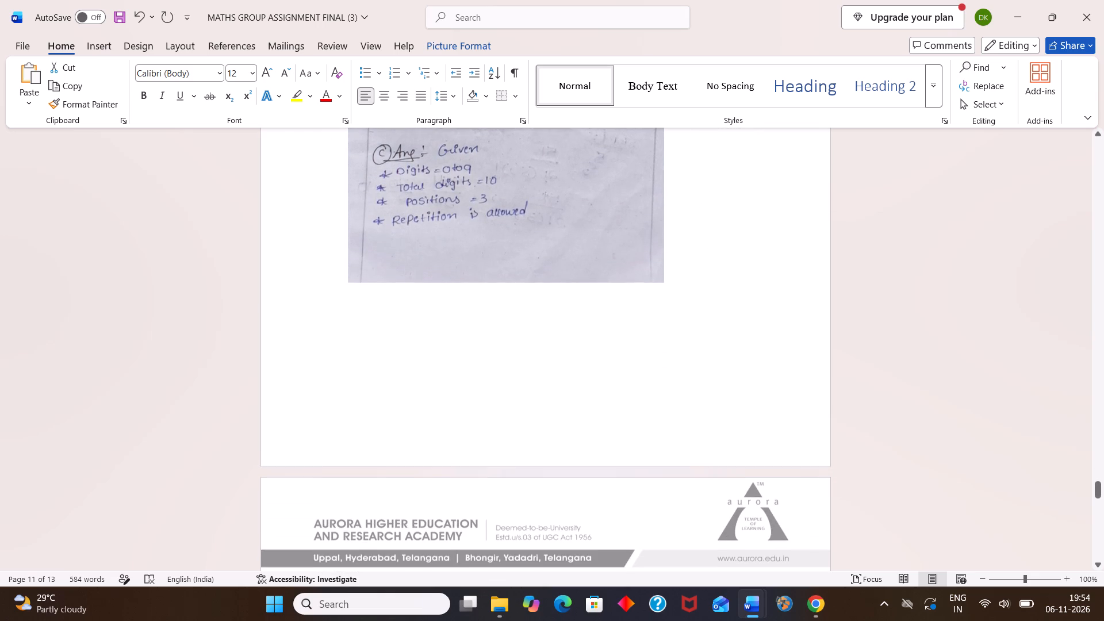
pyautogui.scroll(-1, 542, 360)
pyautogui.scroll(4, 542, 360)
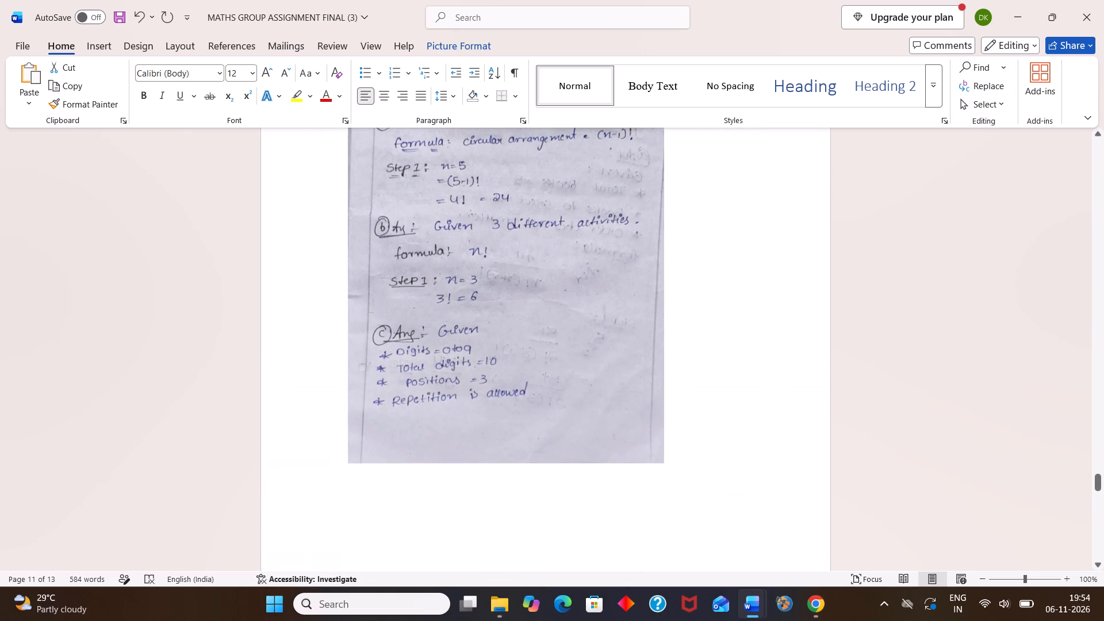
pyautogui.click(542, 360)
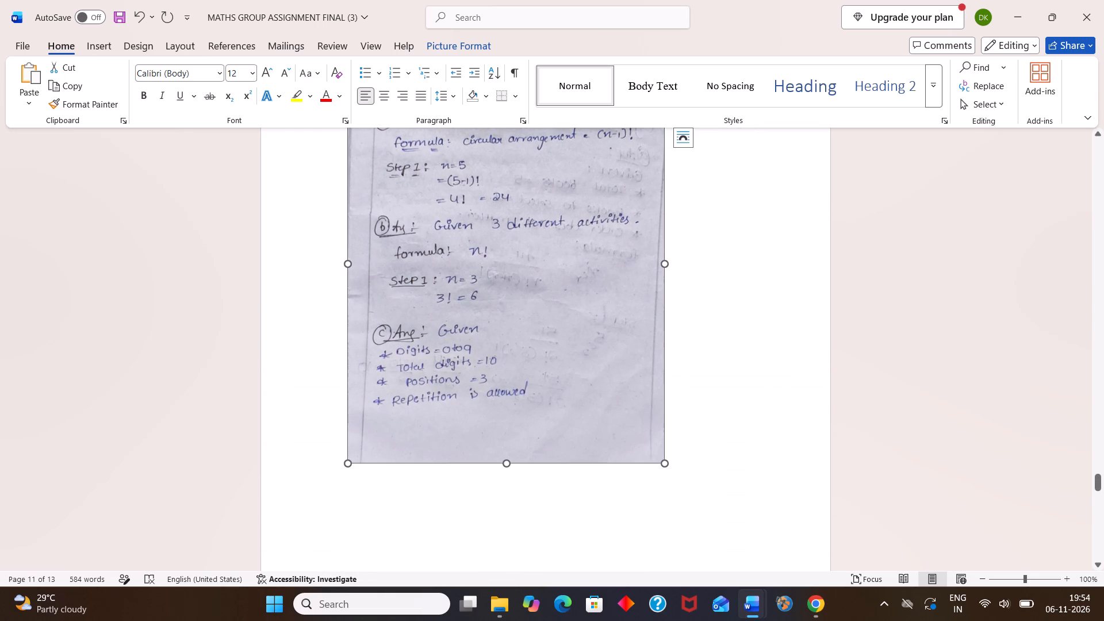
pyautogui.click(542, 327)
pyautogui.scroll(1, 542, 327)
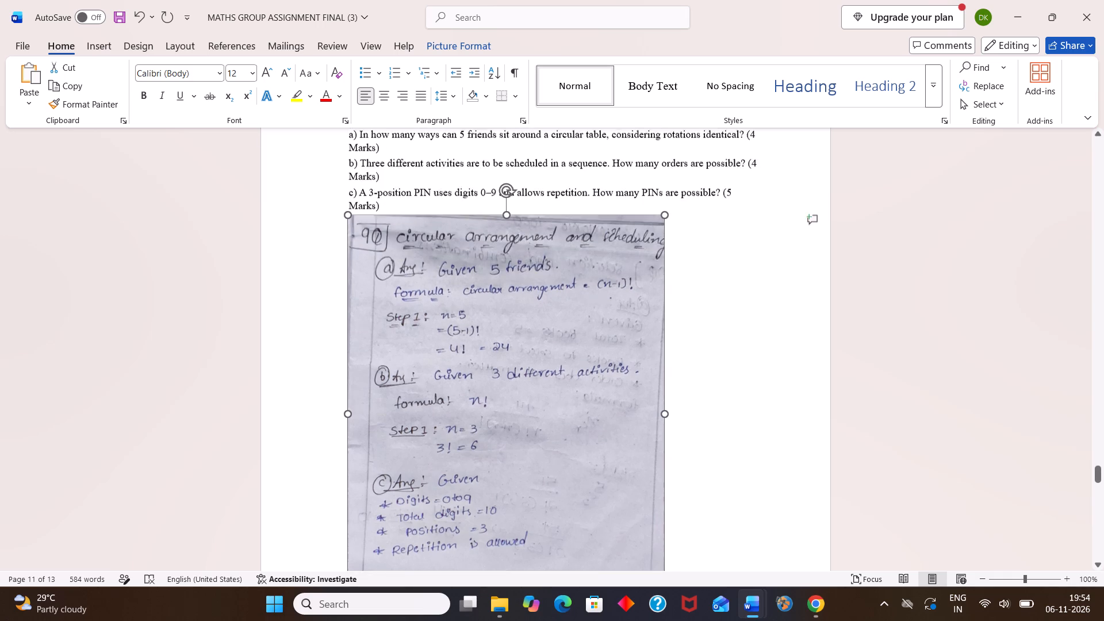
pyautogui.scroll(1, 542, 327)
pyautogui.scroll(-2, 542, 327)
pyautogui.click(542, 327)
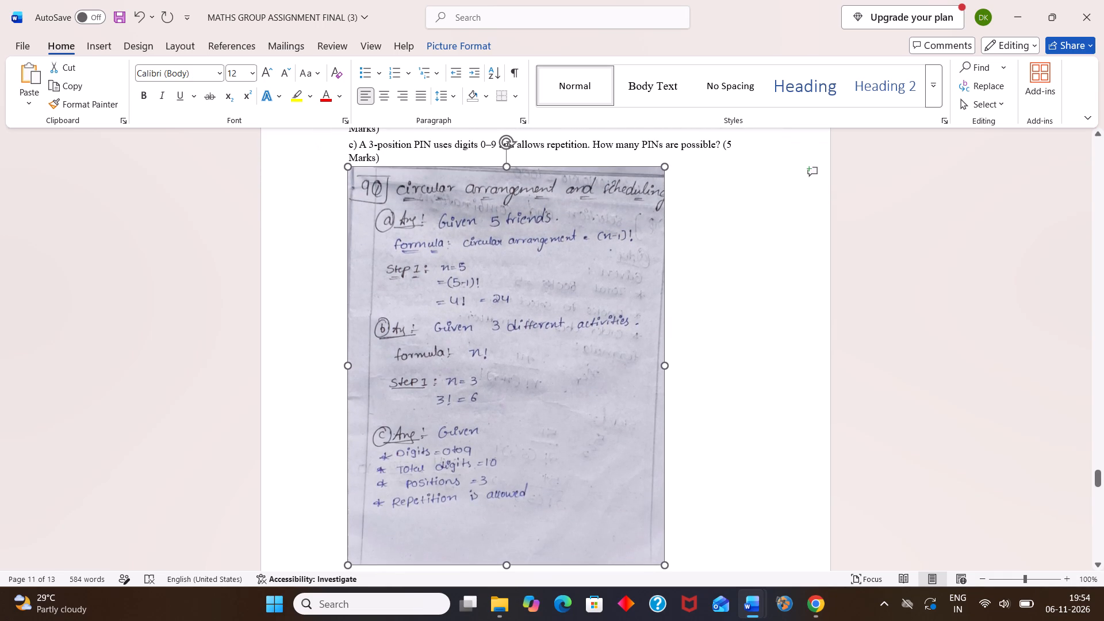
pyautogui.click(700, 290)
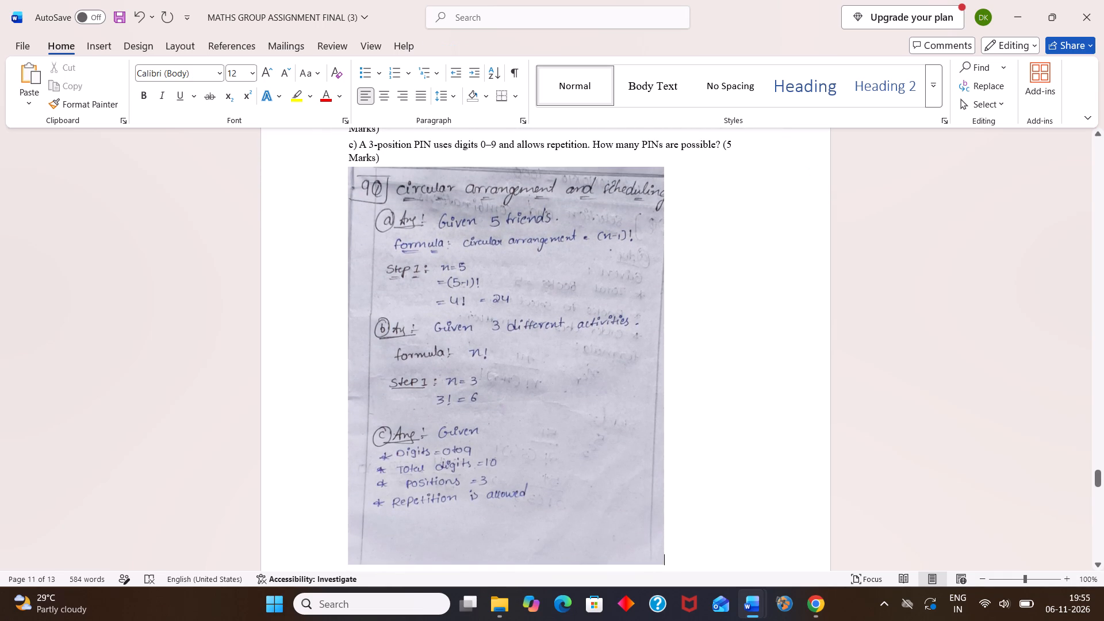
# Shrink the Q9 handwritten answer picture slightly, keeping its proportions.
pyautogui.scroll(-1, 630, 277)
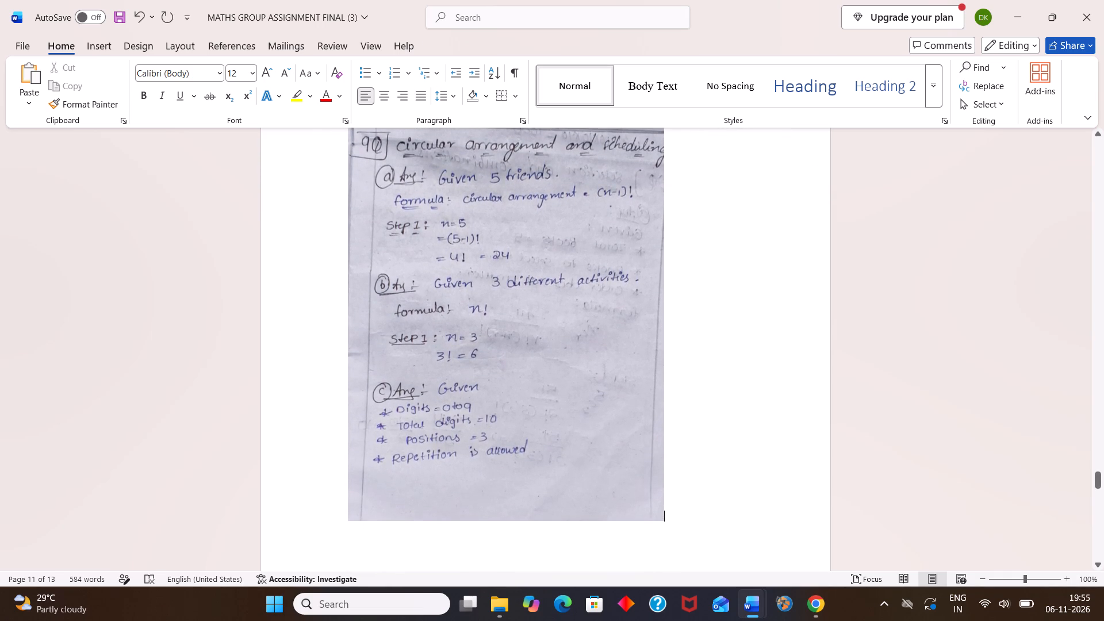
pyautogui.scroll(-1, 630, 277)
pyautogui.click(628, 335)
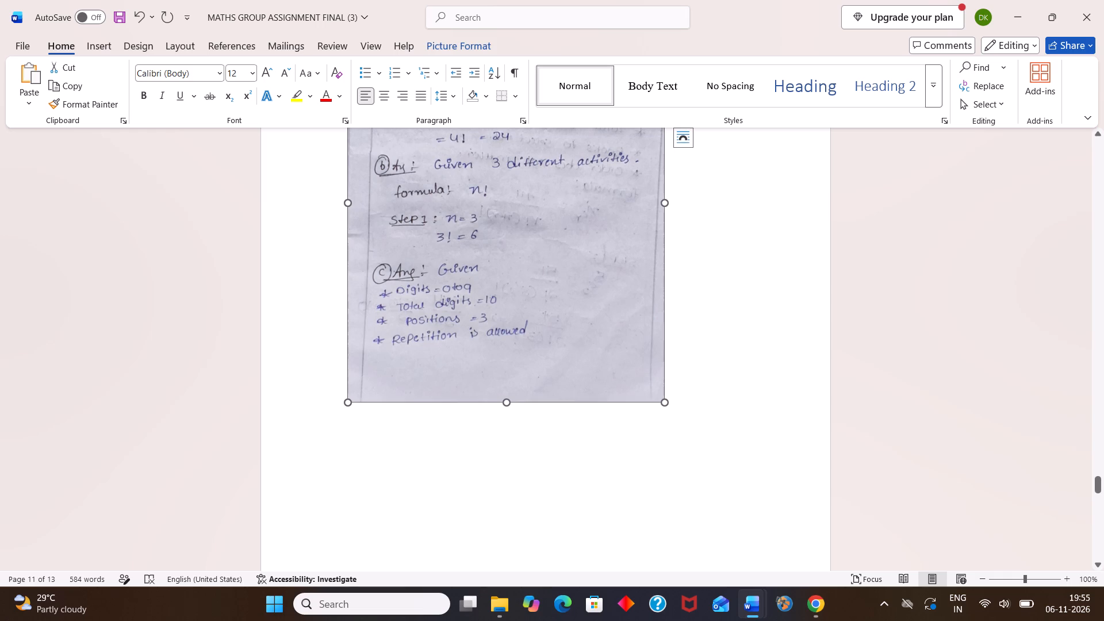
pyautogui.moveTo(662, 398); pyautogui.dragTo(657, 391)
pyautogui.scroll(1, 625, 443)
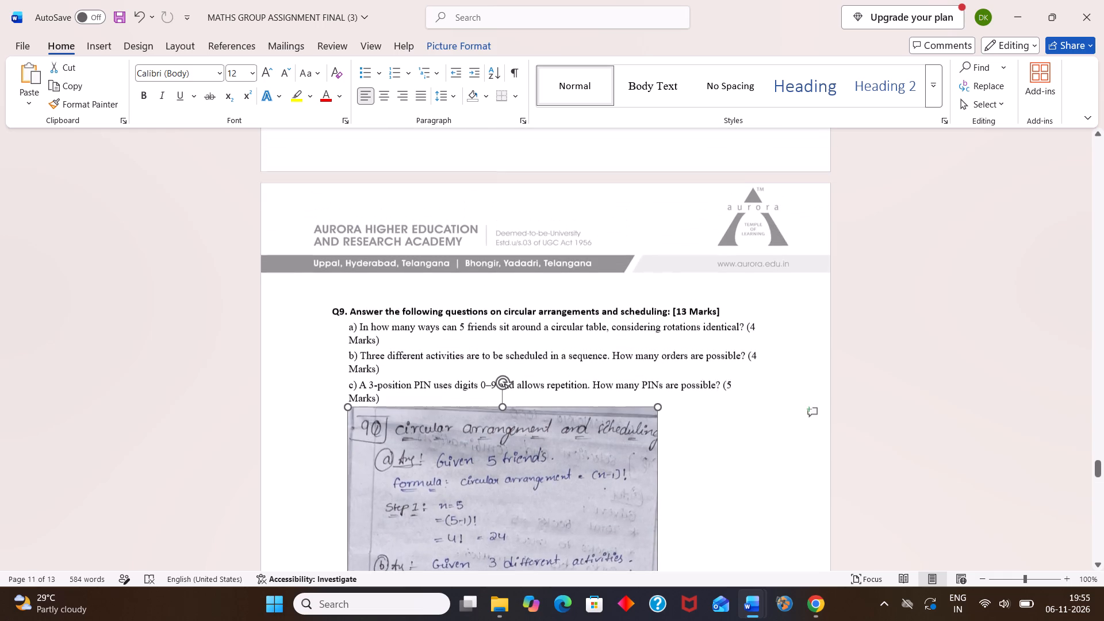
pyautogui.scroll(1, 625, 443)
pyautogui.scroll(-1, 625, 443)
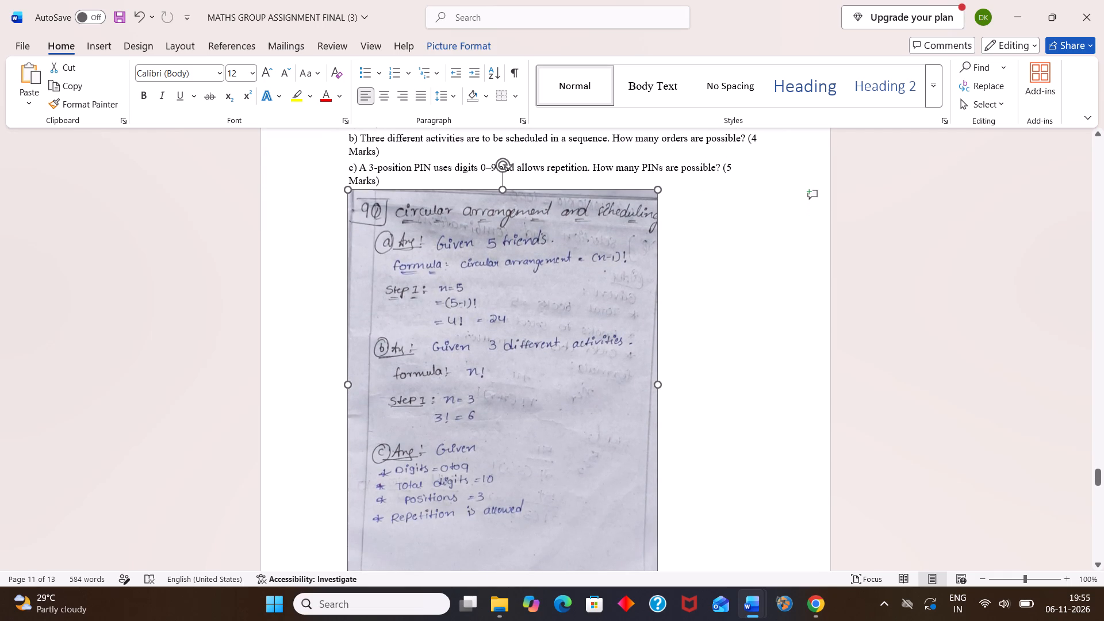
pyautogui.click(703, 328)
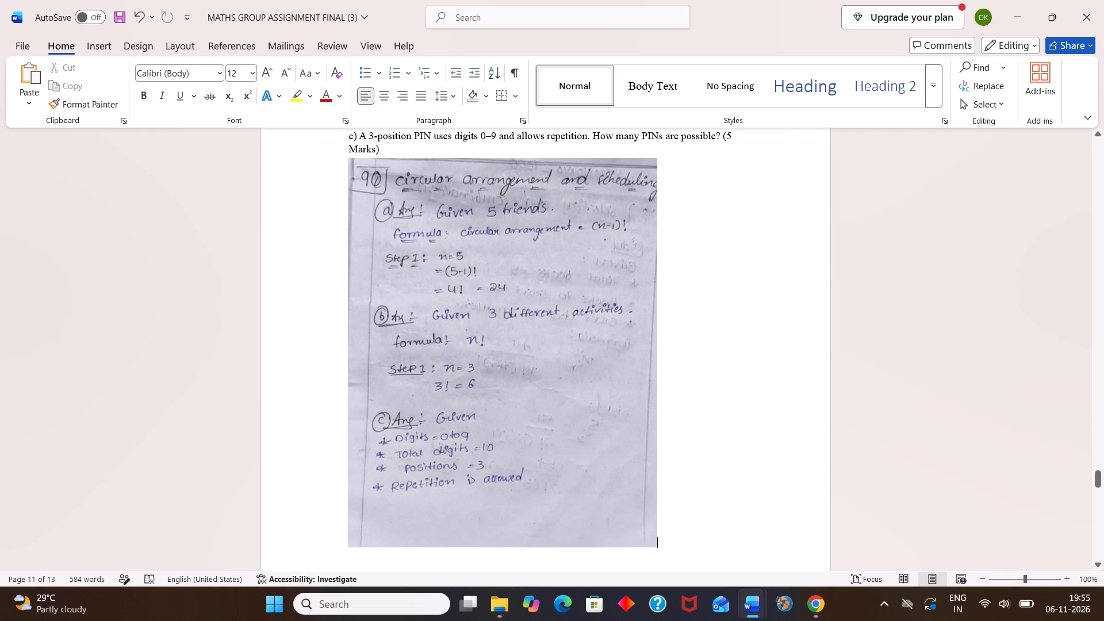
# Delete the leftover "A:" above question 3 on the page after the Q9 answer.
pyautogui.scroll(-5, 670, 394)
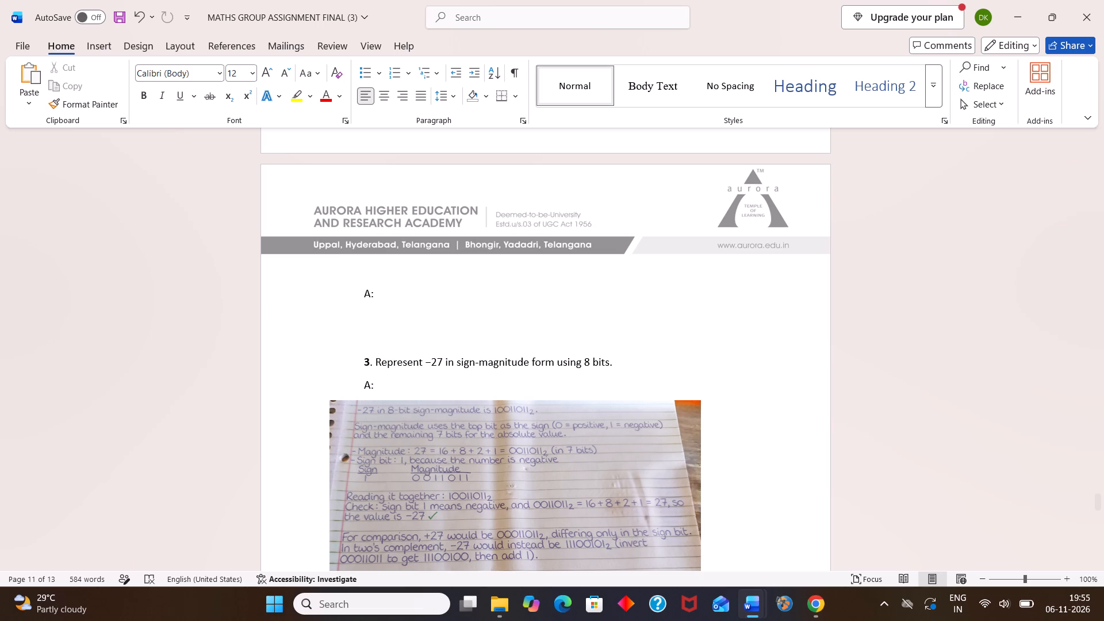
pyautogui.scroll(1, 670, 394)
pyautogui.scroll(4, 677, 452)
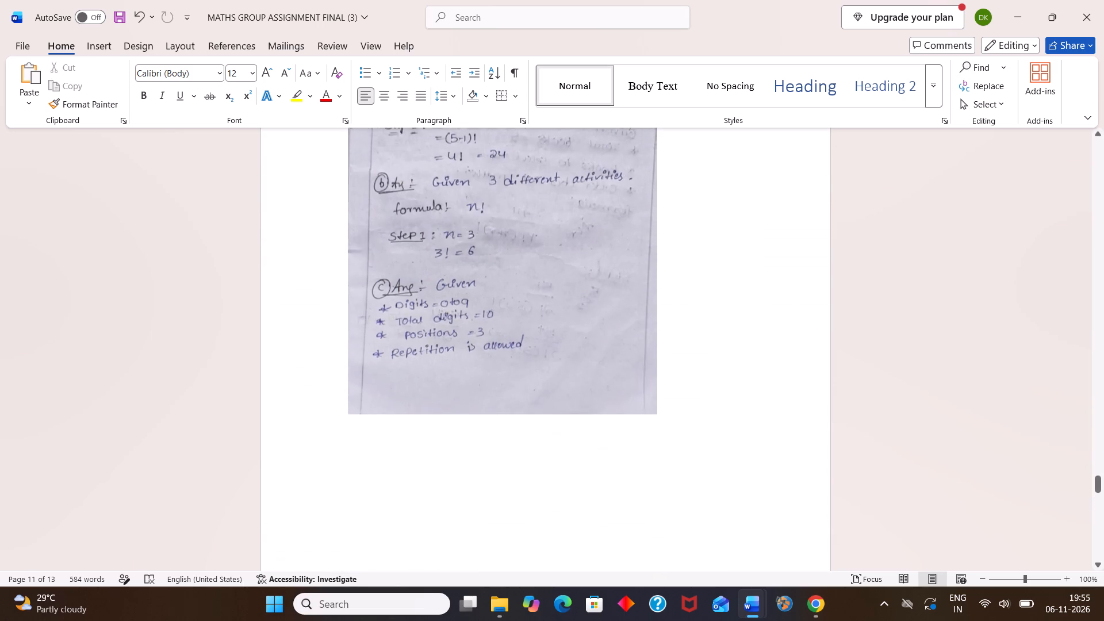
pyautogui.scroll(2, 677, 452)
pyautogui.scroll(-6, 677, 452)
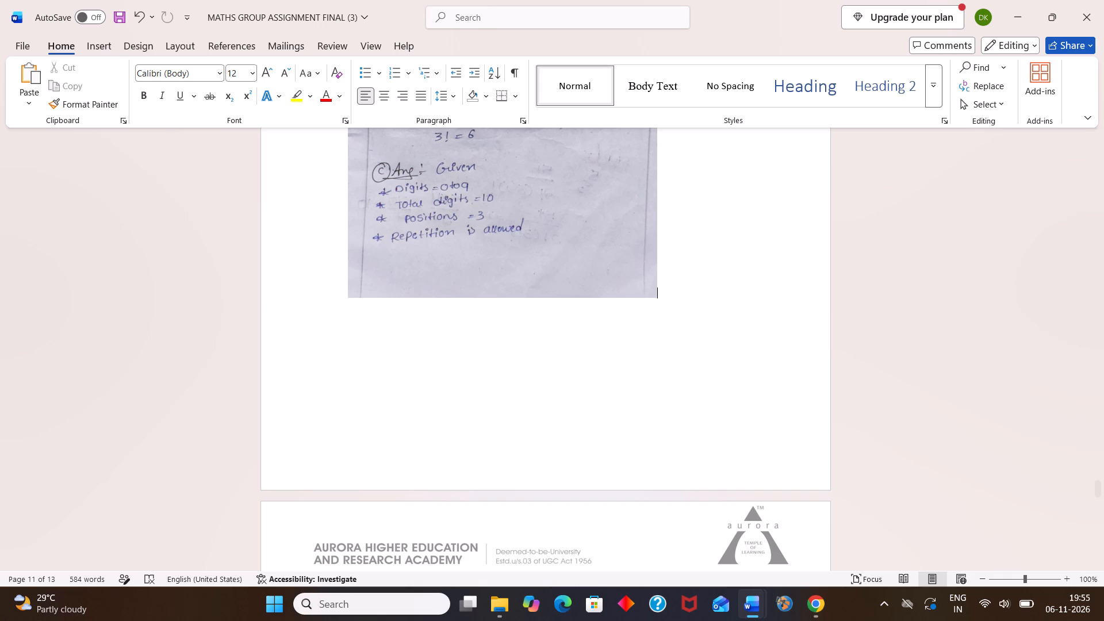
pyautogui.scroll(-2, 685, 375)
pyautogui.hscroll(-1, 685, 375)
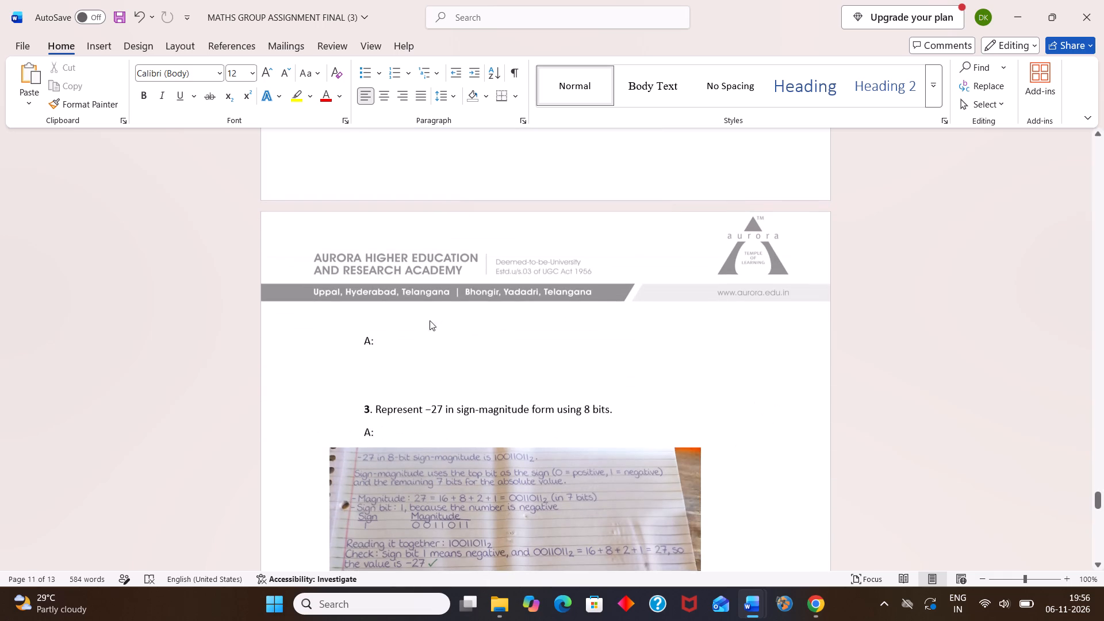
pyautogui.click(419, 328)
pyautogui.press('BackSpace')
pyautogui.press('BackSpace')
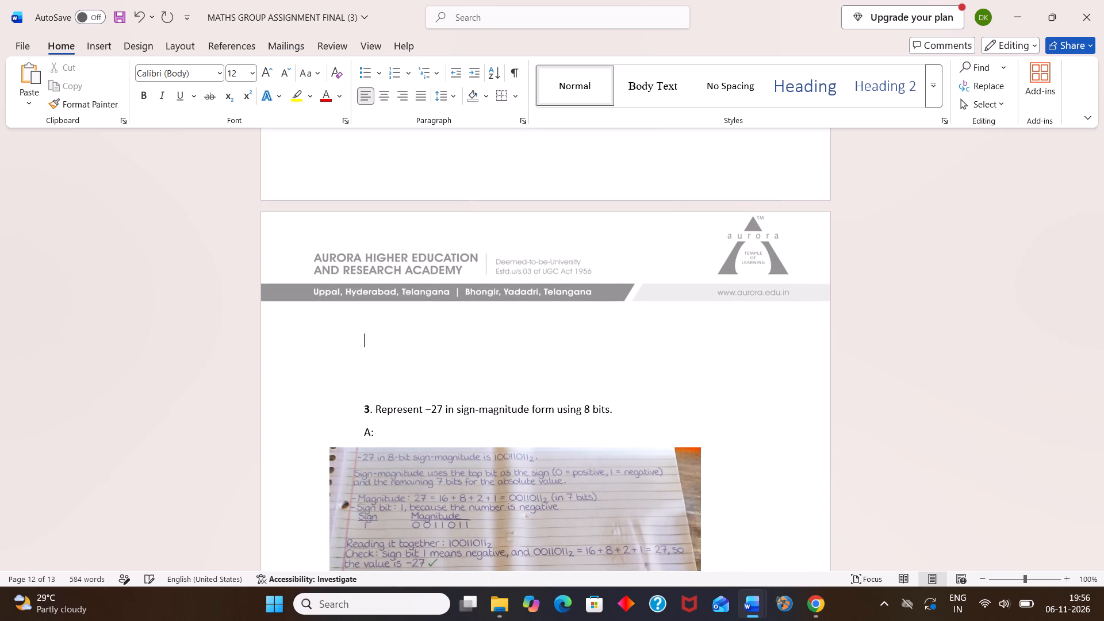
# Copy Q10 on selection and combinations, with parts a to c, from the question paper into the assignment above leftover question 3.
pyautogui.press('BackSpace')
pyautogui.click(768, 544)
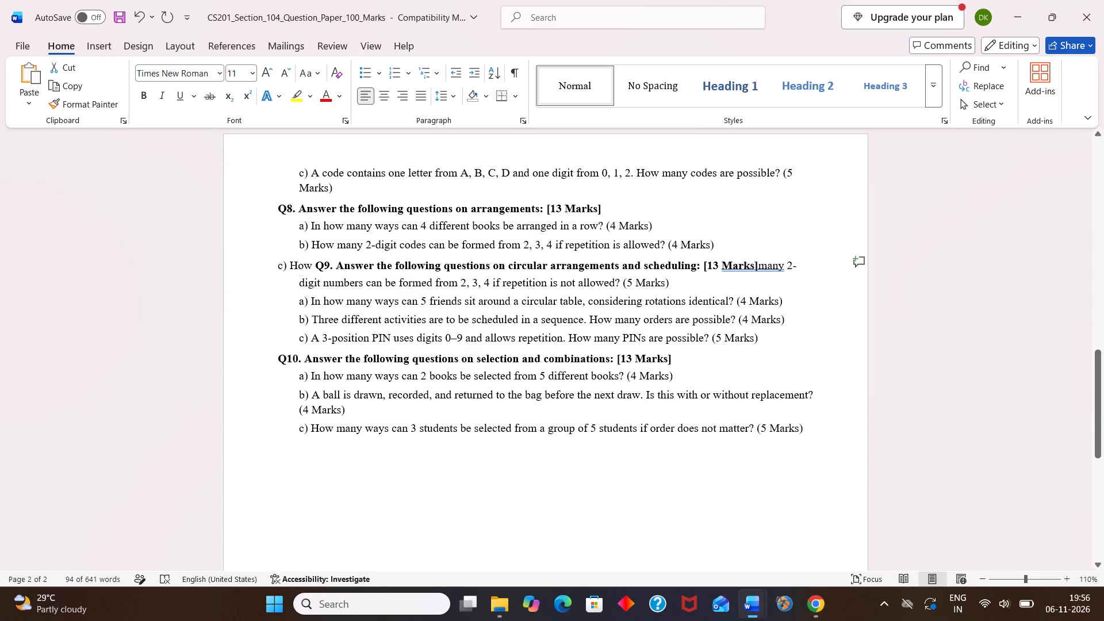
pyautogui.moveTo(467, 331); pyautogui.dragTo(320, 338)
pyautogui.click(277, 356)
pyautogui.moveTo(277, 356); pyautogui.dragTo(395, 397)
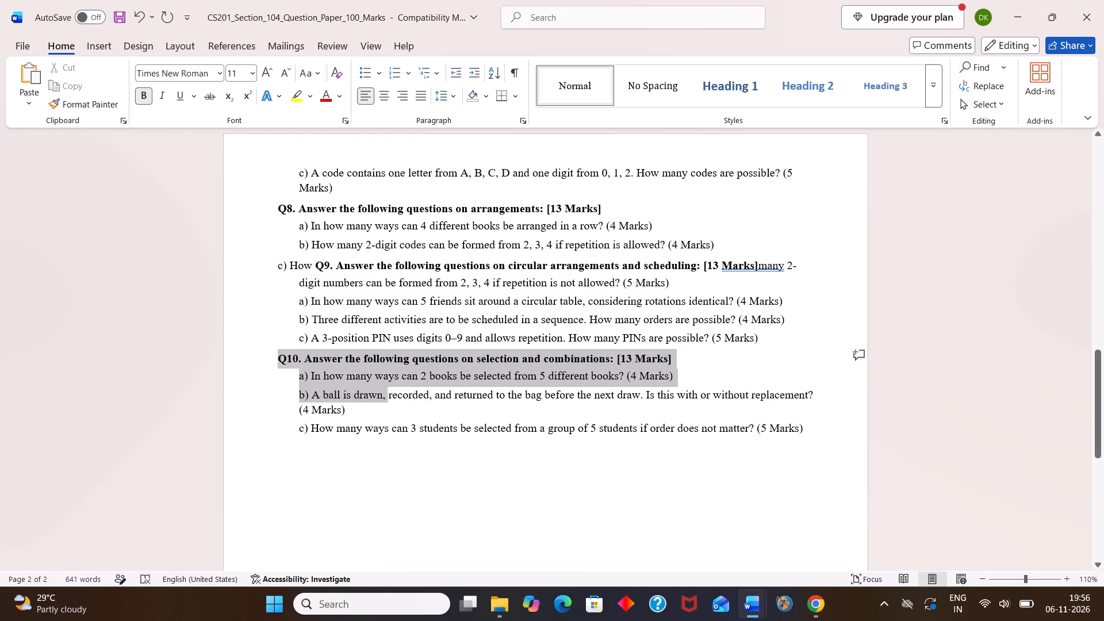
pyautogui.moveTo(395, 397); pyautogui.dragTo(784, 485)
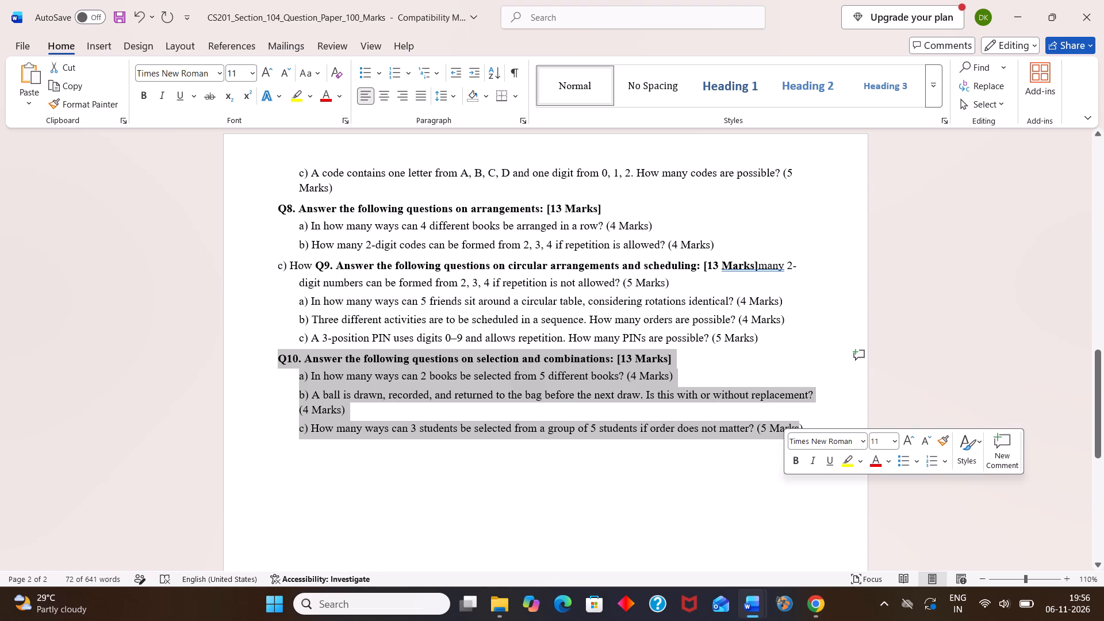
pyautogui.hotkey('ctrl', 'c')
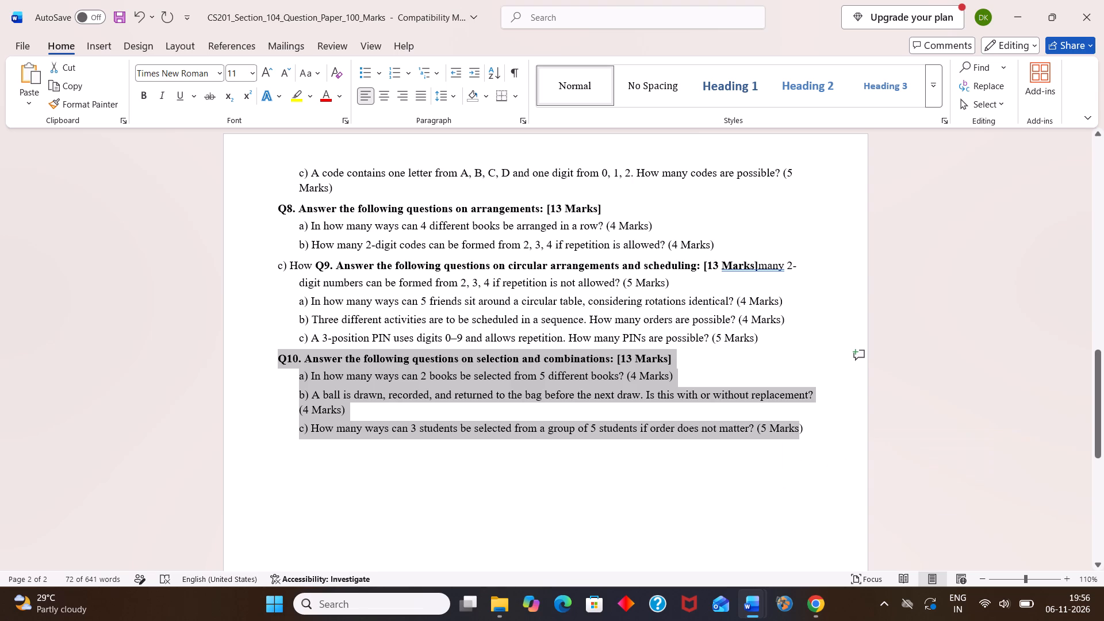
pyautogui.click(784, 485)
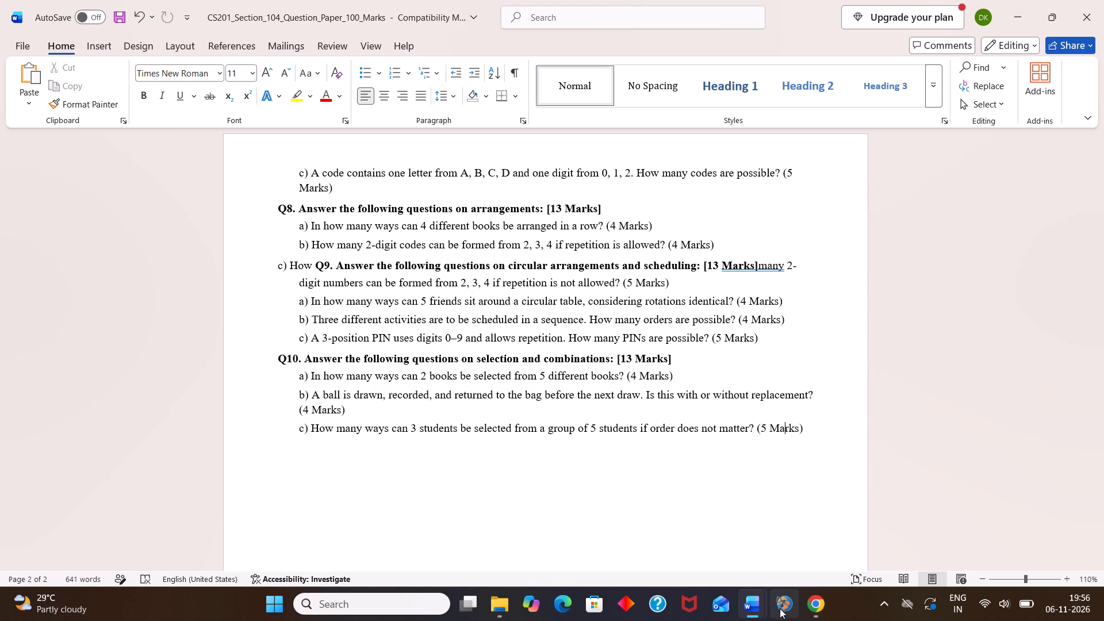
pyautogui.click(698, 511)
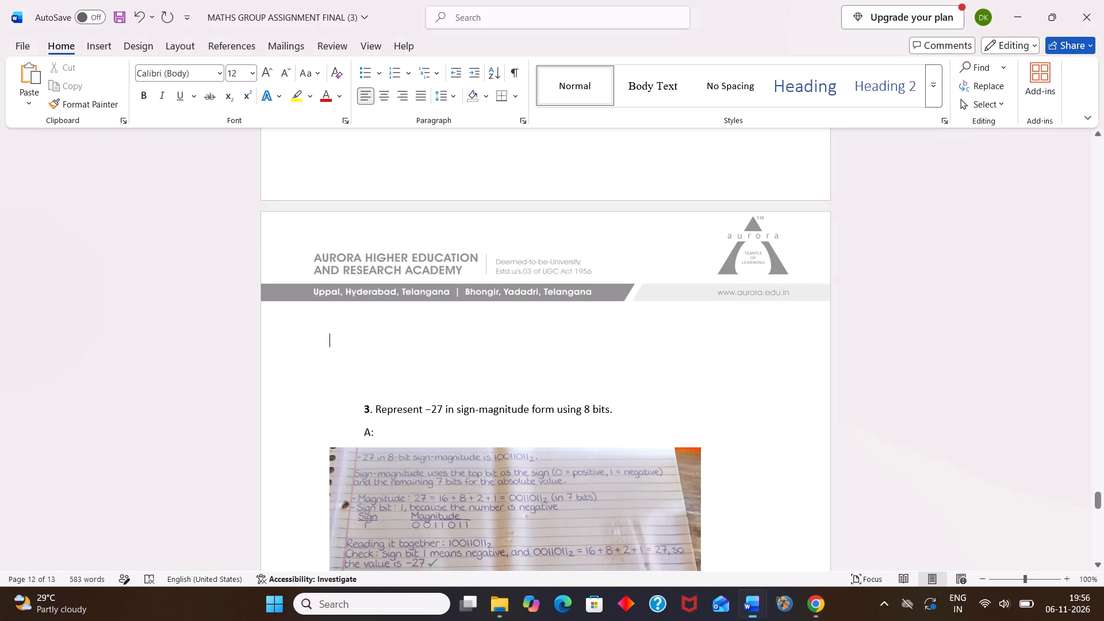
pyautogui.click(326, 324)
pyautogui.hotkey('ctrl', 'v')
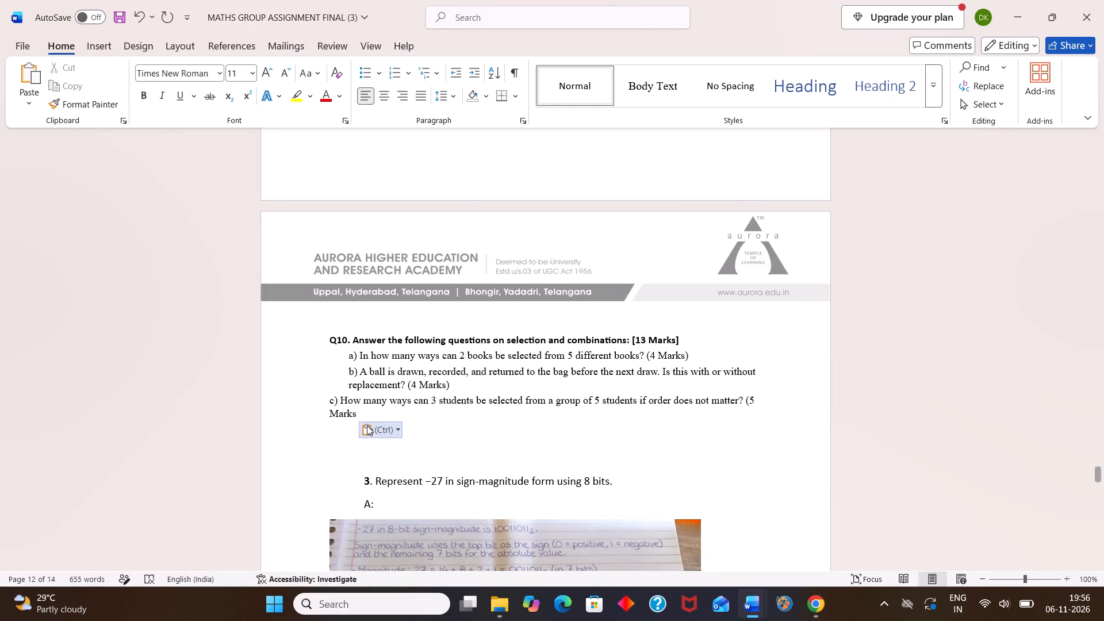
# Shift part c) of Q10 slightly inward with a single leading space.
pyautogui.click(324, 401)
pyautogui.press('space')
pyautogui.press('space')
pyautogui.press('space')
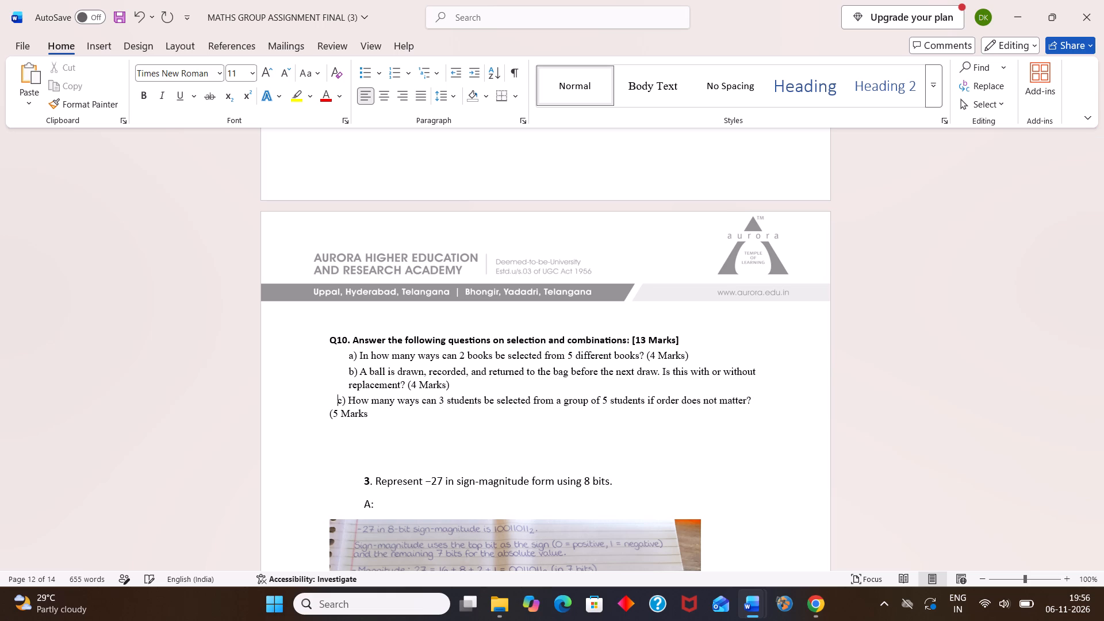
pyautogui.press('space')
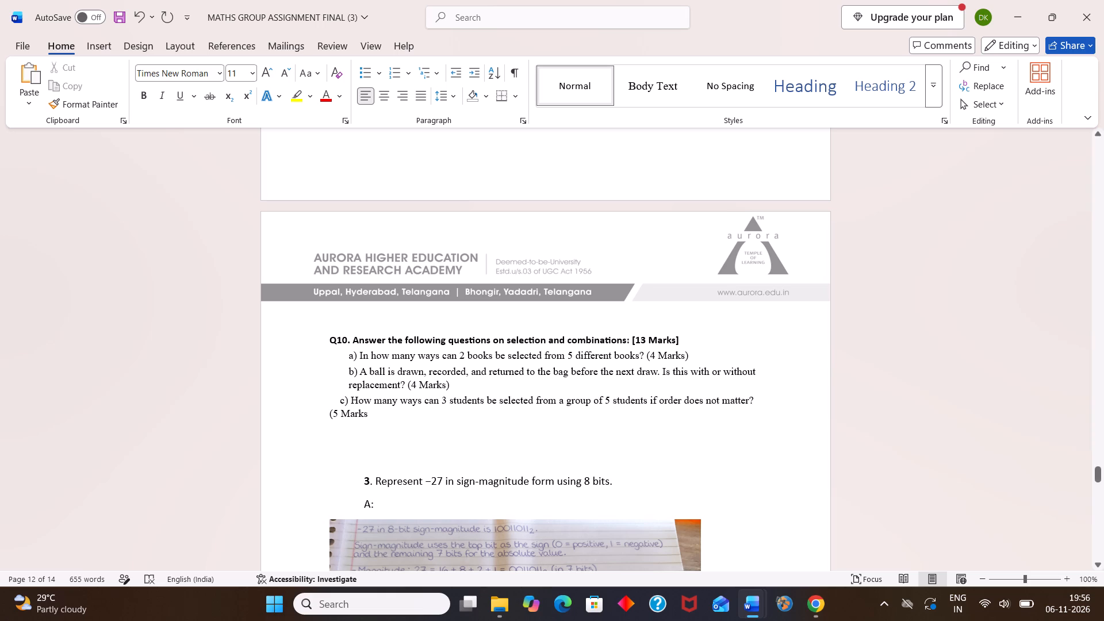
pyautogui.press('BackSpace')
pyautogui.press('BackSpace')
pyautogui.press('BackSpace')
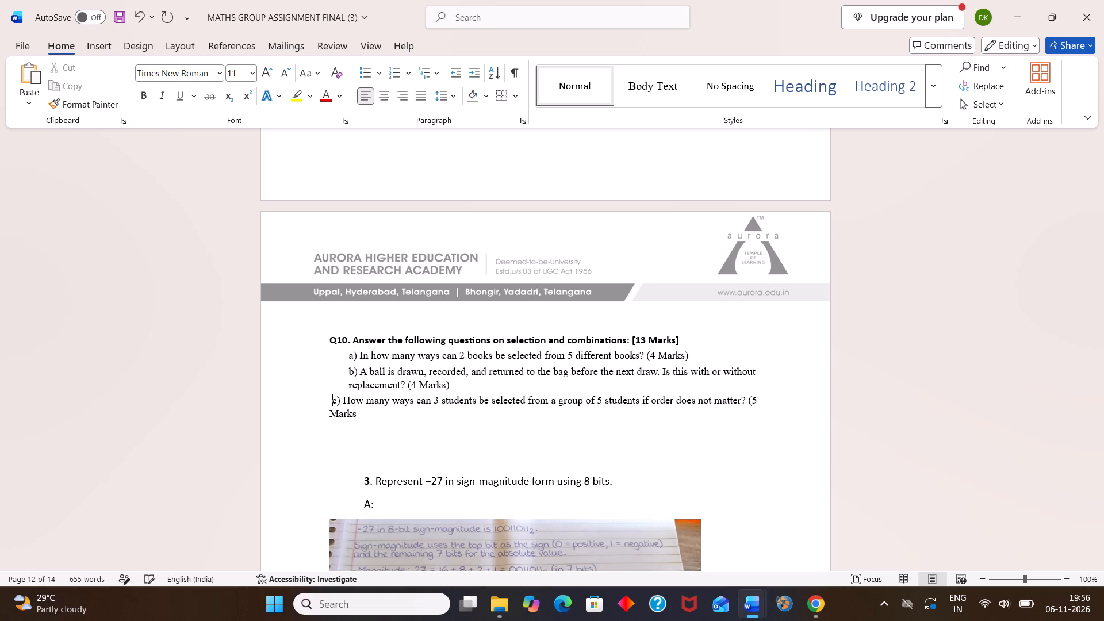
# Remove the indents before parts b) and a) of Q10 so they start at the left margin.
pyautogui.click(343, 372)
pyautogui.press('BackSpace')
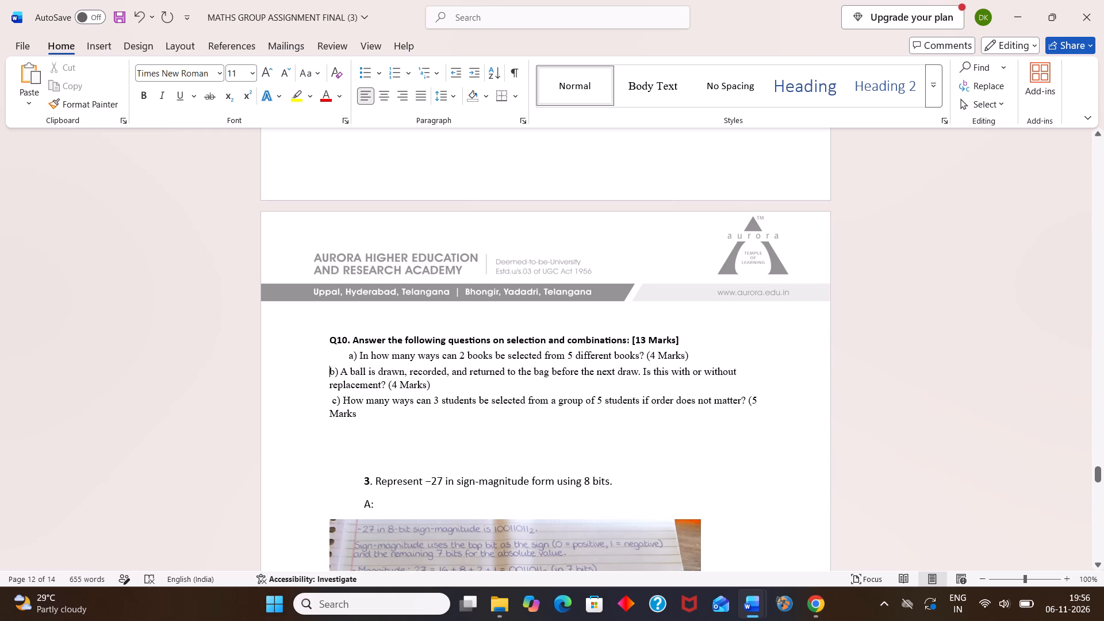
pyautogui.press('space')
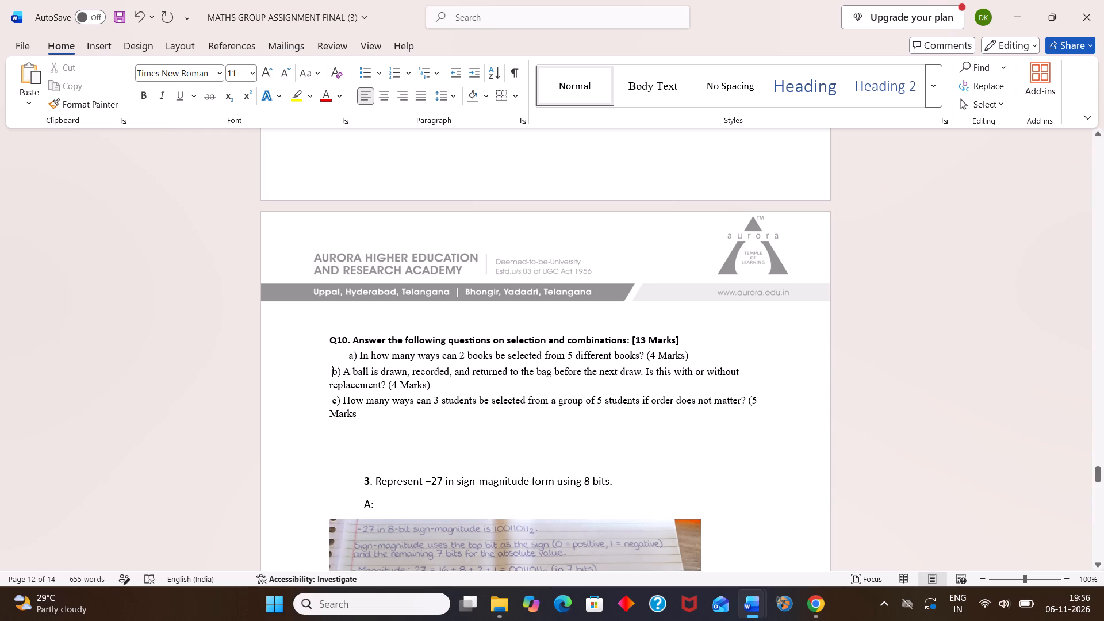
pyautogui.press('BackSpace')
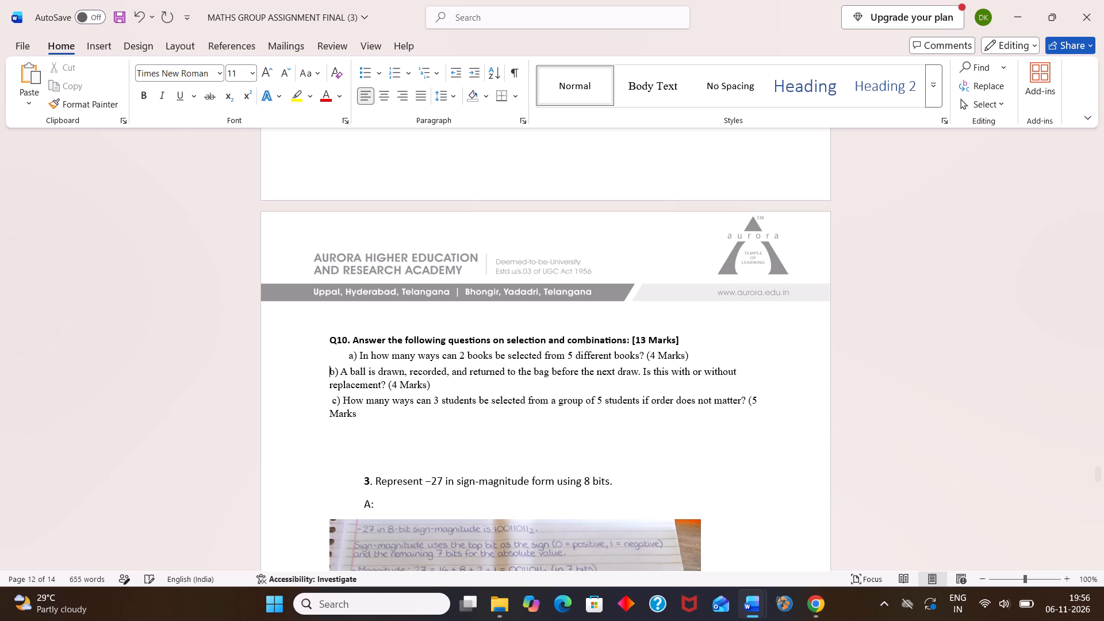
pyautogui.click(346, 352)
pyautogui.press('BackSpace')
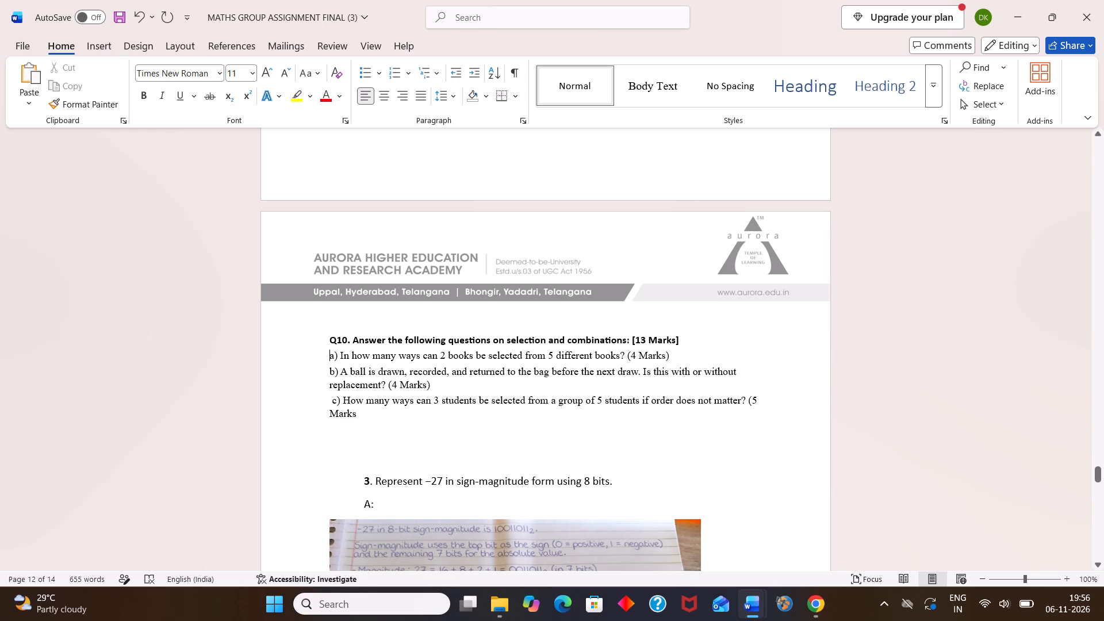
# Examine the leftover template questions 3 and 4 and the handwritten answer picture below Q10.
pyautogui.scroll(-1, 329, 406)
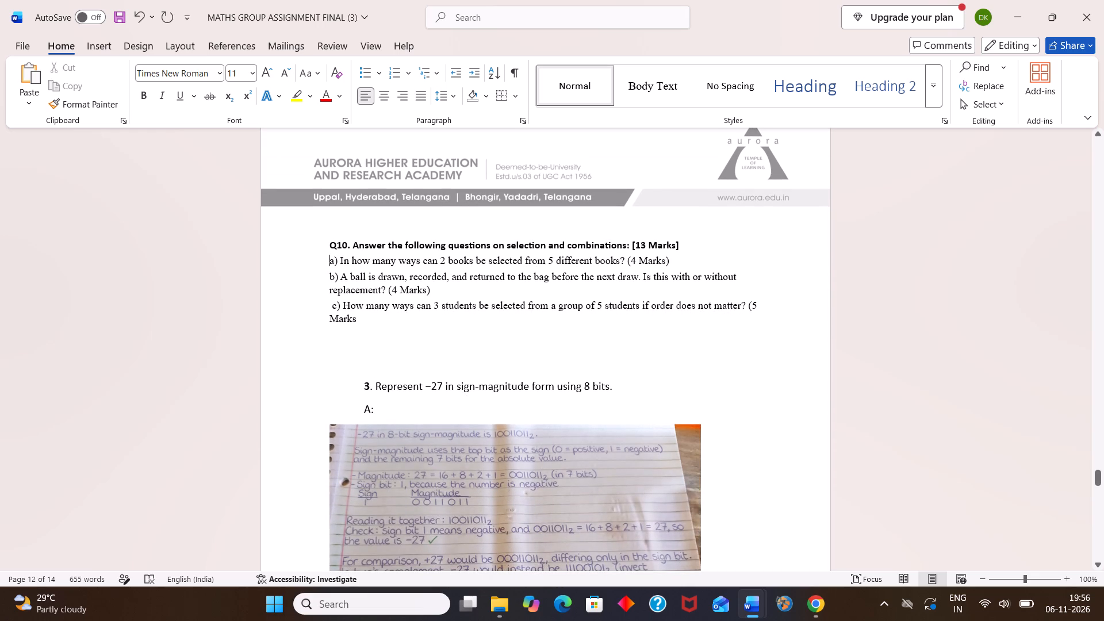
pyautogui.scroll(-2, 391, 462)
pyautogui.scroll(1, 410, 438)
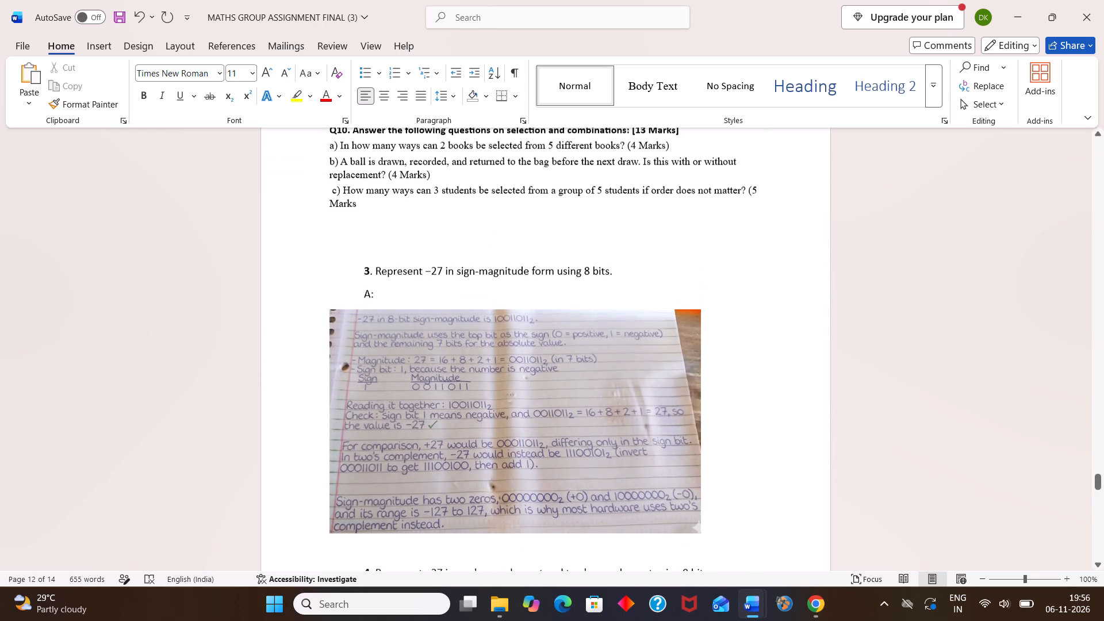
pyautogui.scroll(-1, 410, 438)
pyautogui.scroll(1, 410, 438)
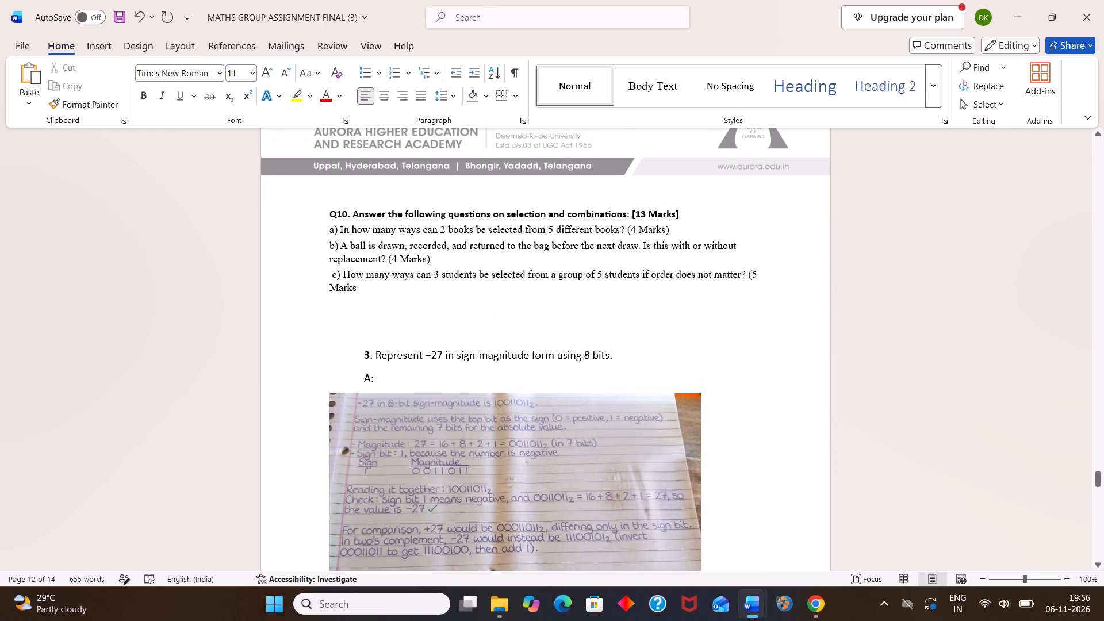
pyautogui.scroll(-2, 410, 461)
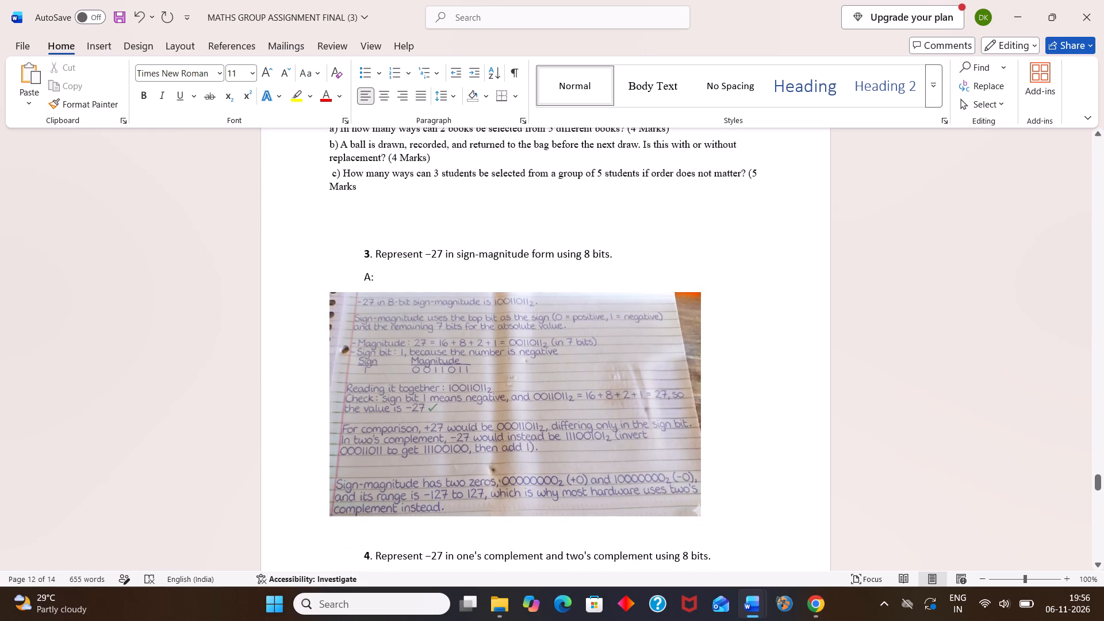
pyautogui.click(426, 444)
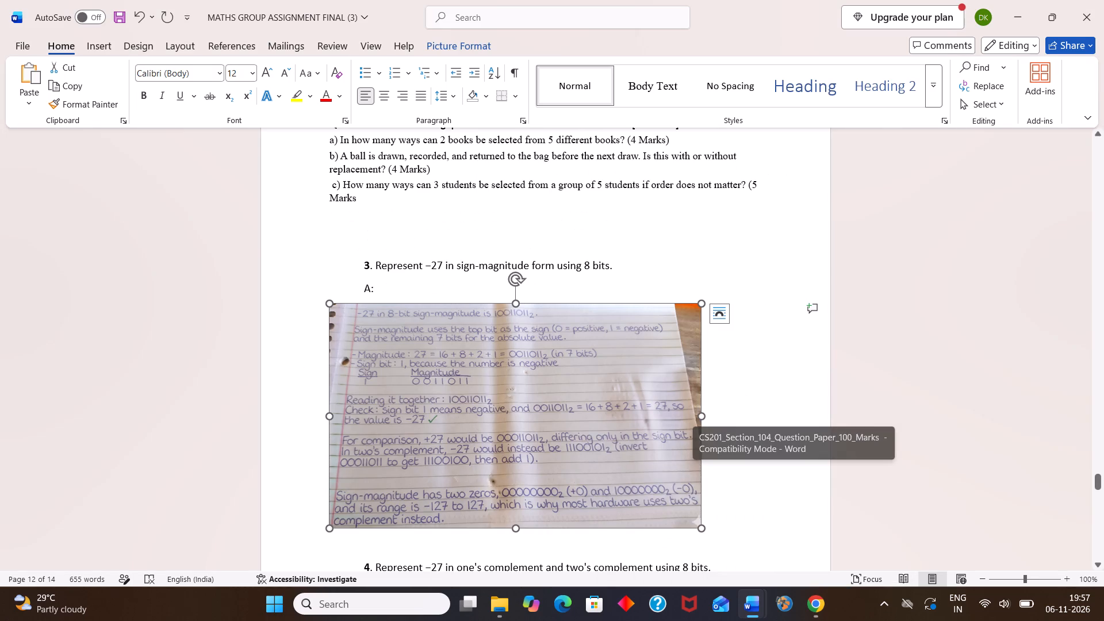
pyautogui.scroll(2, 642, 378)
pyautogui.scroll(-2, 642, 378)
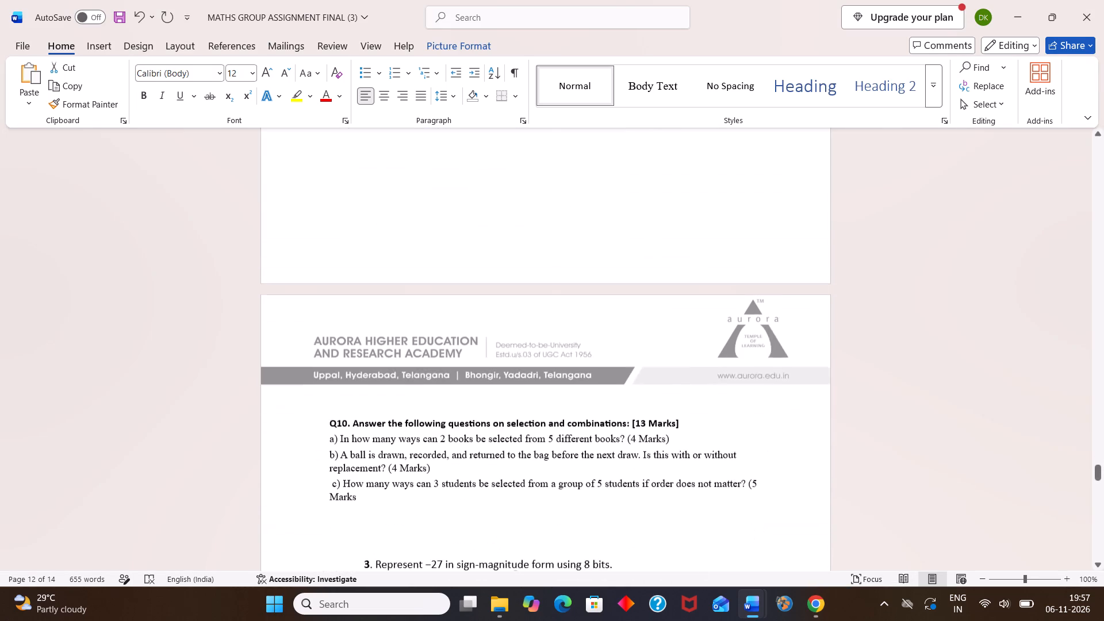
pyautogui.scroll(-1, 642, 378)
pyautogui.scroll(5, 642, 378)
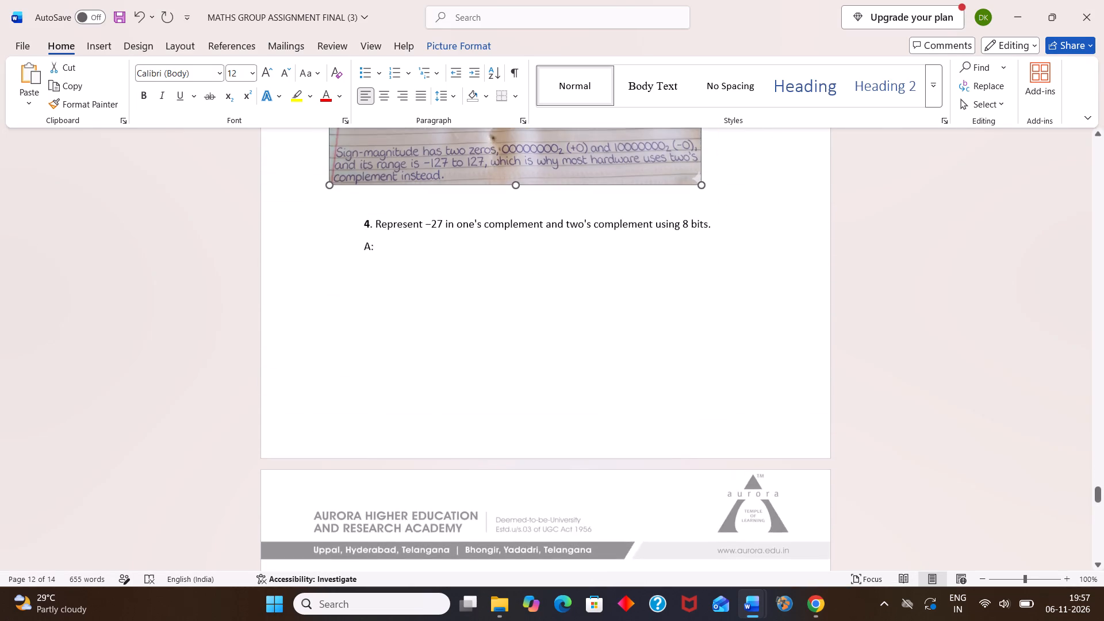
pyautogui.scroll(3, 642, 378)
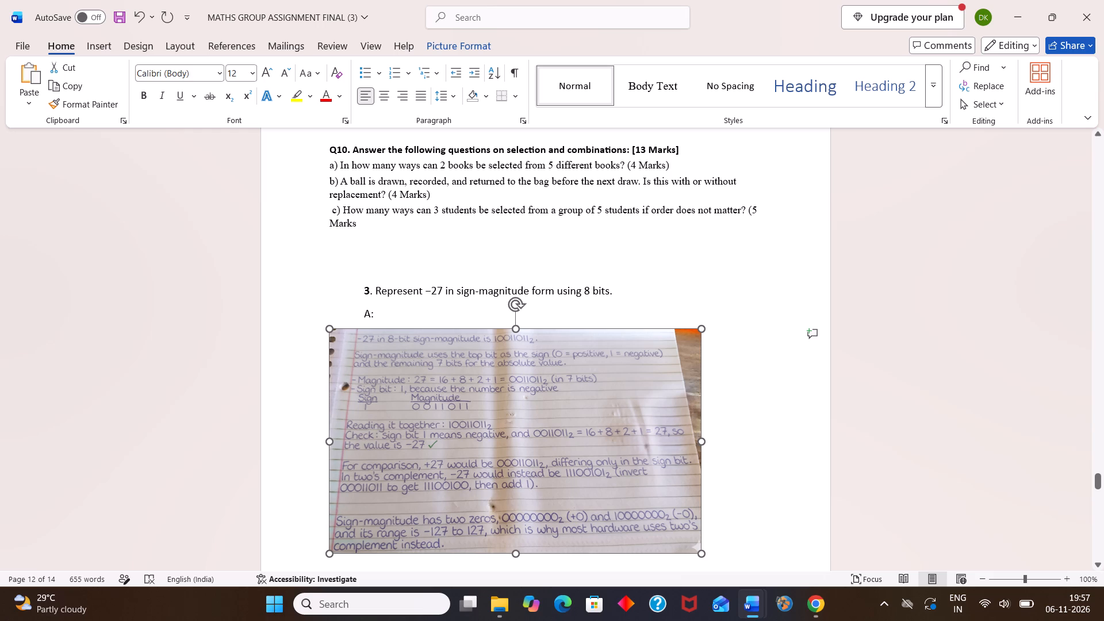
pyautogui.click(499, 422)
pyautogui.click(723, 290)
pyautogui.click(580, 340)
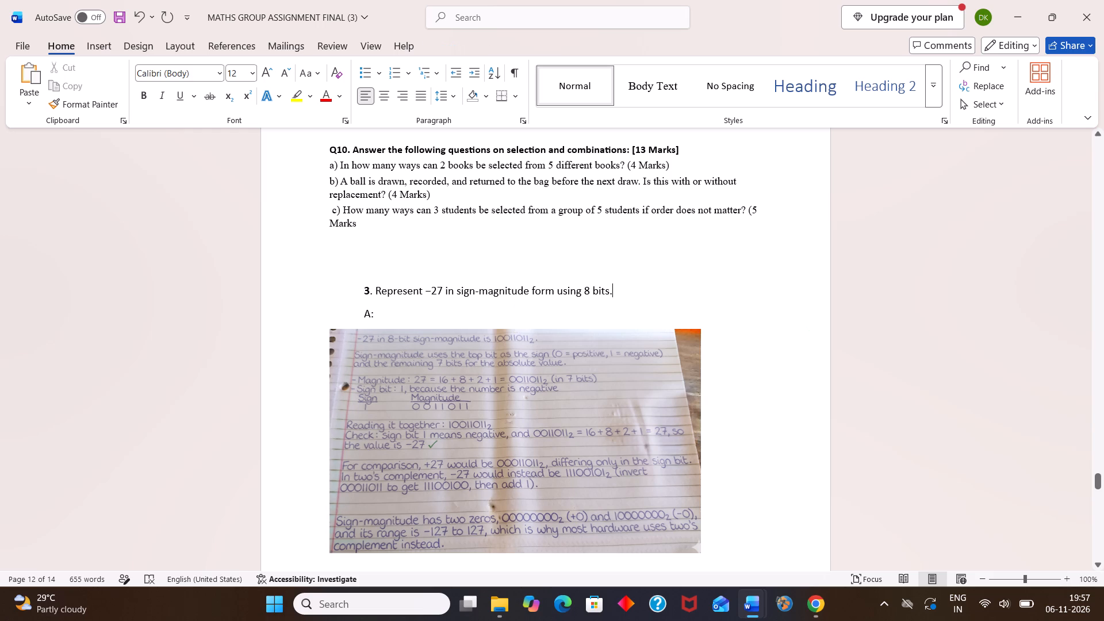
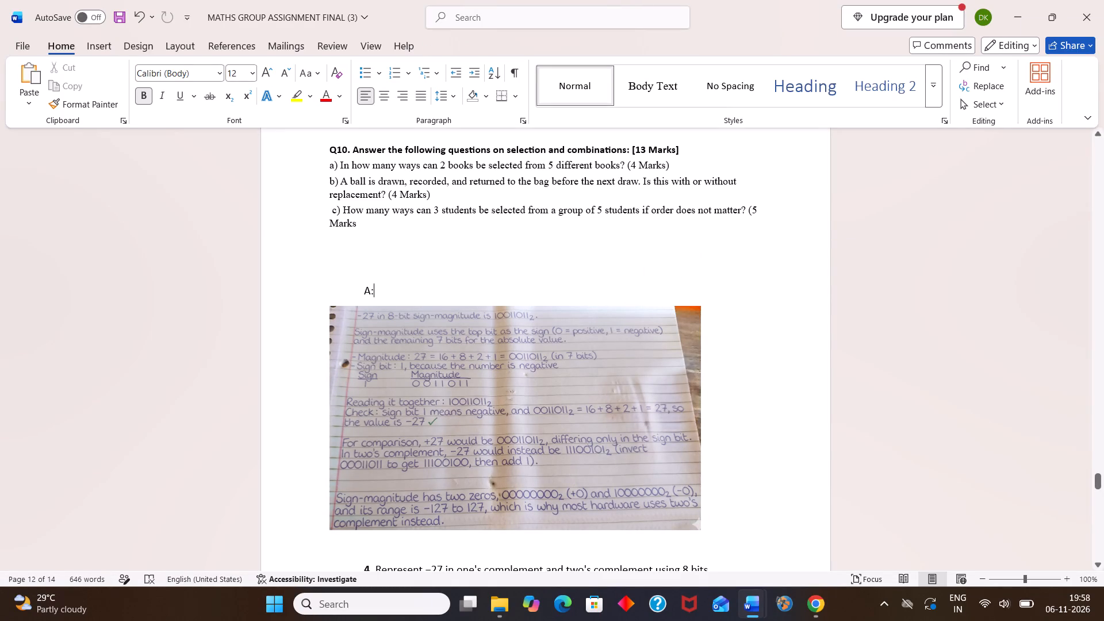
# Delete the leftover "A:" answer label between Q10 and the handwritten answer picture.
pyautogui.click(411, 290)
pyautogui.press('BackSpace')
pyautogui.press('BackSpace')
pyautogui.press('BackSpace')
# Examine the pages around Q10, the handwritten answer picture and leftover question 4 on one's and two's complement.
pyautogui.scroll(1, 405, 311)
pyautogui.scroll(-3, 405, 311)
pyautogui.scroll(3, 405, 311)
pyautogui.scroll(-7, 405, 311)
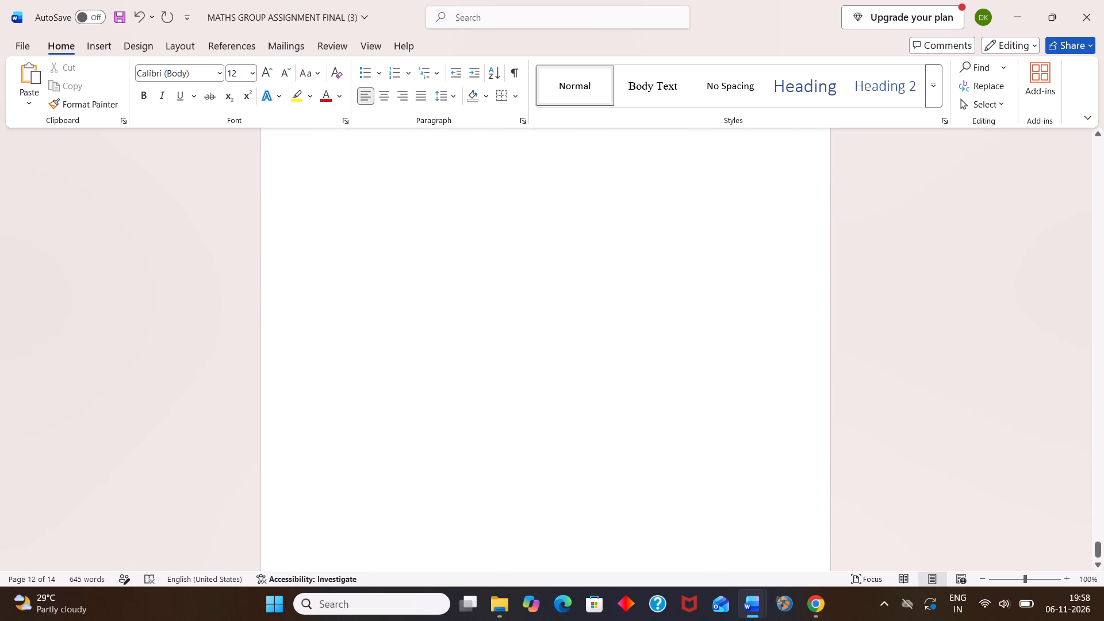
pyautogui.scroll(-1, 405, 311)
pyautogui.scroll(13, 405, 311)
pyautogui.scroll(2, 445, 416)
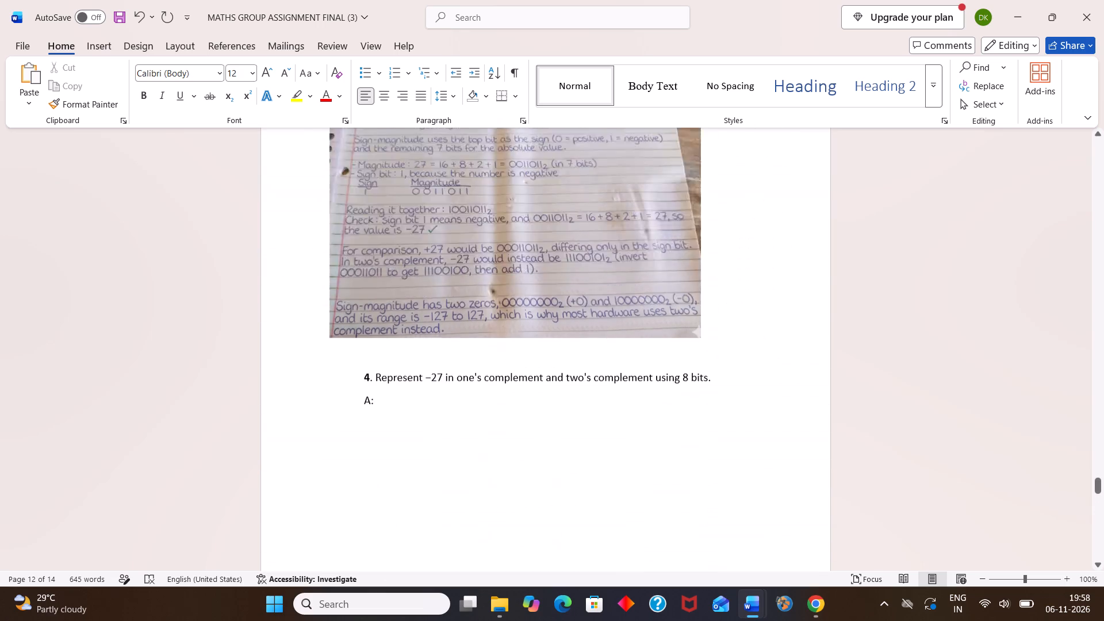
pyautogui.scroll(5, 445, 416)
pyautogui.scroll(-2, 478, 452)
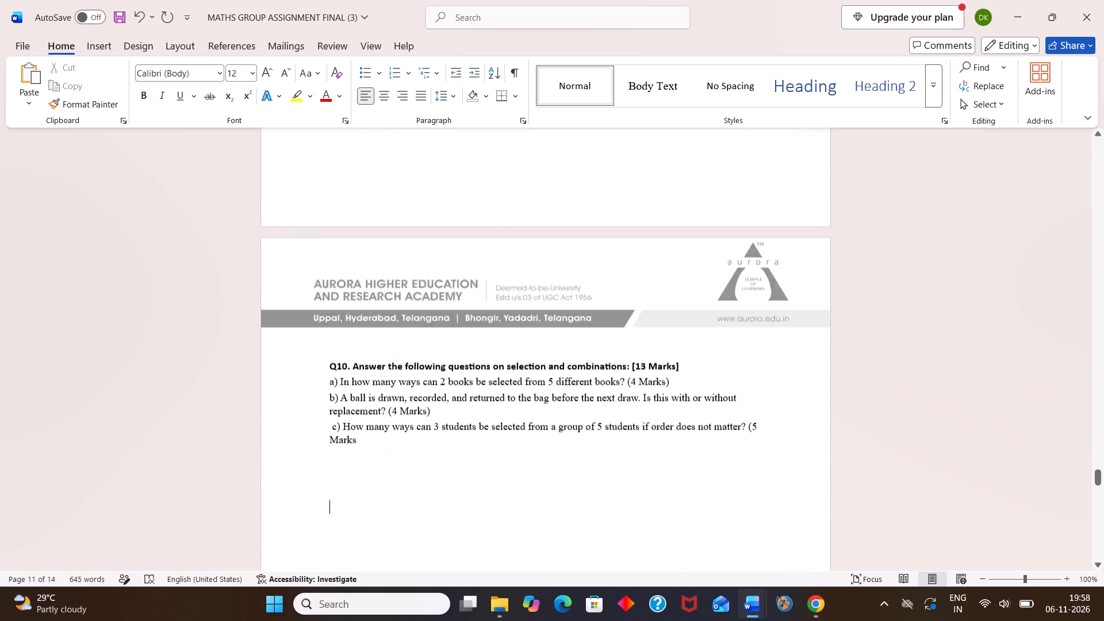
pyautogui.scroll(-3, 478, 452)
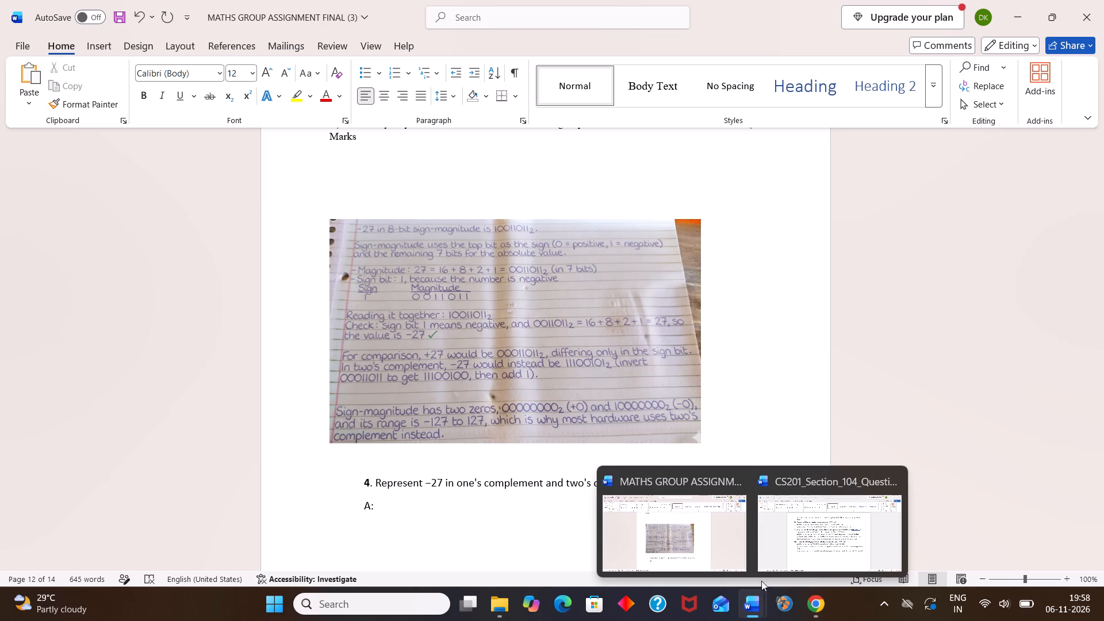
# Switch to the CS201 question paper and check whether any questions follow Q10.
pyautogui.click(788, 547)
pyautogui.scroll(-1, 537, 411)
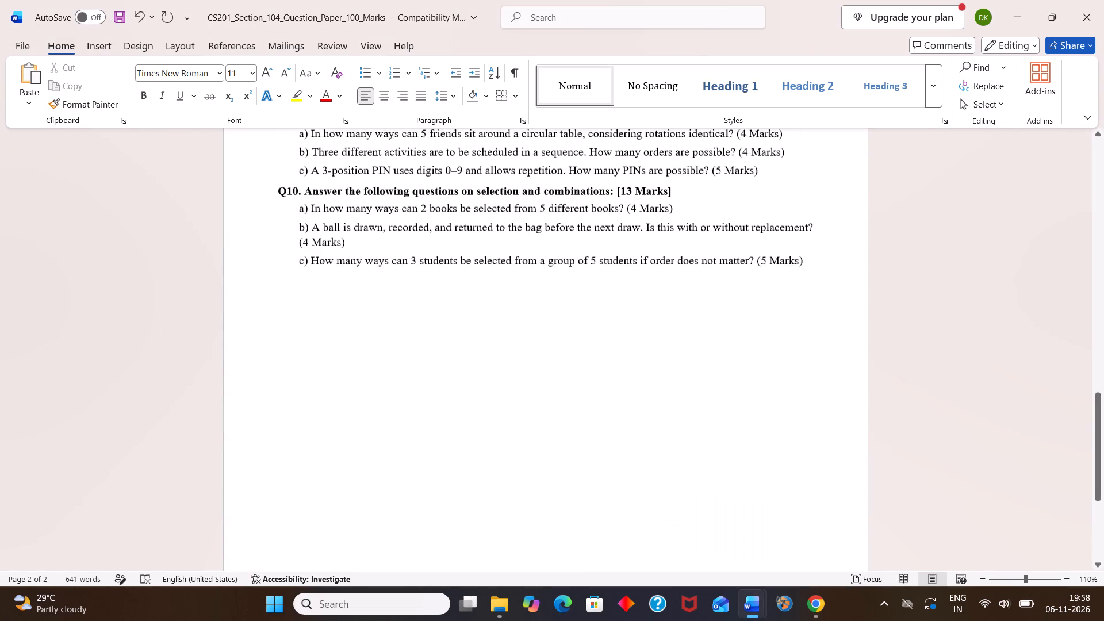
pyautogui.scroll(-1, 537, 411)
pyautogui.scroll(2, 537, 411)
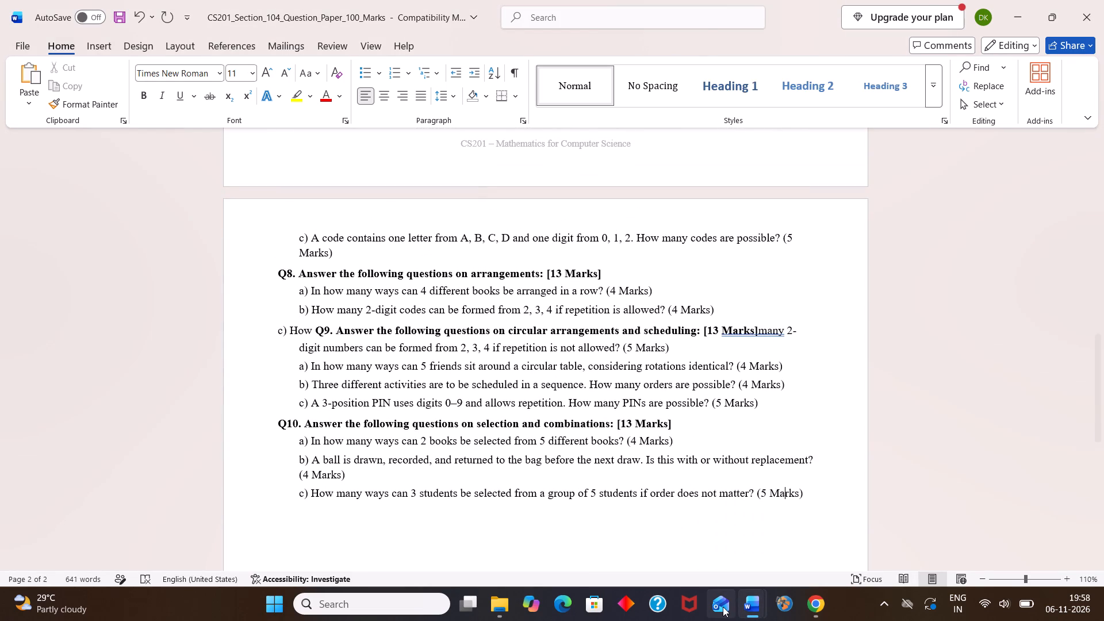
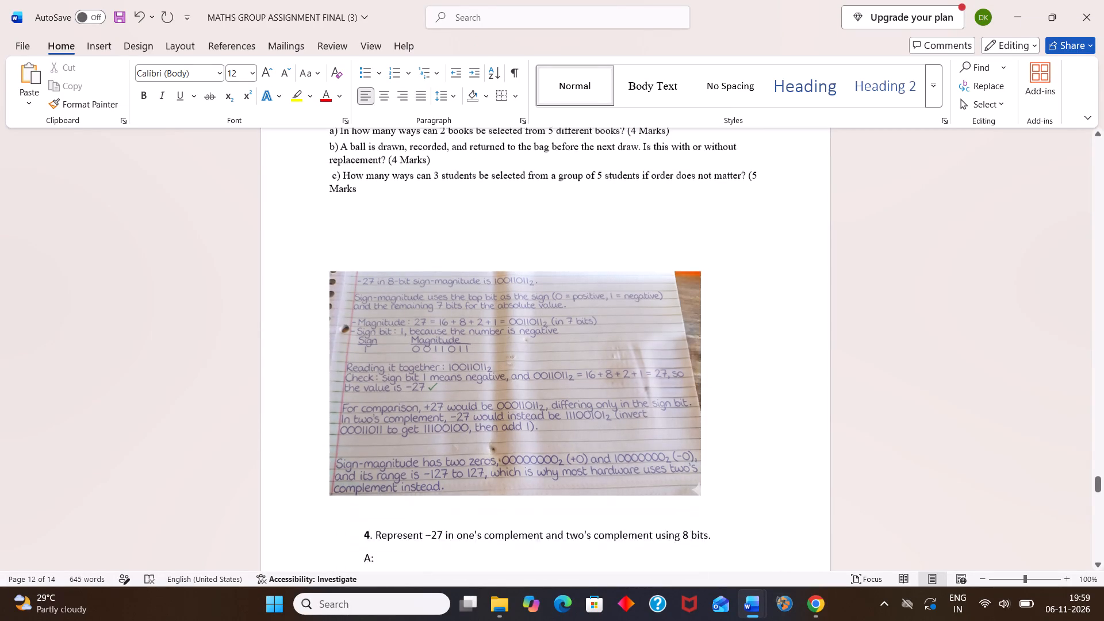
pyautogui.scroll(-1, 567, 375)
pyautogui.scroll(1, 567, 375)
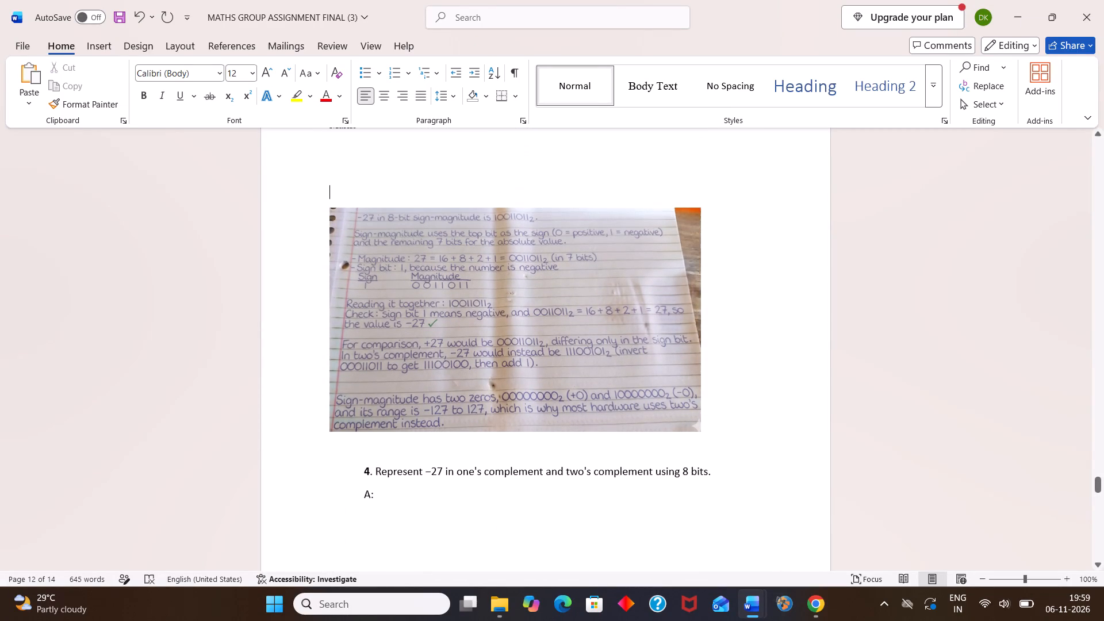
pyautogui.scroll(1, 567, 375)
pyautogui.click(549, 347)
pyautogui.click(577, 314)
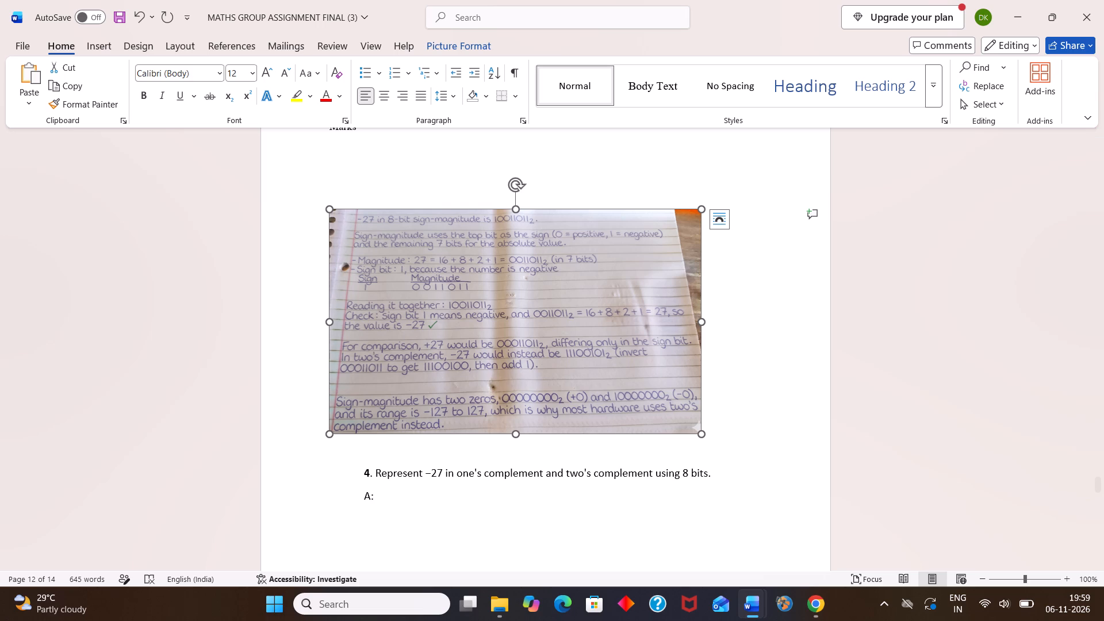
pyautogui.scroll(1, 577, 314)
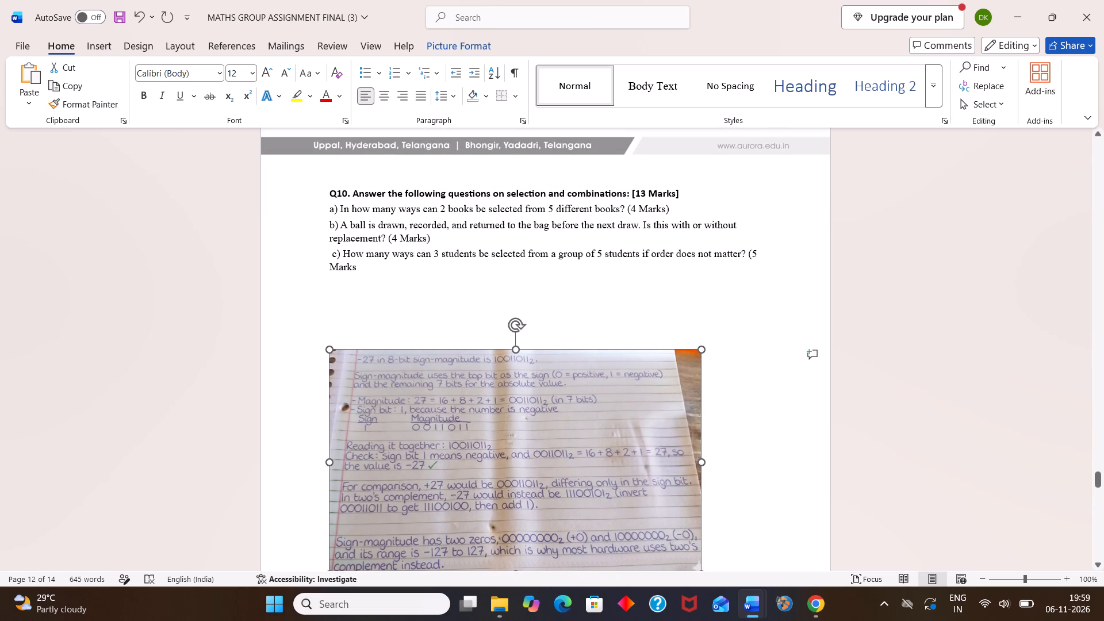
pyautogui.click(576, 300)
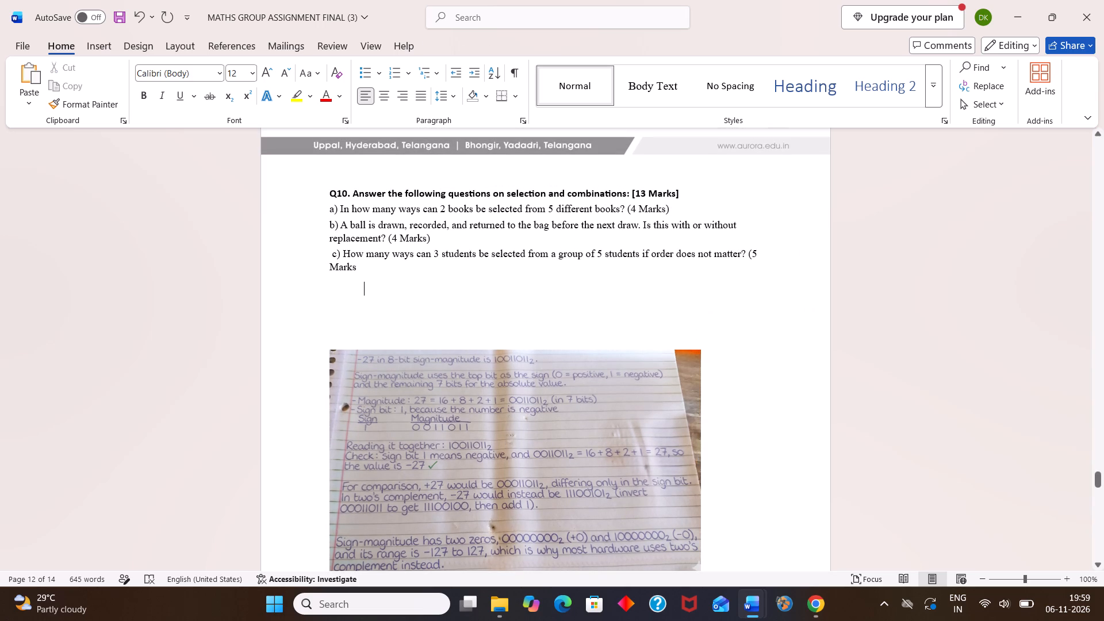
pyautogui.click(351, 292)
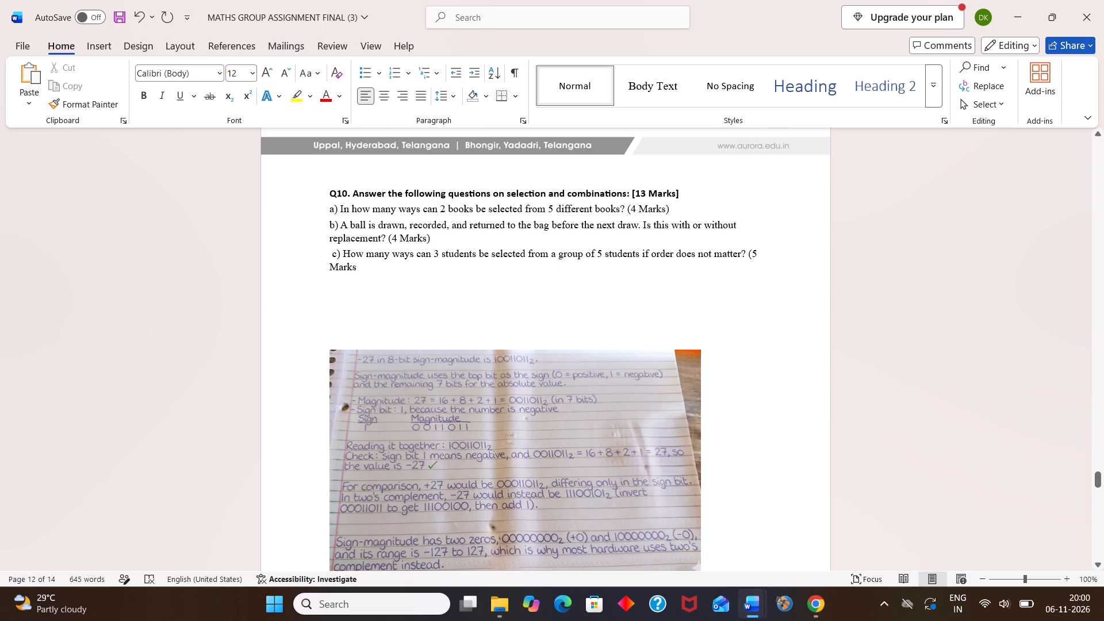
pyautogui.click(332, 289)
# Shrink the handwritten −27 sign-magnitude picture below Q10 proportionally to about four-fifths of its width.
pyautogui.click(382, 394)
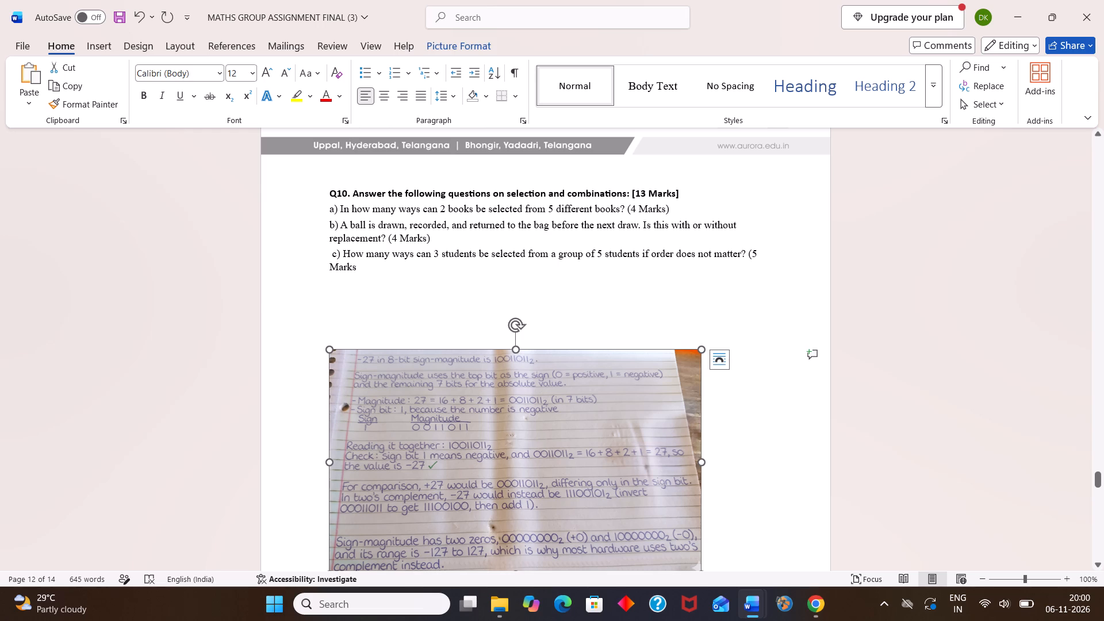
pyautogui.scroll(-3, 385, 420)
pyautogui.scroll(3, 385, 420)
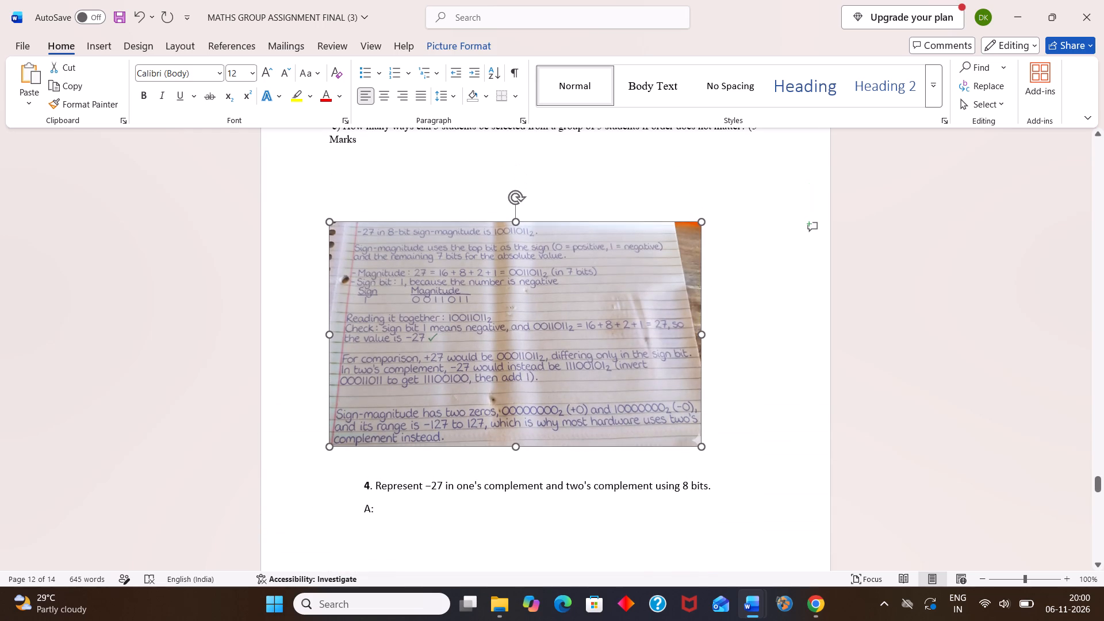
pyautogui.scroll(1, 406, 449)
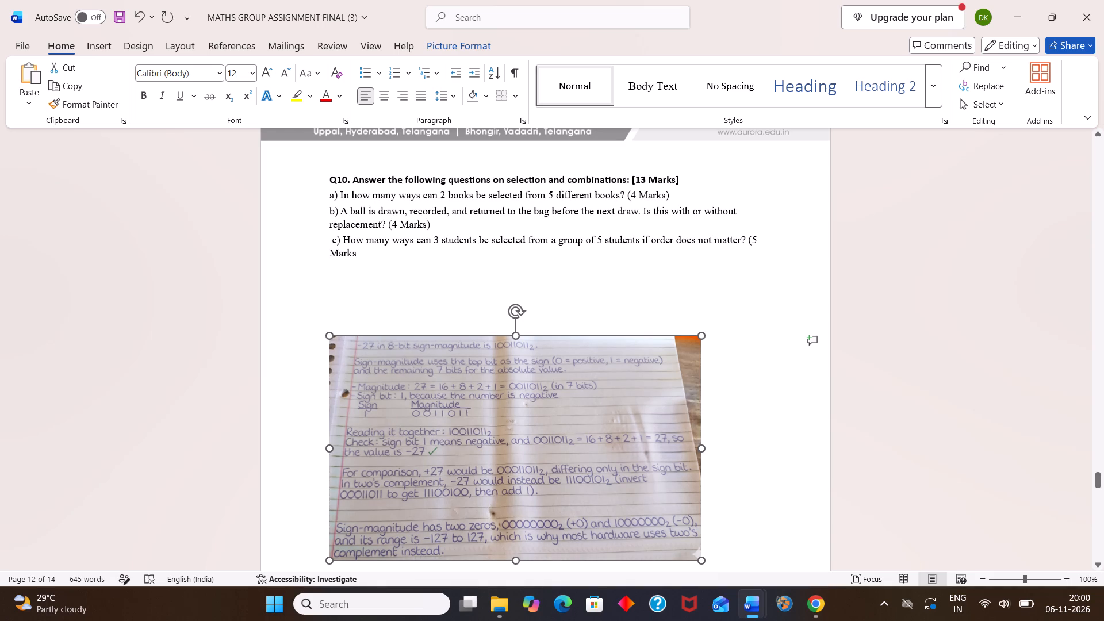
pyautogui.moveTo(328, 336); pyautogui.dragTo(350, 361)
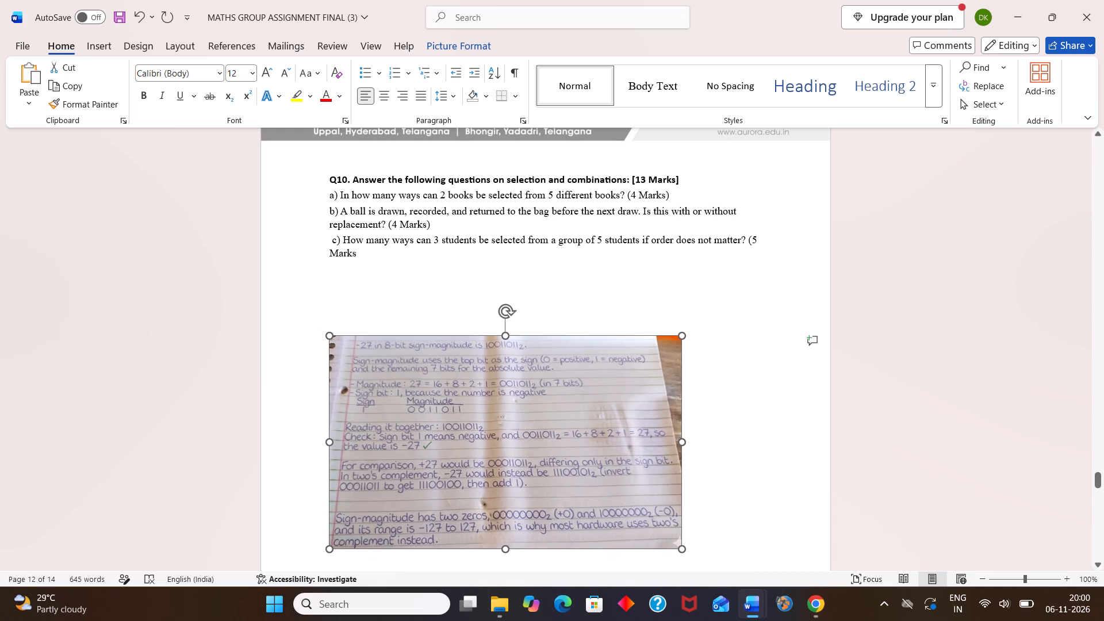
pyautogui.moveTo(350, 361); pyautogui.dragTo(397, 439)
# Add the missing closing parenthesis after "(5 Marks" at the end of Q10 part c.
pyautogui.scroll(1, 386, 387)
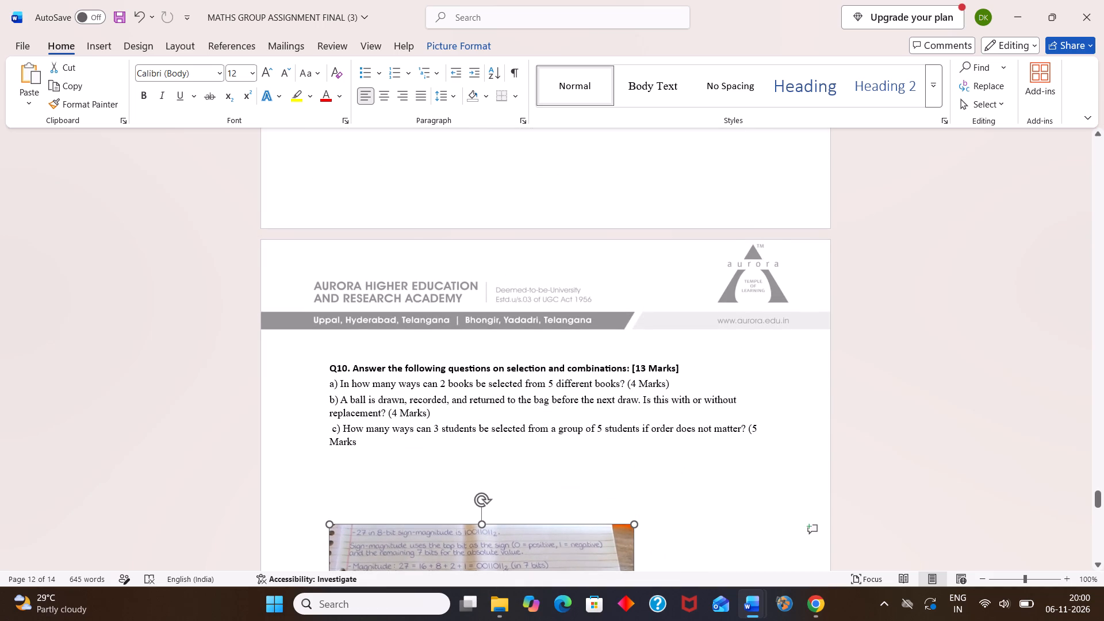
pyautogui.scroll(-1, 402, 420)
pyautogui.click(374, 362)
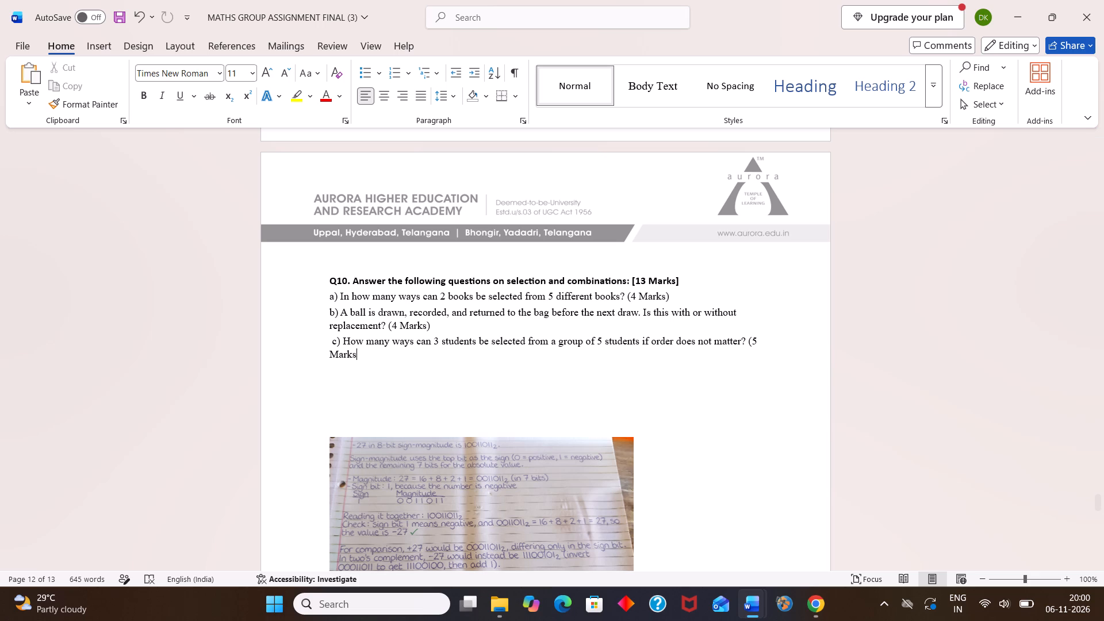
pyautogui.scroll(7, 402, 440)
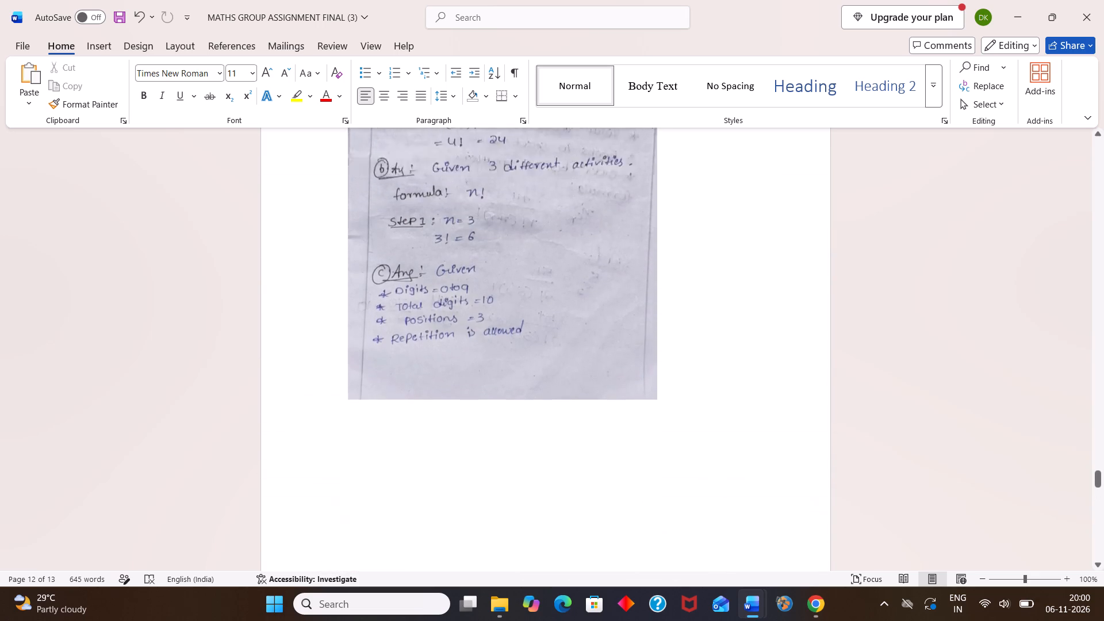
pyautogui.scroll(2, 402, 440)
pyautogui.scroll(-6, 402, 440)
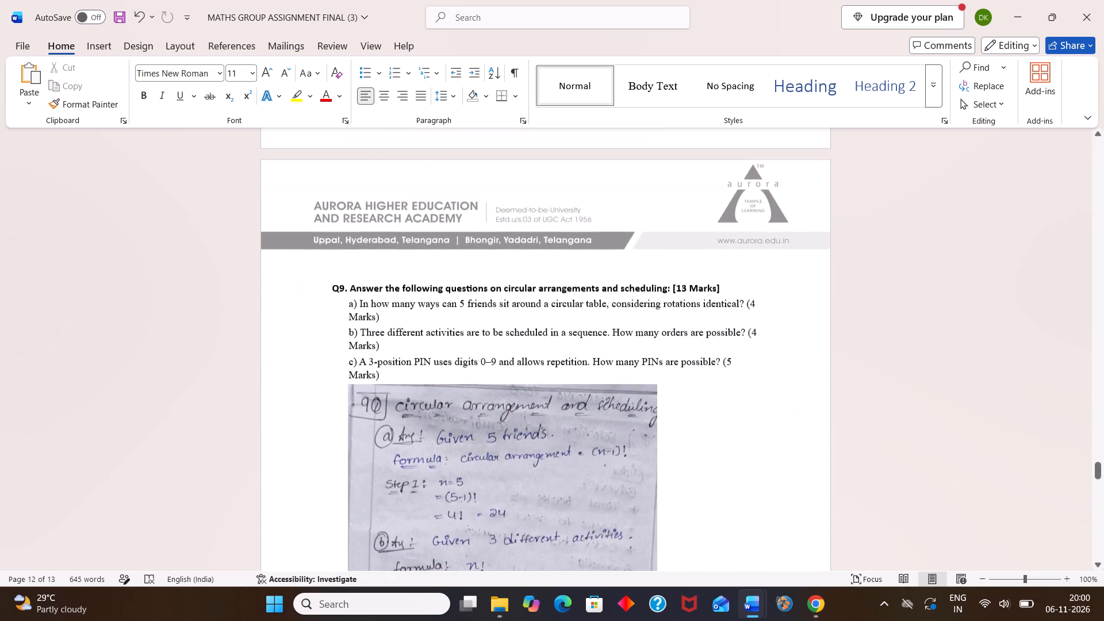
pyautogui.scroll(-5, 402, 440)
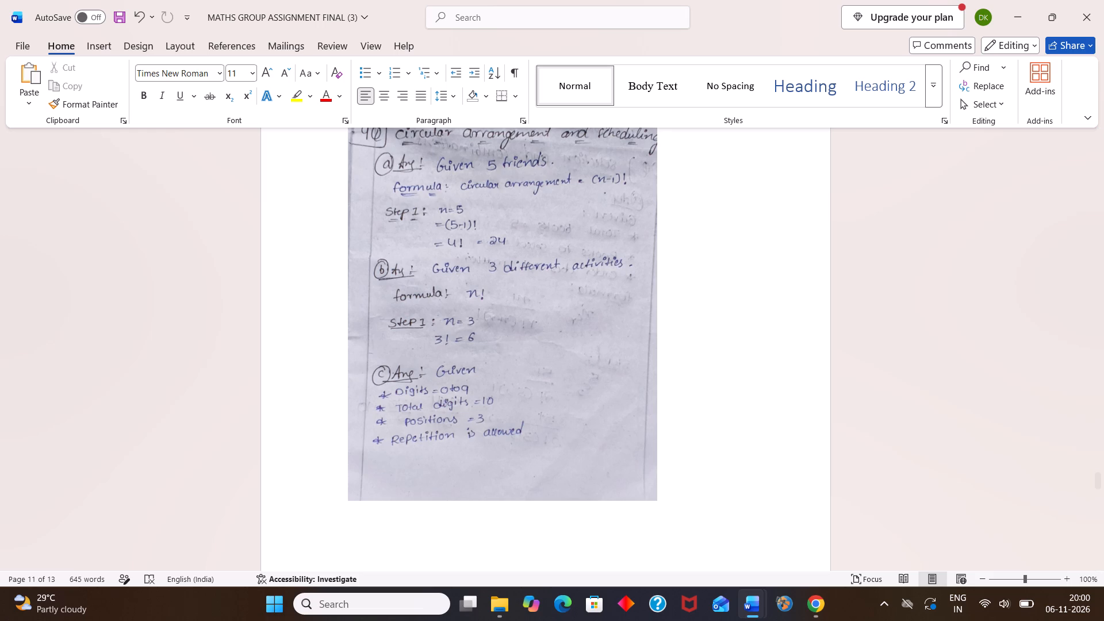
pyautogui.press('=')
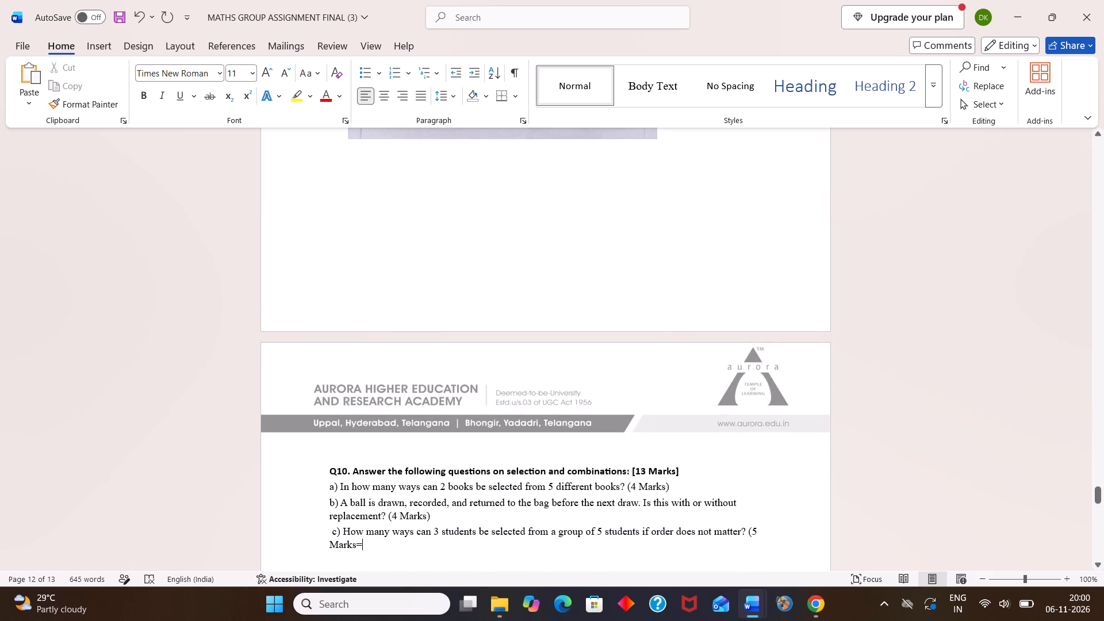
pyautogui.press('BackSpace')
pyautogui.hotkey('shift', ')')
# Place the text cursor in the blank space below the handwritten Q9 answer picture.
pyautogui.scroll(1, 402, 440)
pyautogui.scroll(-1, 402, 440)
pyautogui.scroll(2, 402, 440)
pyautogui.scroll(-2, 402, 440)
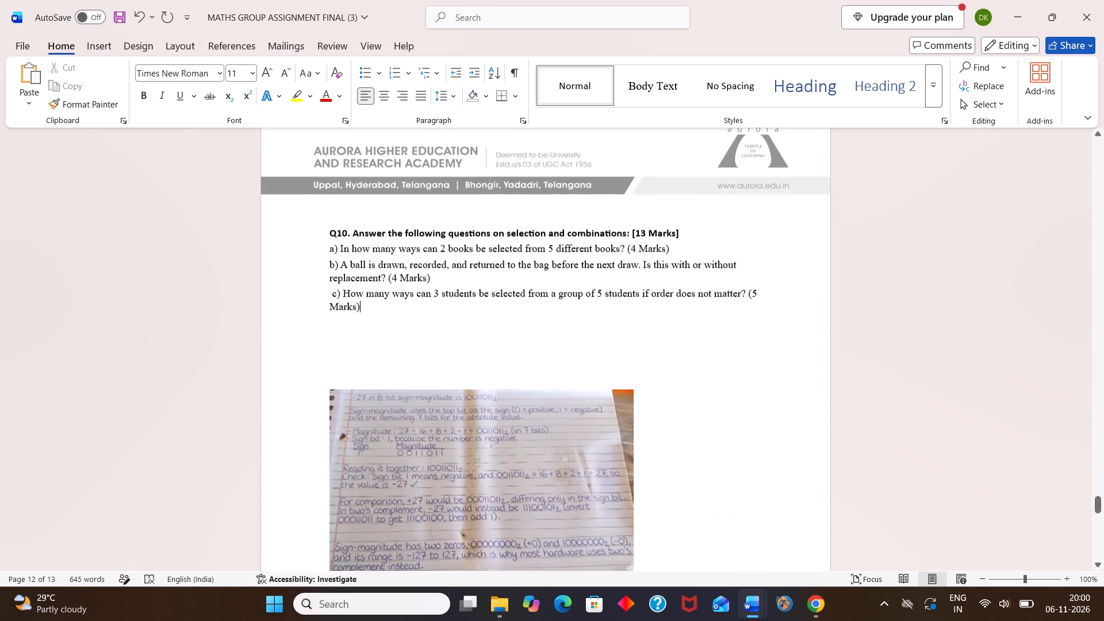
pyautogui.scroll(-1, 402, 440)
pyautogui.scroll(3, 395, 471)
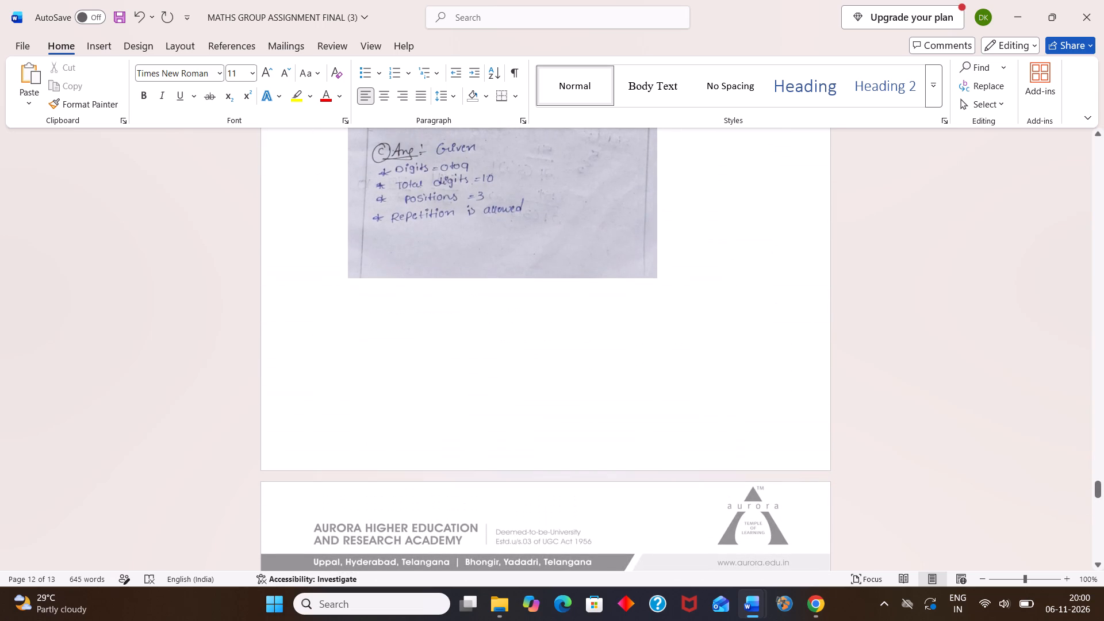
pyautogui.click(449, 377)
pyautogui.click(335, 298)
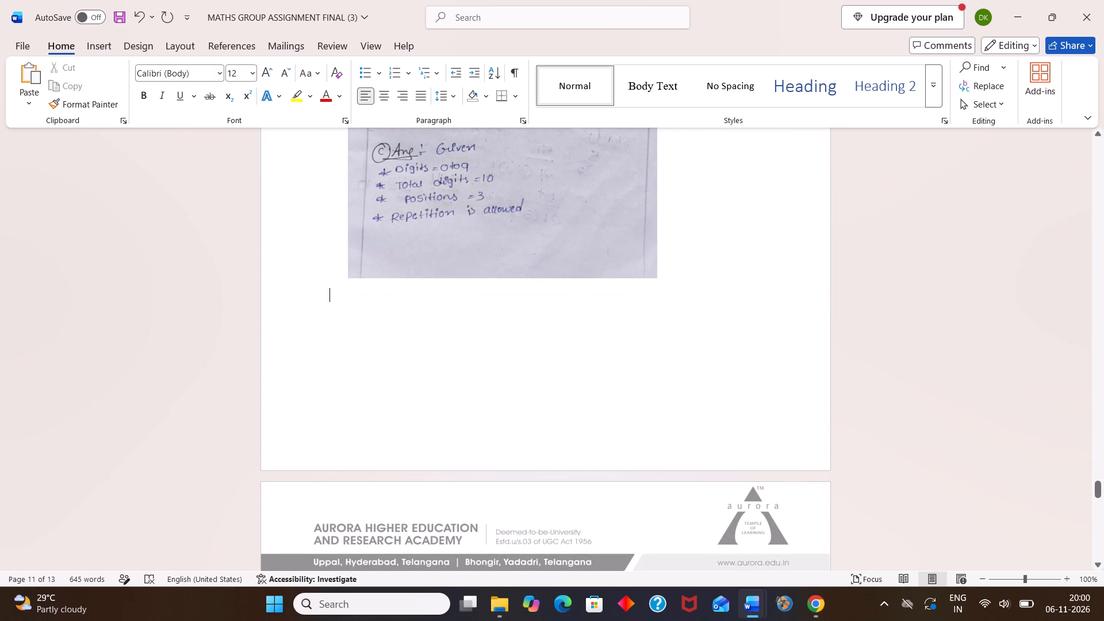
pyautogui.click(338, 317)
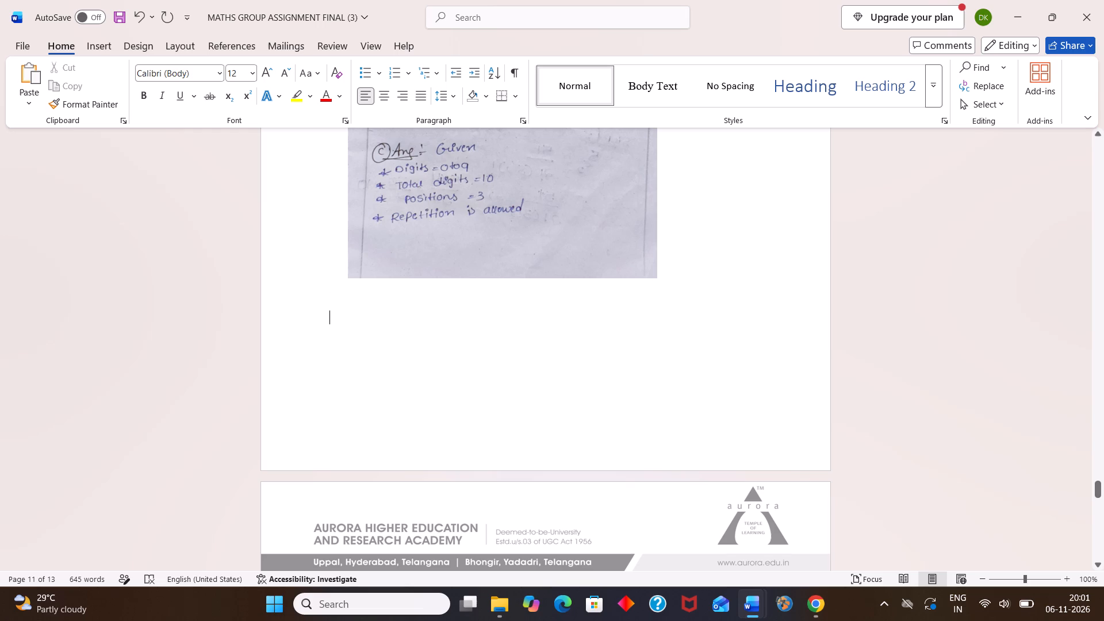
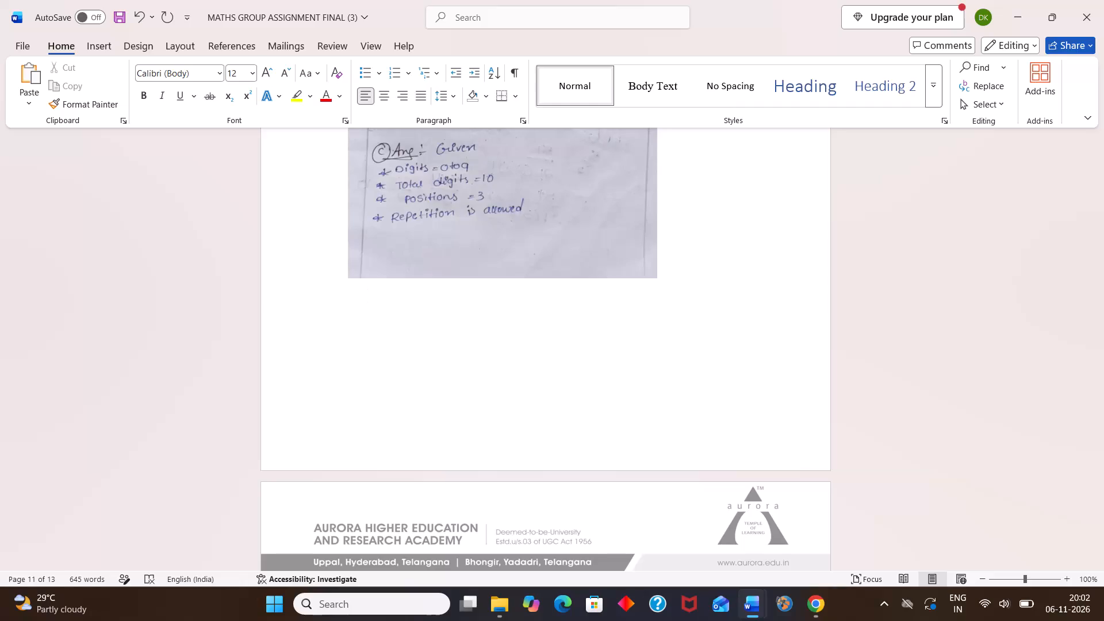
# Remove the extra blank spacing at the text cursor below the handwritten Q9 answer picture.
pyautogui.press('space')
pyautogui.press('BackSpace')
pyautogui.press('BackSpace')
pyautogui.press('BackSpace')
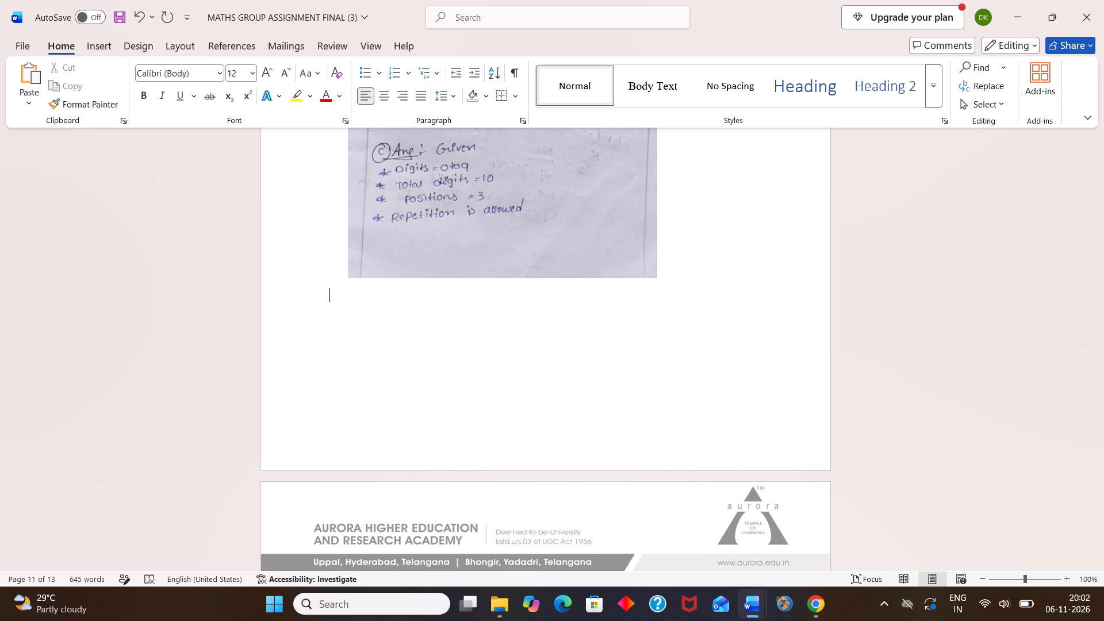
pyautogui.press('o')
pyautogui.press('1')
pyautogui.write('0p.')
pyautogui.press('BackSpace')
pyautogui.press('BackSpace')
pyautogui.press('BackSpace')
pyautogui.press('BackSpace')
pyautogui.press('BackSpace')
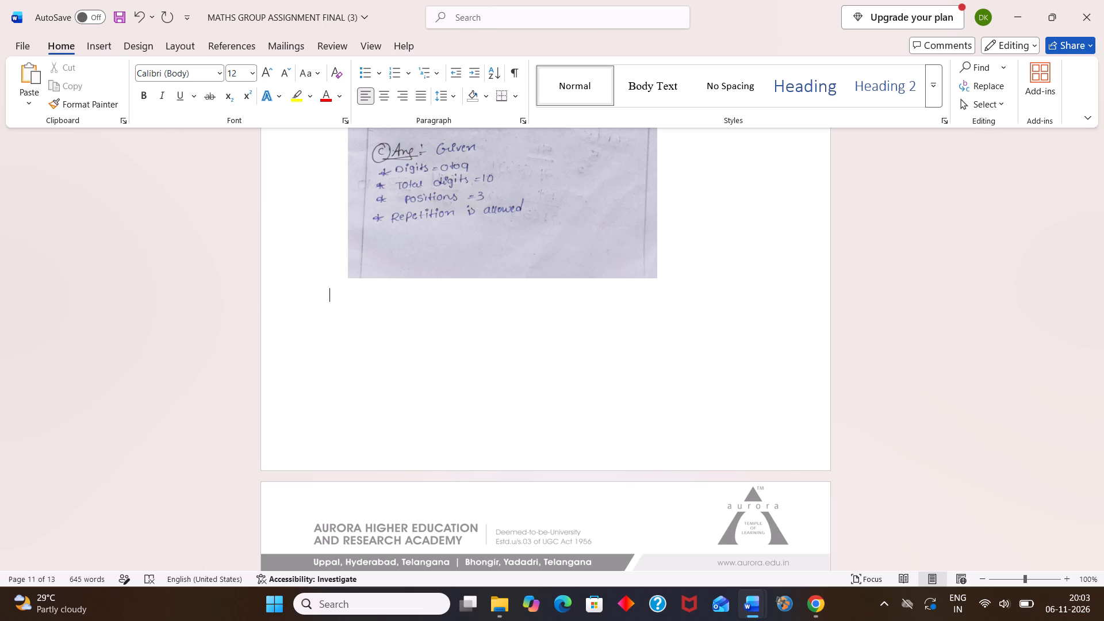
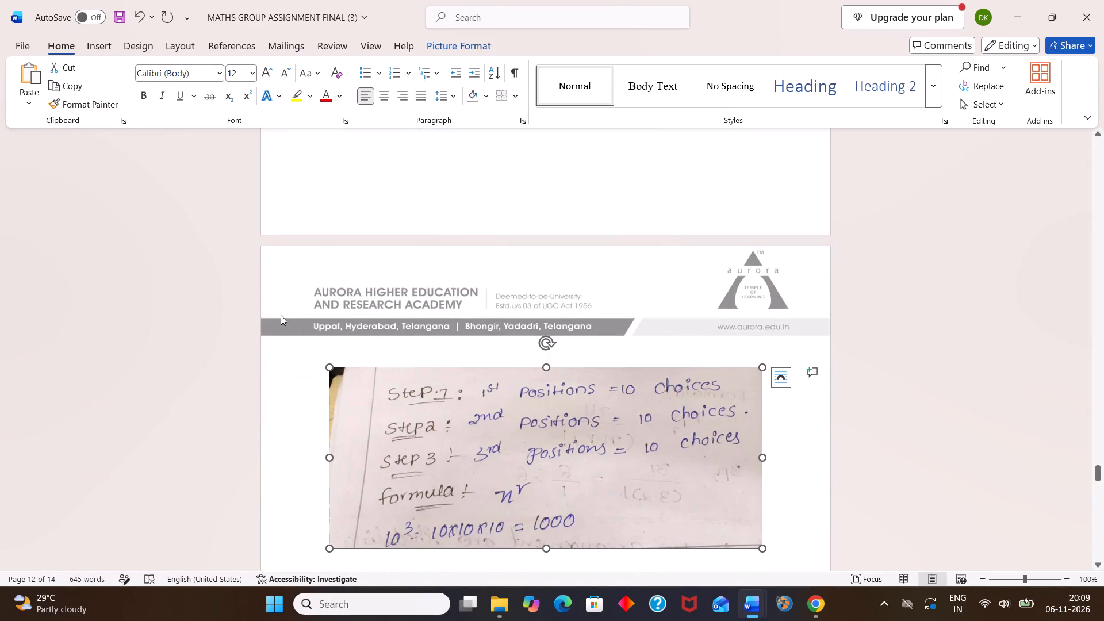
# Shrink the handwritten Step 1–3 answer picture to fit beneath the Q9 part (c) answer picture on page 11.
pyautogui.moveTo(329, 366); pyautogui.dragTo(479, 487)
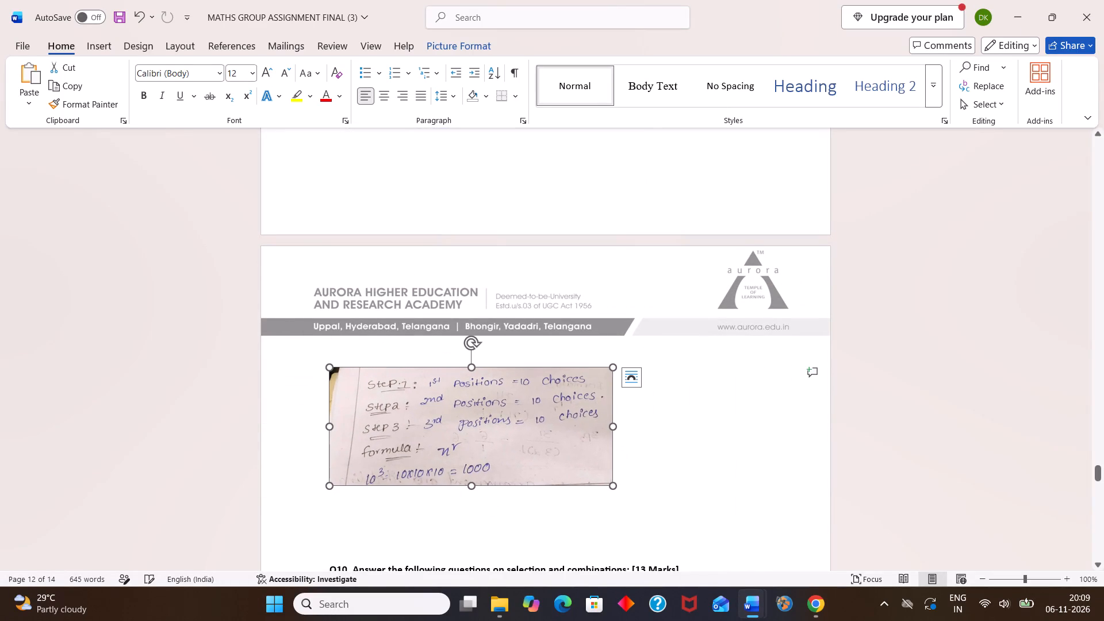
pyautogui.moveTo(324, 369); pyautogui.dragTo(382, 404)
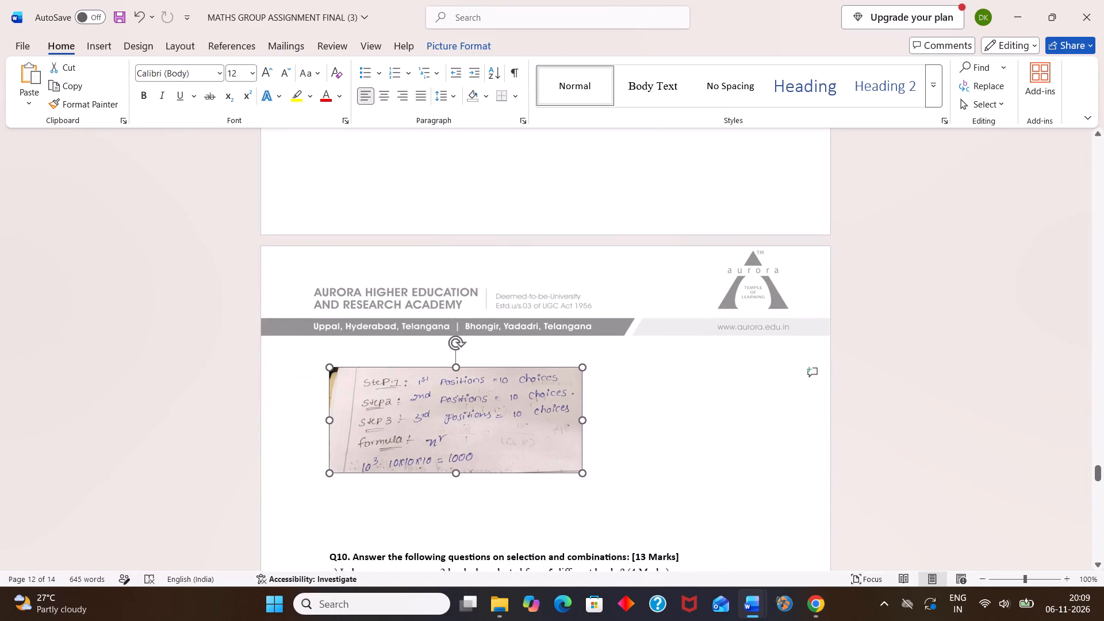
pyautogui.moveTo(382, 404); pyautogui.dragTo(469, 463)
pyautogui.scroll(1, 437, 248)
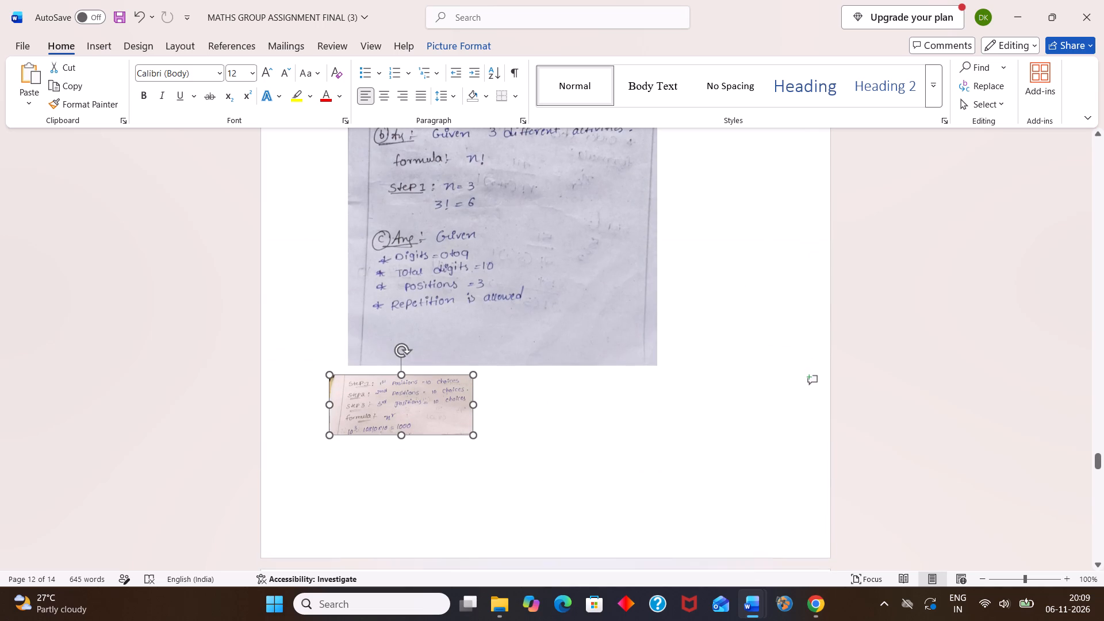
# Indent the small Step 1–3 picture with seven spaces to align its edge with the Q9 picture above.
pyautogui.click(325, 381)
pyautogui.press('space')
pyautogui.press('space')
pyautogui.press('space')
pyautogui.press('space')
pyautogui.press('space')
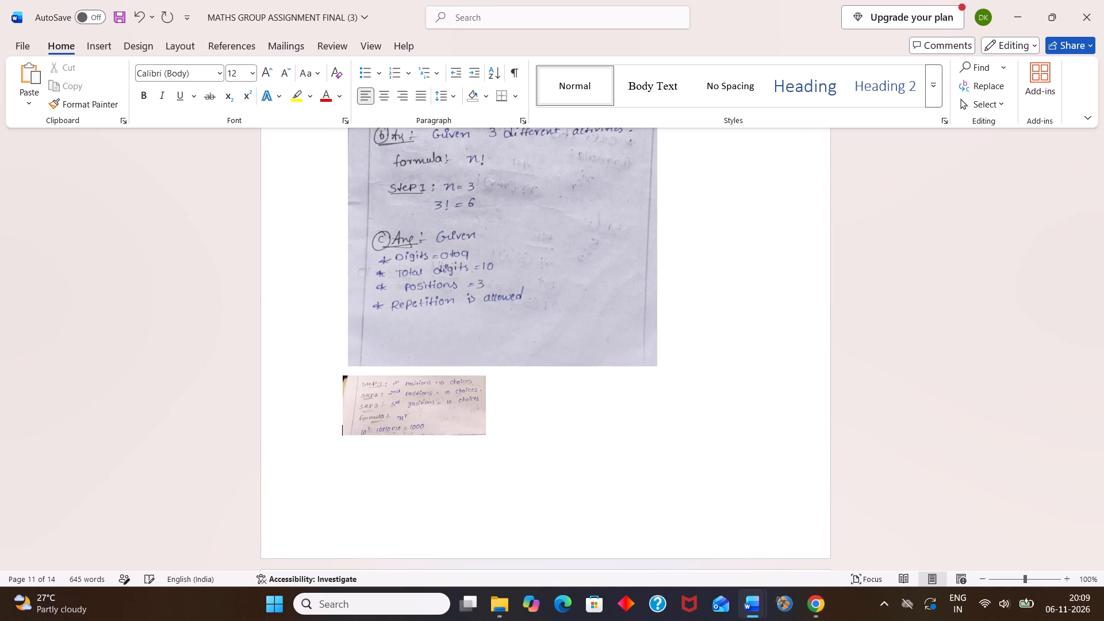
pyautogui.press('space')
pyautogui.press('space')
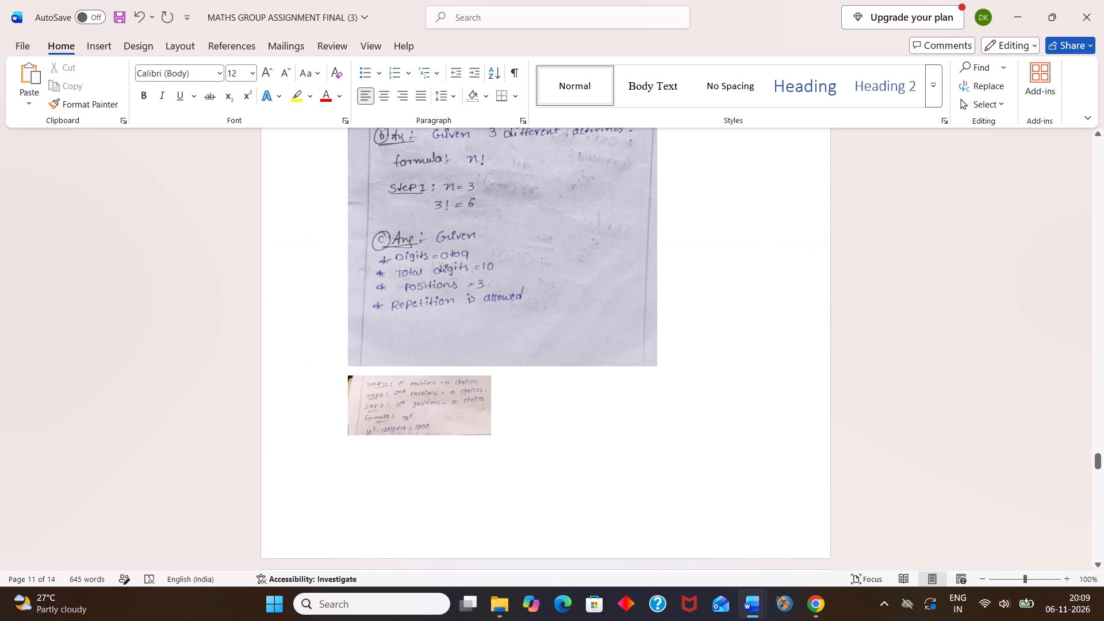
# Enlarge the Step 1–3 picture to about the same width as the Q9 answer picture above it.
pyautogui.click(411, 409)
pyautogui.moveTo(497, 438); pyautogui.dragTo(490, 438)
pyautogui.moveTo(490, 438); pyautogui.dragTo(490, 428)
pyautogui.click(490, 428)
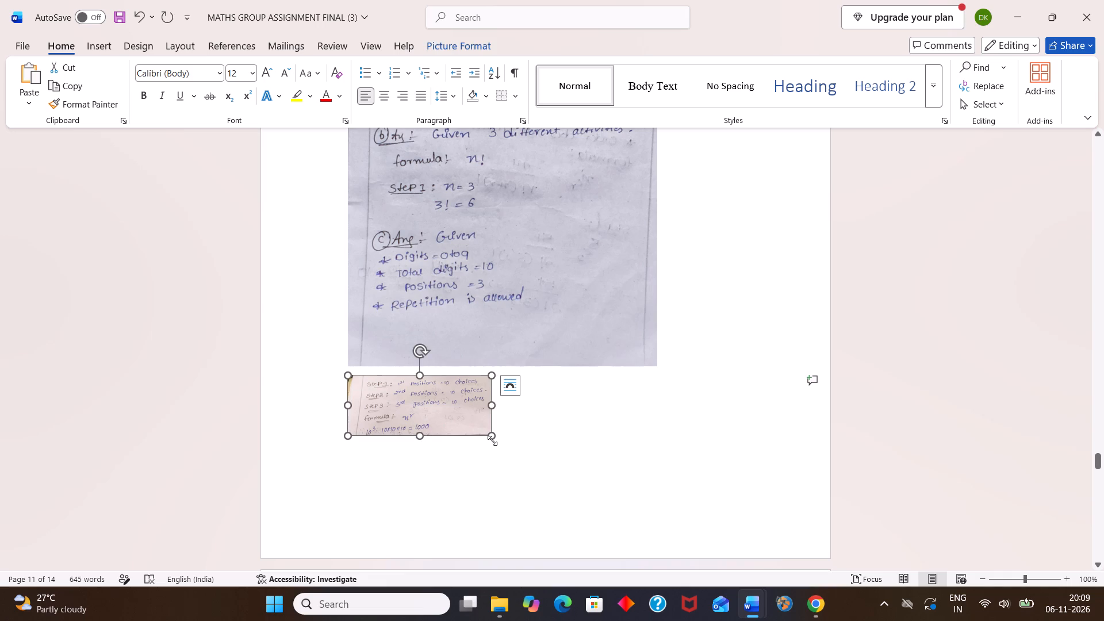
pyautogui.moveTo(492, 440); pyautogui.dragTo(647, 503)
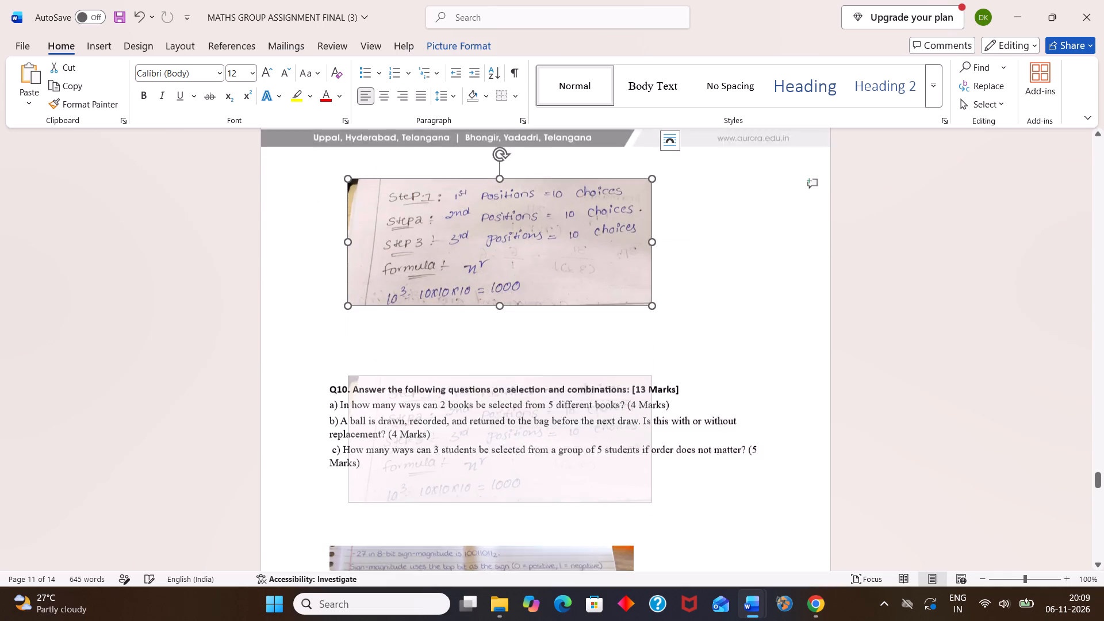
# Shrink the Step 1–3 picture again to bring it back beneath the Q9 part (c) answer picture.
pyautogui.hscroll(1, 320, 154)
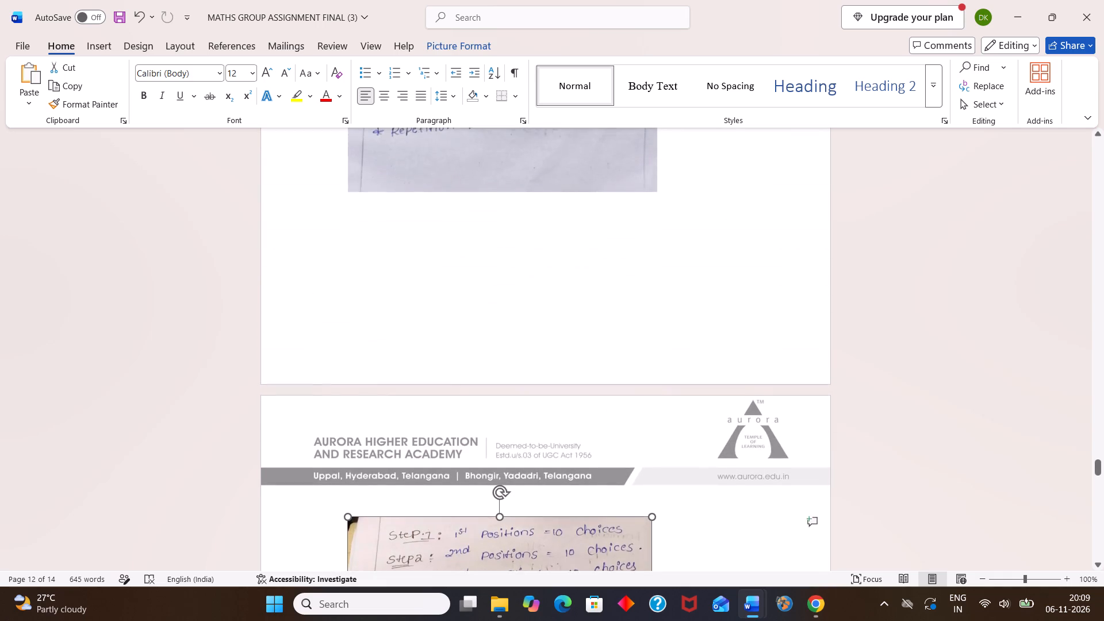
pyautogui.hscroll(1, 320, 154)
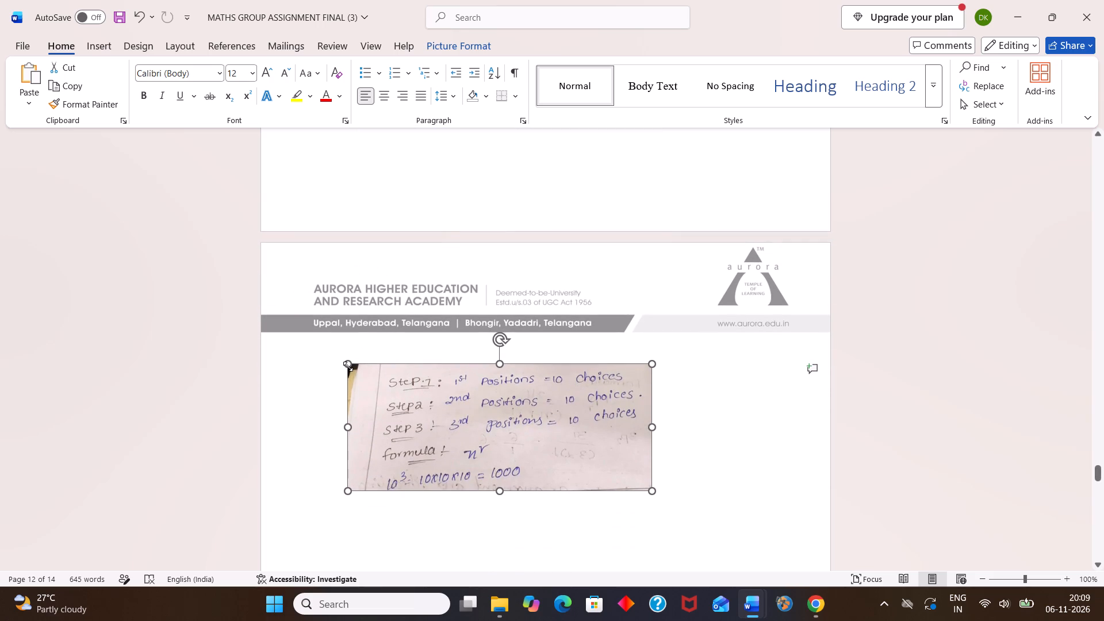
pyautogui.moveTo(348, 366); pyautogui.dragTo(520, 533)
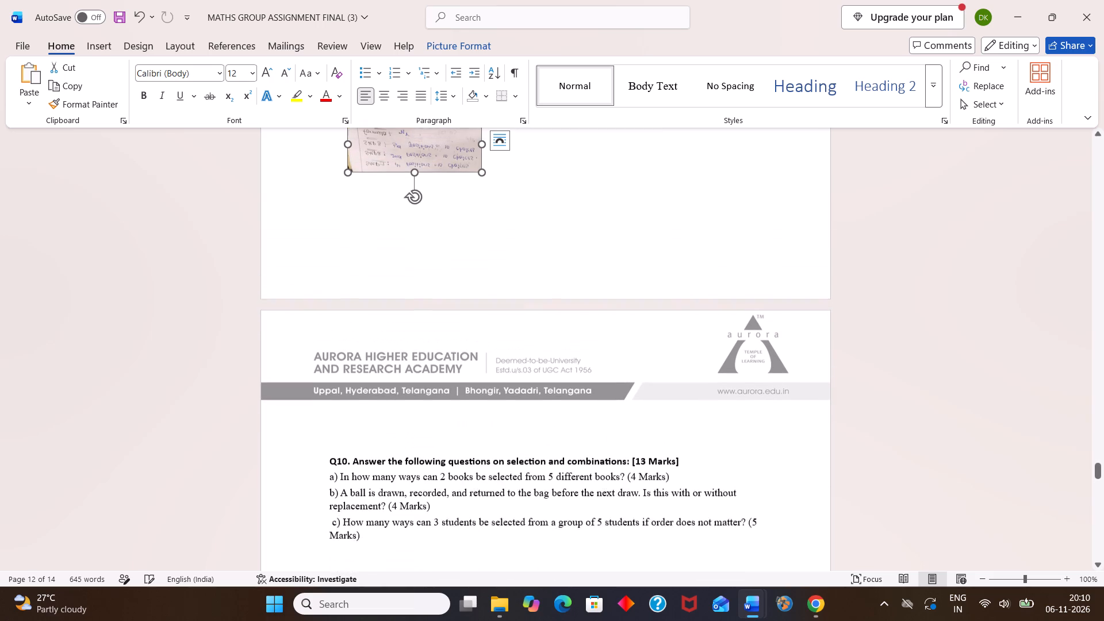
pyautogui.scroll(2, 397, 199)
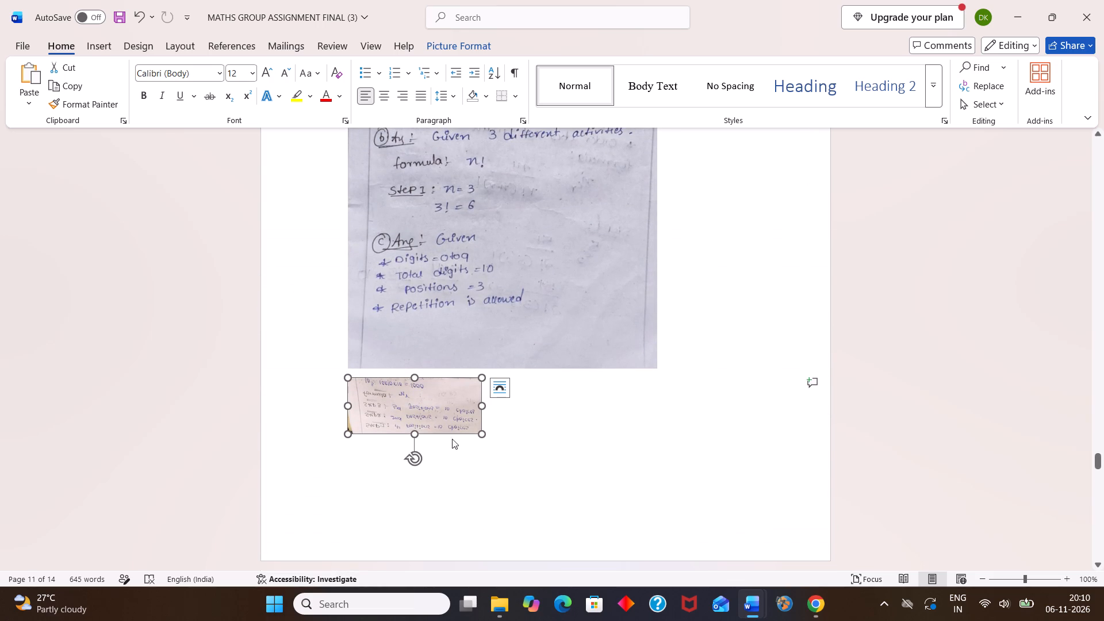
# Widen the upside-down Step 1–3 picture below the Q9 part (c) answer and enlarge it well beyond its small size.
pyautogui.moveTo(481, 407); pyautogui.dragTo(513, 423)
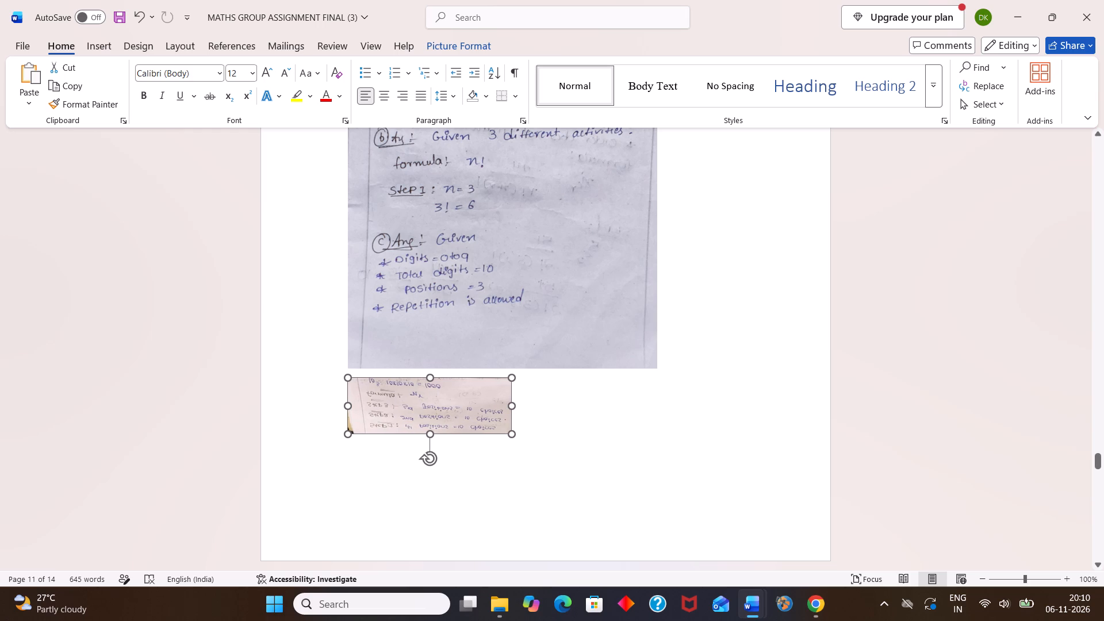
pyautogui.moveTo(513, 423); pyautogui.dragTo(526, 431)
pyautogui.moveTo(521, 437); pyautogui.dragTo(553, 463)
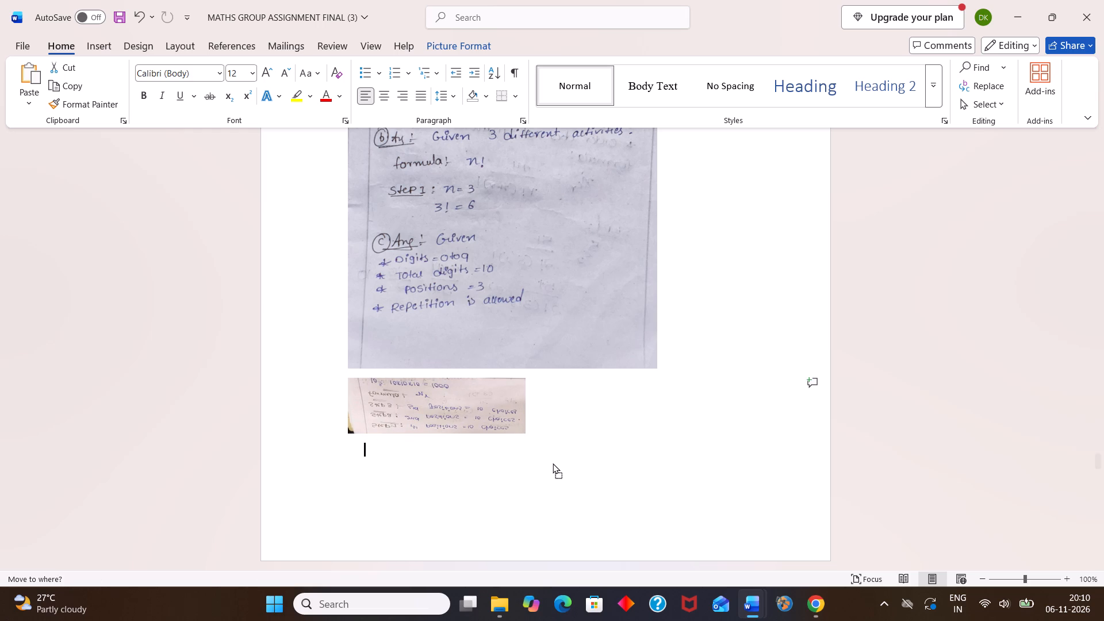
pyautogui.moveTo(553, 463); pyautogui.dragTo(484, 412)
pyautogui.click(484, 412)
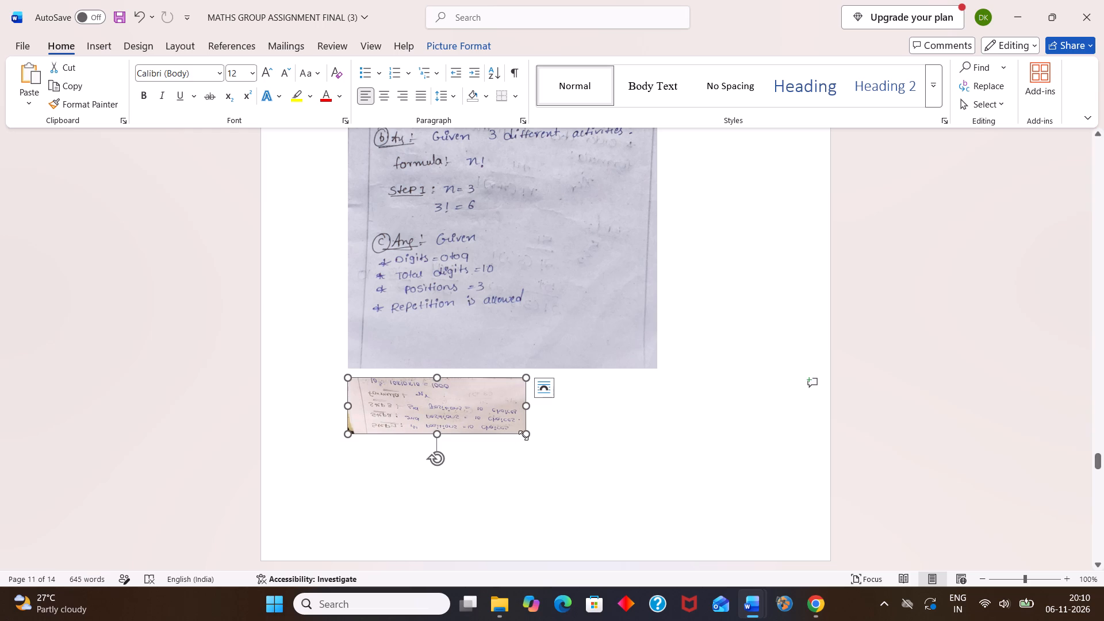
pyautogui.moveTo(527, 436); pyautogui.dragTo(578, 555)
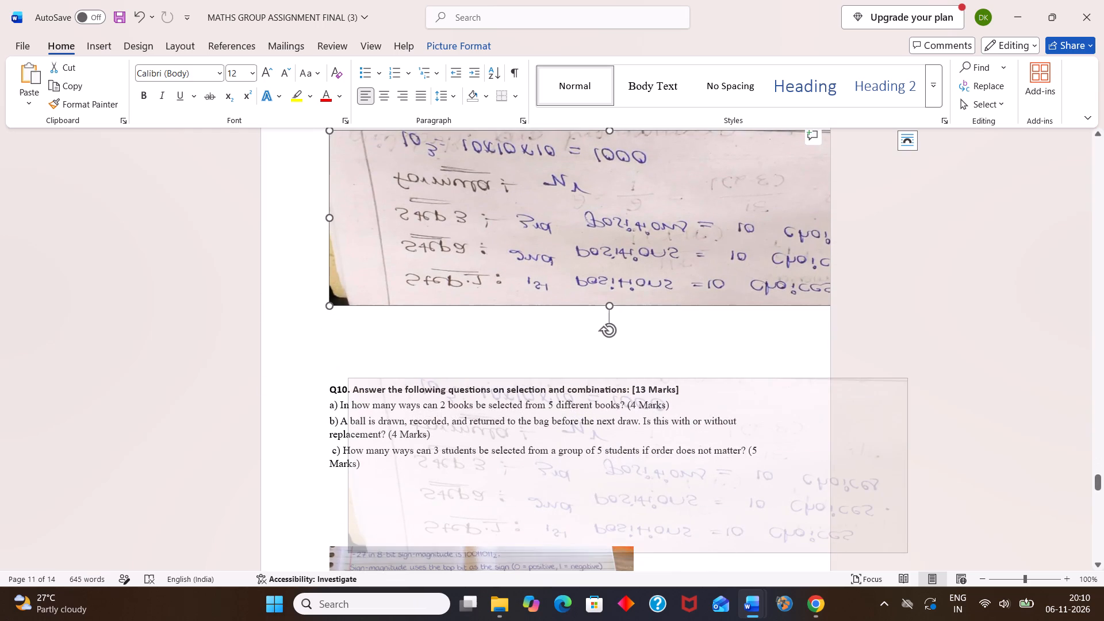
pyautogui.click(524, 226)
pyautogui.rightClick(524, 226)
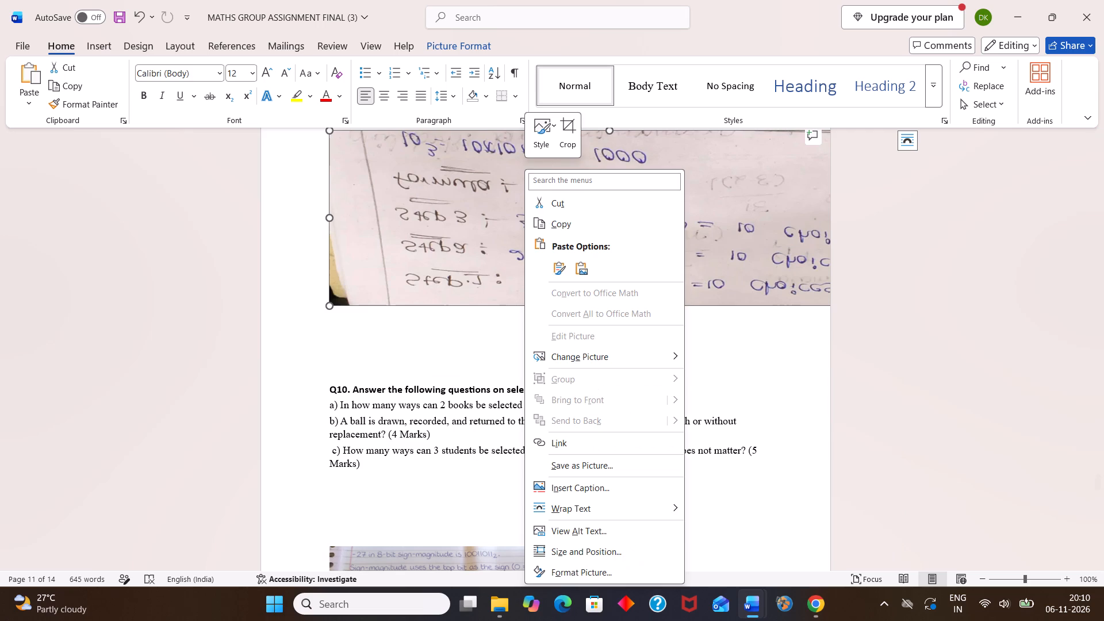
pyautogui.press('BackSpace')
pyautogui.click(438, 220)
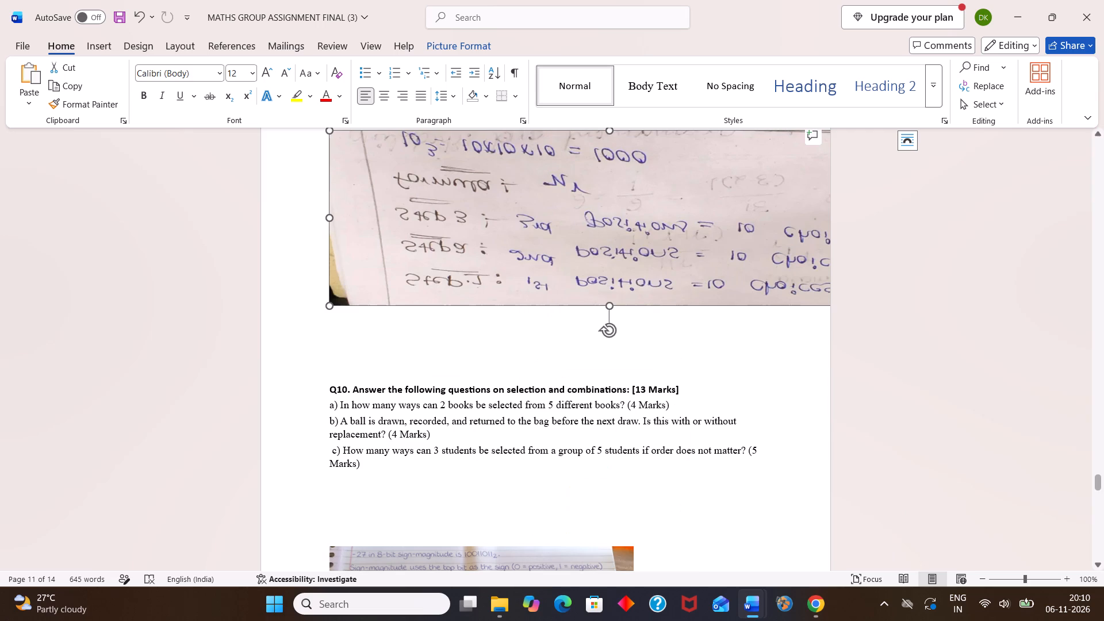
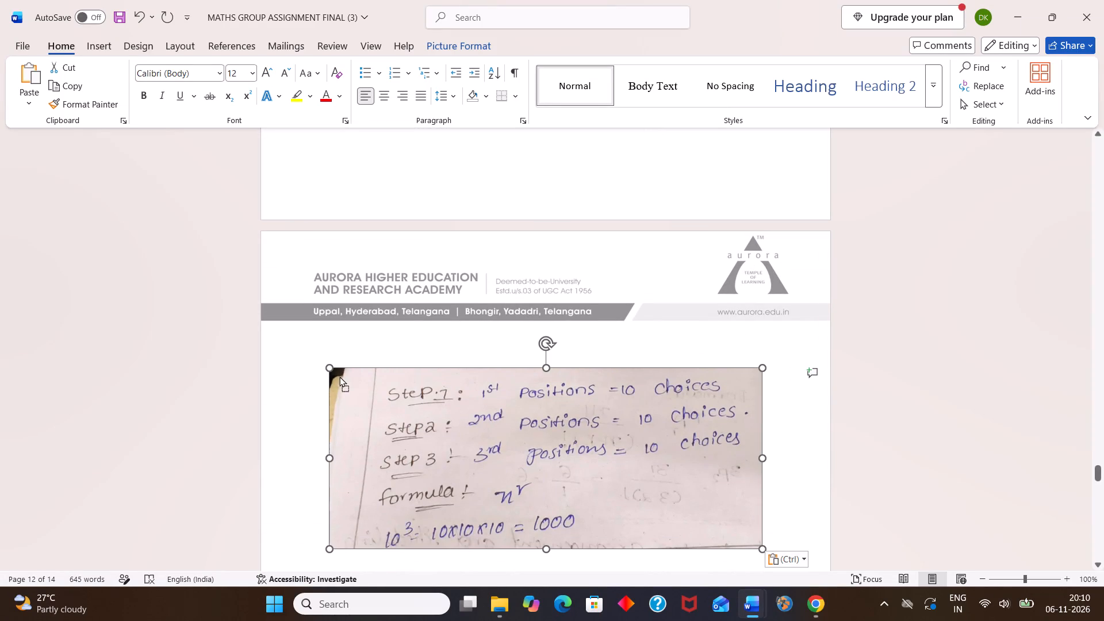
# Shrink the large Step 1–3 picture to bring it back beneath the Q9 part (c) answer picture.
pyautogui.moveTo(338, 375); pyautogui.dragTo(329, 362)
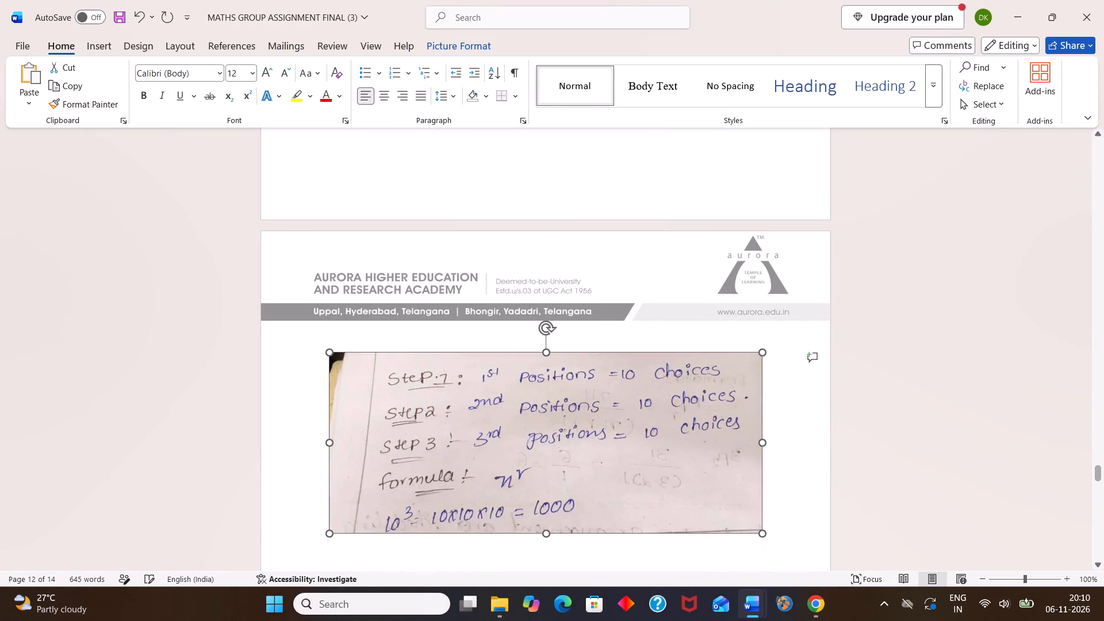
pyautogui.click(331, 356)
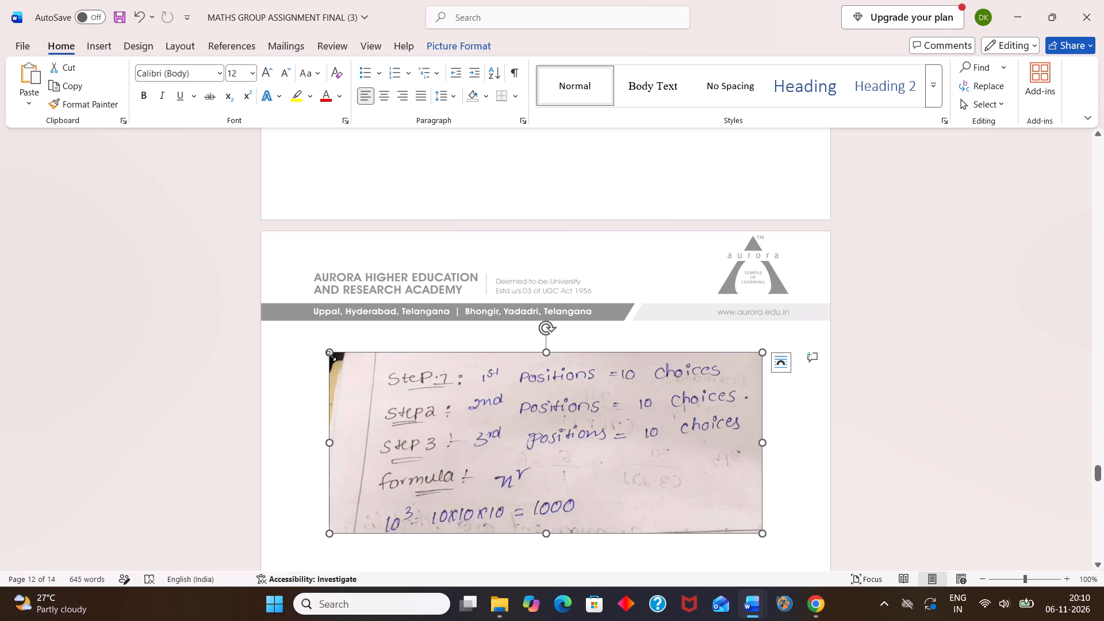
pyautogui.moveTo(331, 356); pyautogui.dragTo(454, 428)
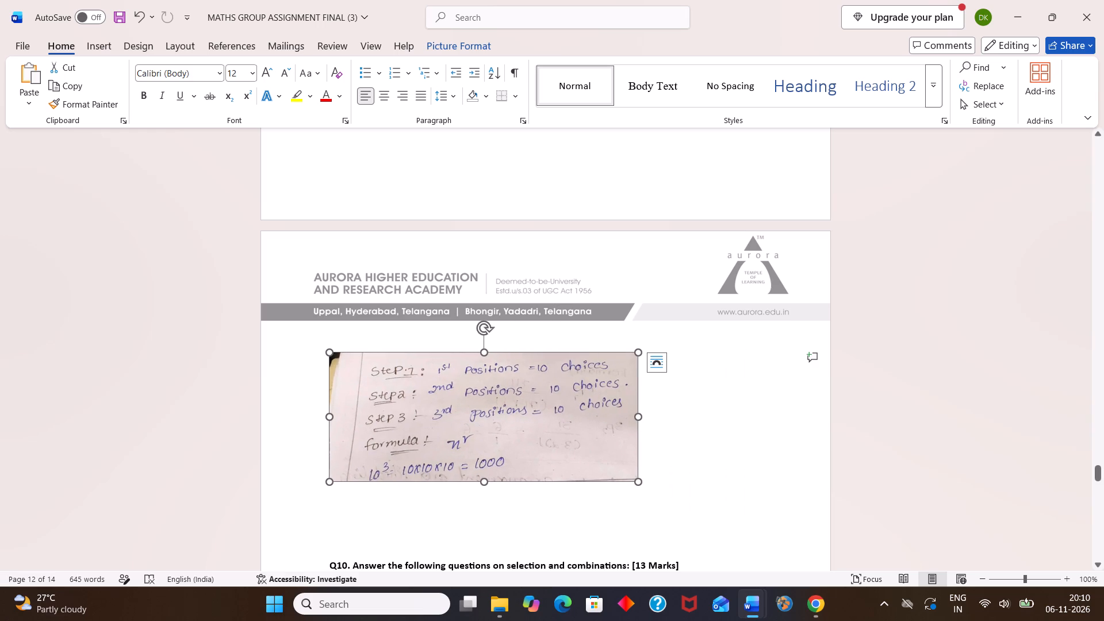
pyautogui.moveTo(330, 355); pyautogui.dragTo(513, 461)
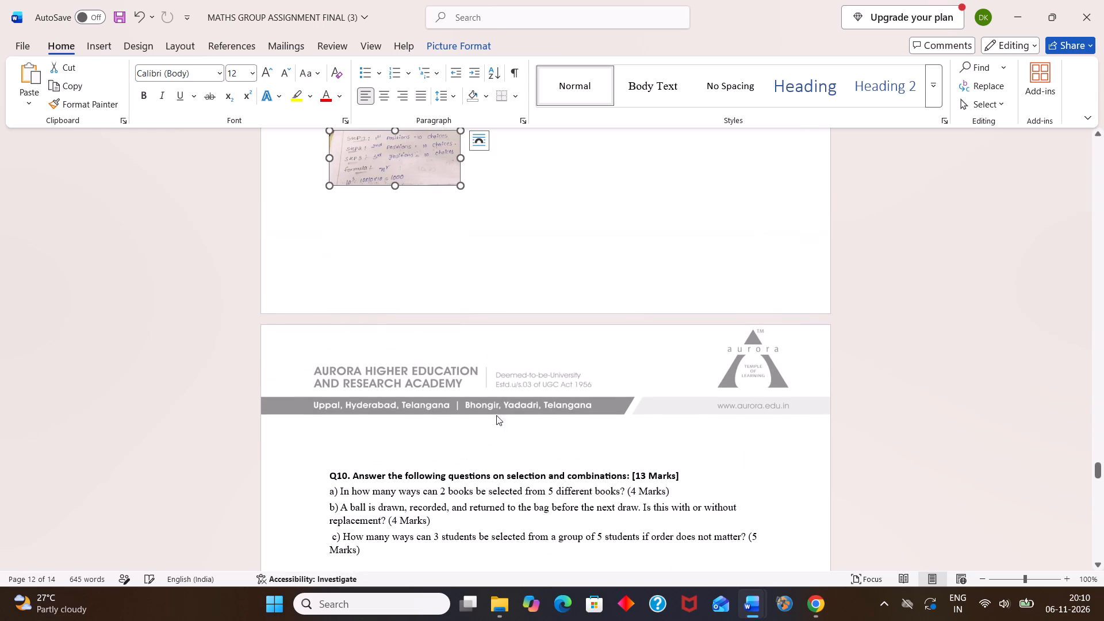
# Insert a blank line between the Q9 answer picture and the small Step 1–3 picture.
pyautogui.scroll(1, 400, 198)
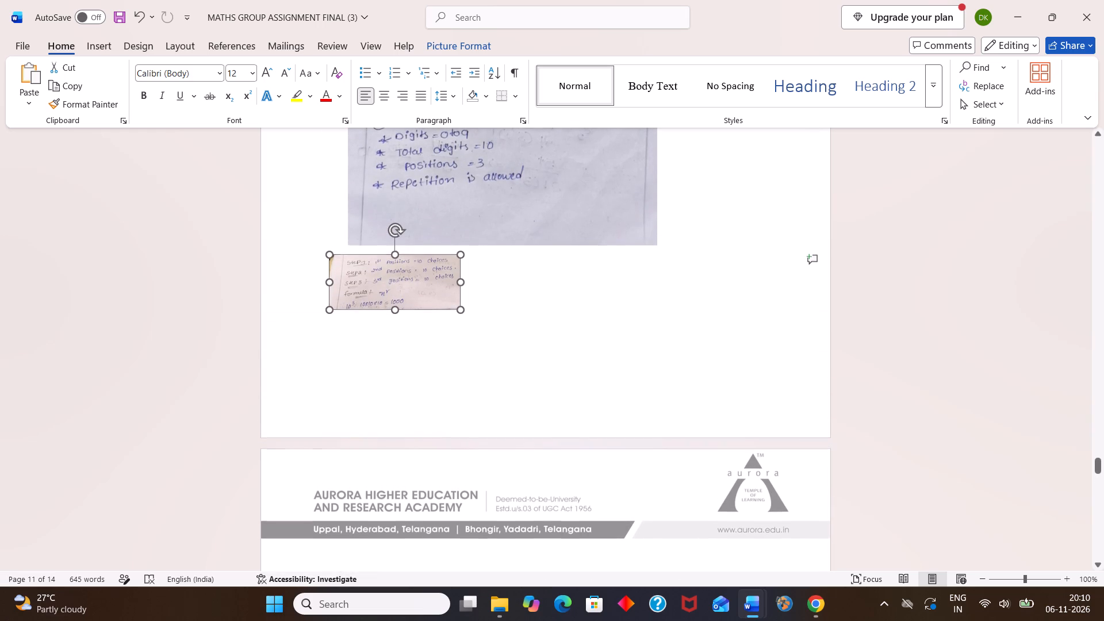
pyautogui.click(670, 237)
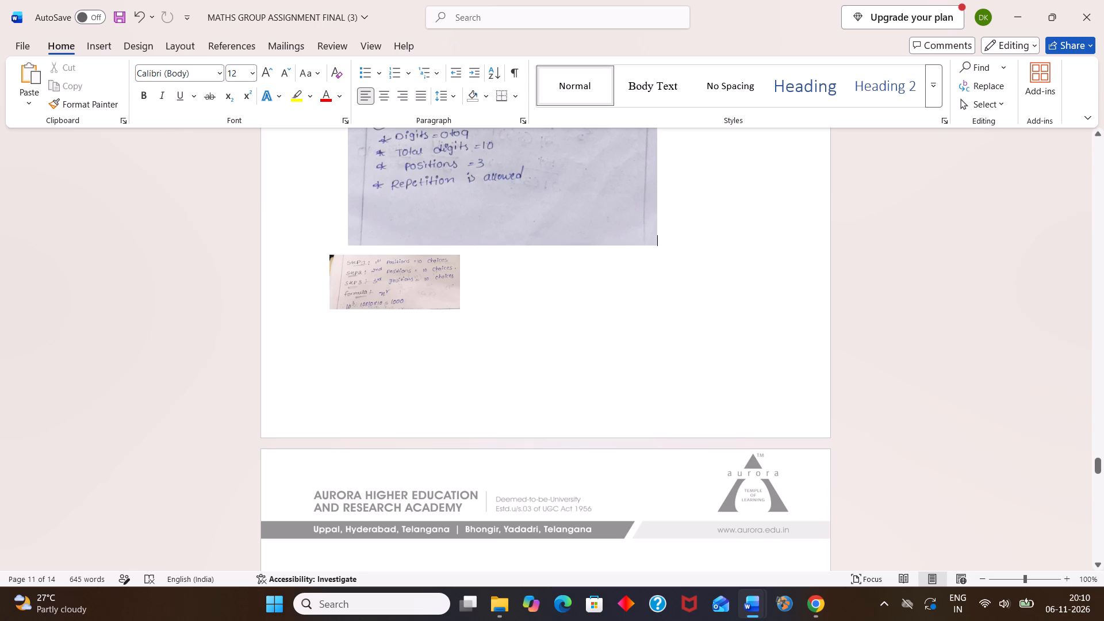
pyautogui.press('Return')
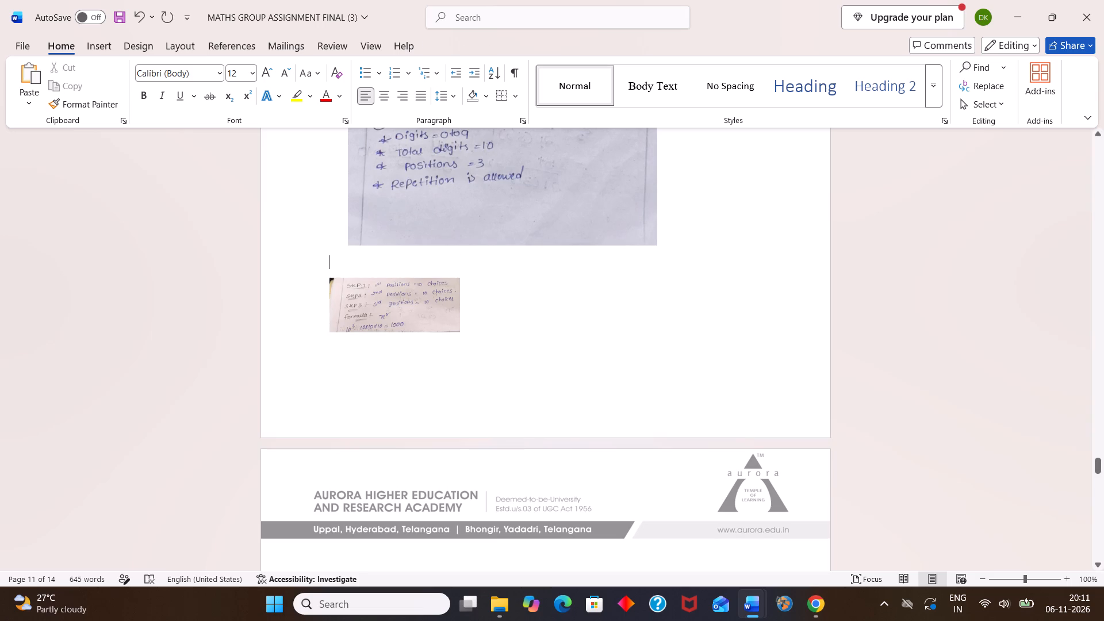
# Replace the small Step 1–3 picture with six spaces and paste the full-size picture again after them.
pyautogui.click(416, 307)
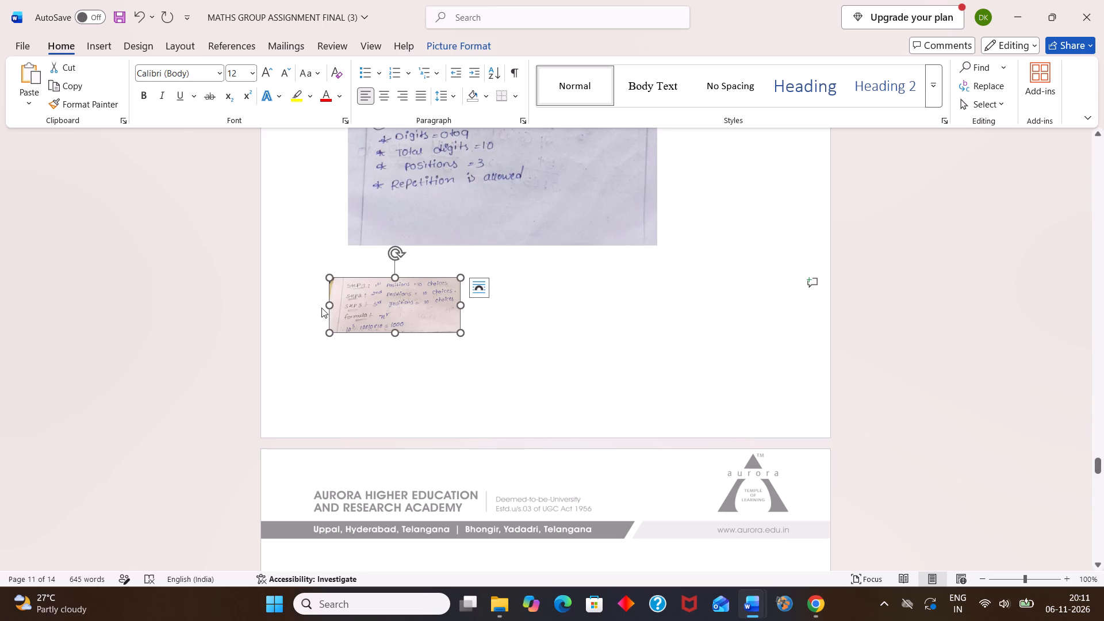
pyautogui.click(318, 289)
pyautogui.press('space')
pyautogui.press('space')
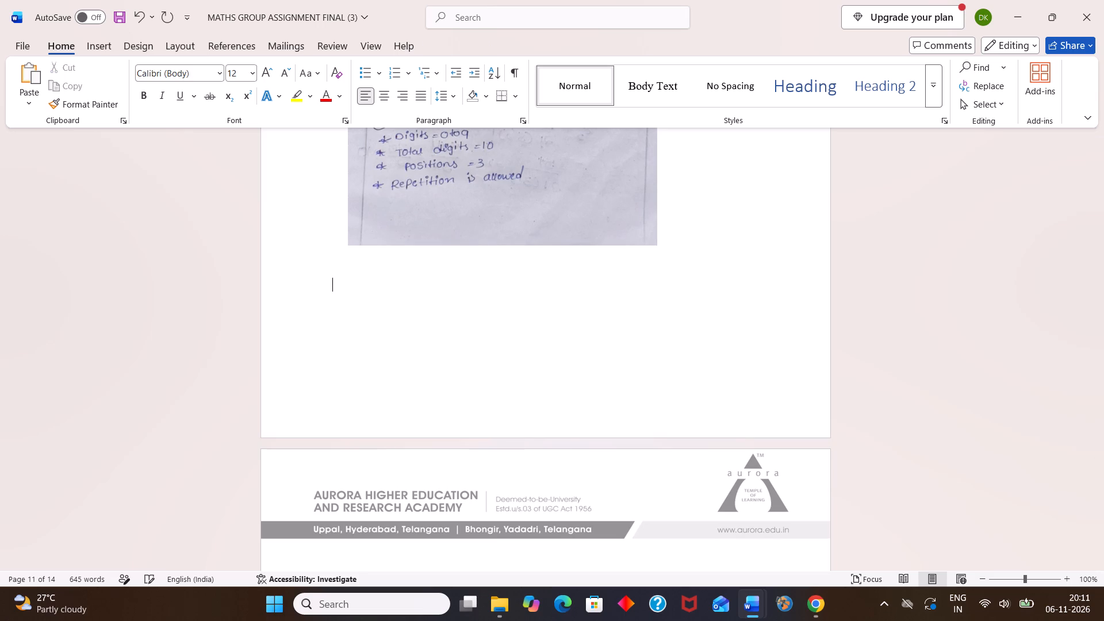
pyautogui.press('space')
pyautogui.press('space')
pyautogui.press('space')
pyautogui.press('space')
pyautogui.hotkey('ctrl', 'v')
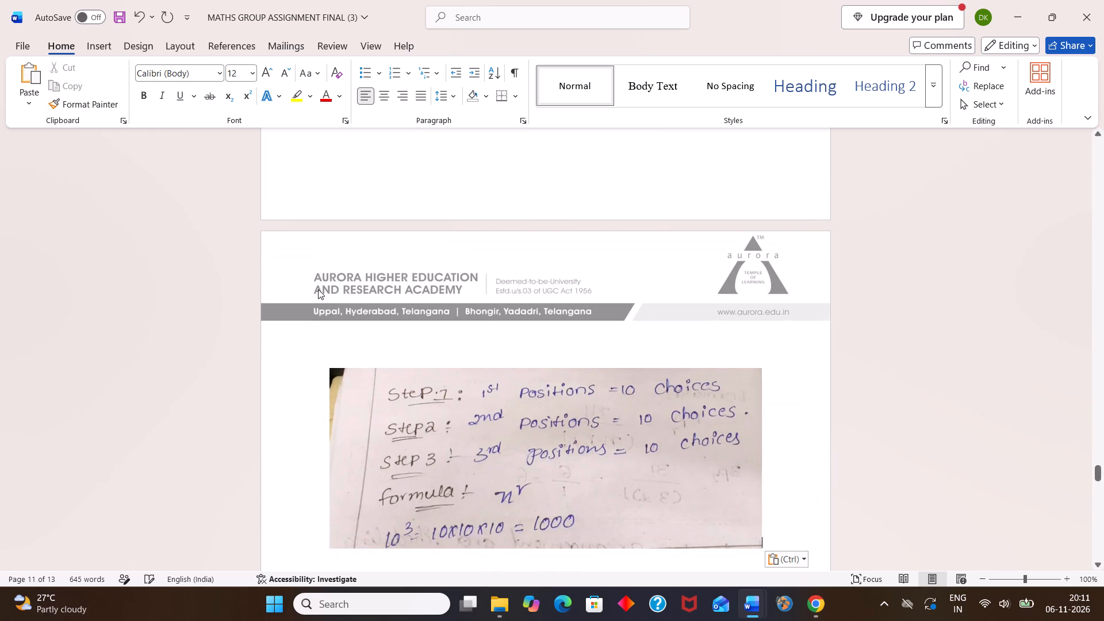
# Shrink the pasted Step 1–3 picture to bring it onto the page beneath the Q9 part (c) answer picture.
pyautogui.scroll(3, 413, 444)
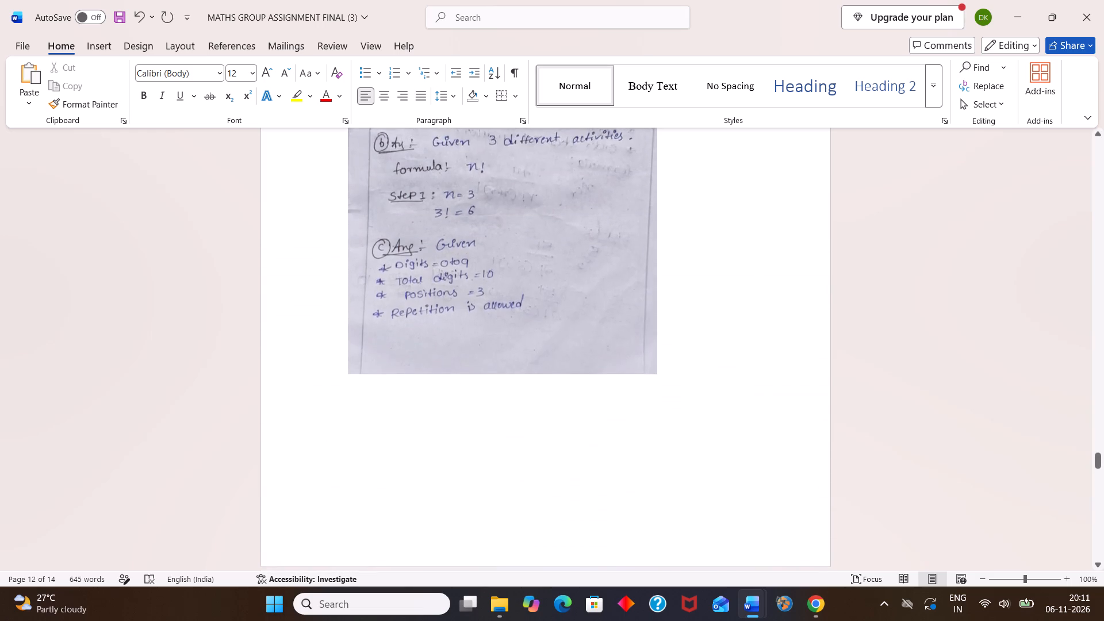
pyautogui.scroll(2, 413, 444)
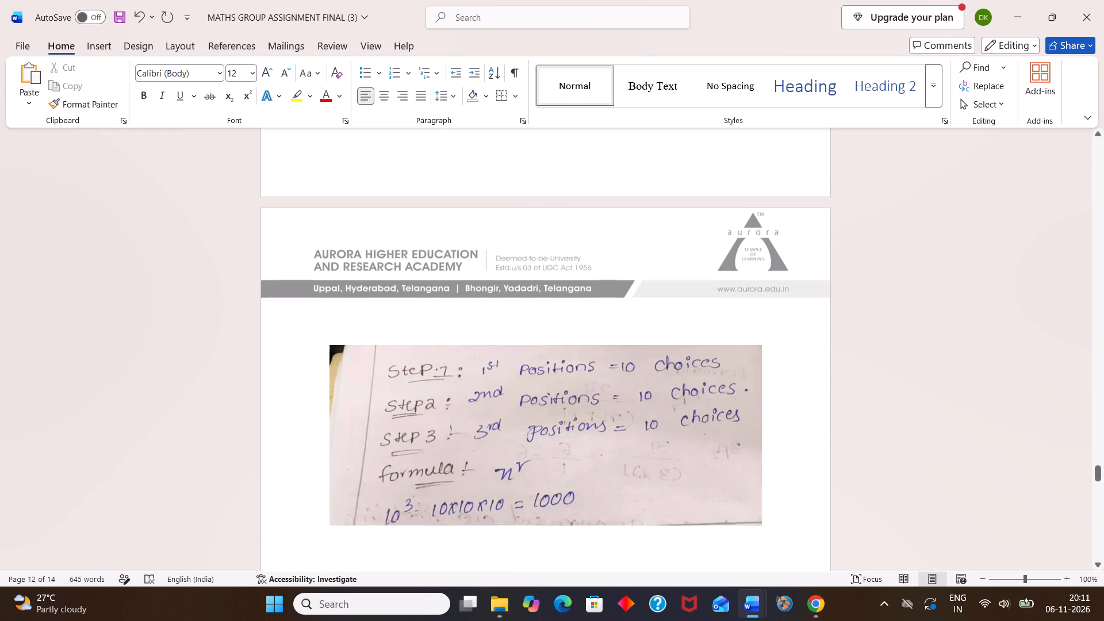
pyautogui.click(423, 502)
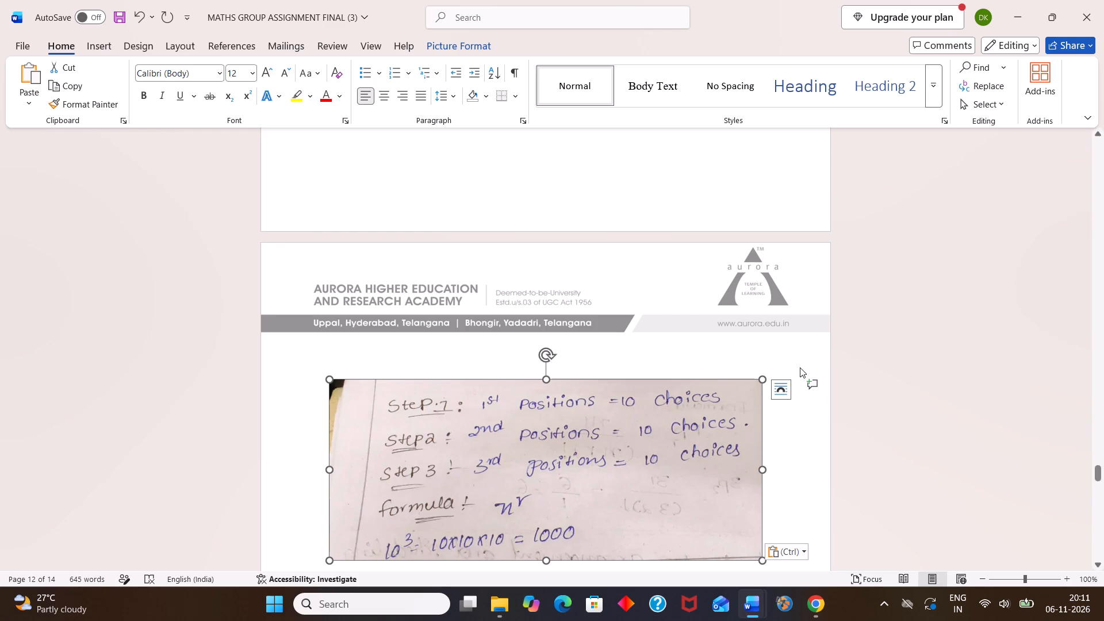
pyautogui.moveTo(766, 382); pyautogui.dragTo(731, 408)
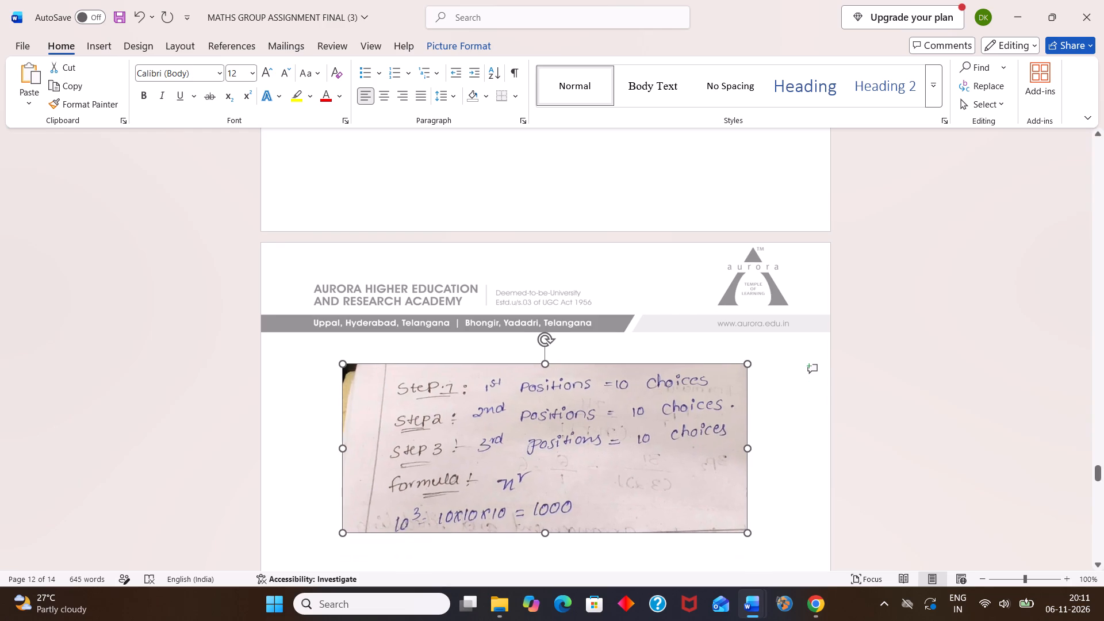
pyautogui.moveTo(731, 408); pyautogui.dragTo(559, 495)
pyautogui.moveTo(343, 365); pyautogui.dragTo(456, 405)
pyautogui.scroll(1, 464, 272)
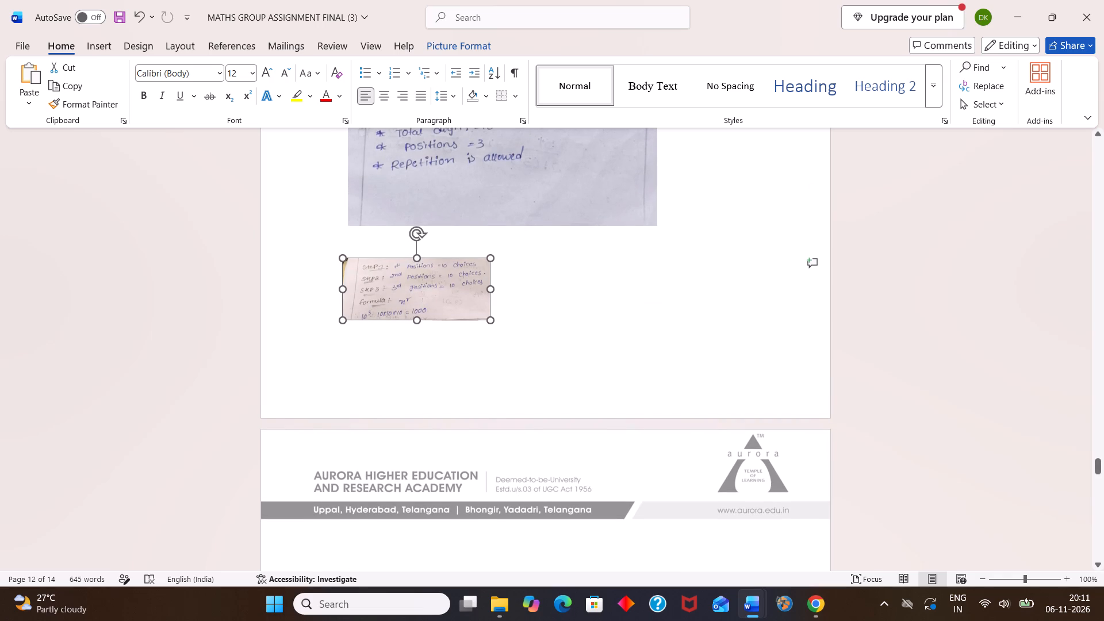
# Indent the small Step 1–3 picture with two more spaces to align its edge with the Q9 picture above.
pyautogui.click(332, 273)
pyautogui.press('space')
pyautogui.press('space')
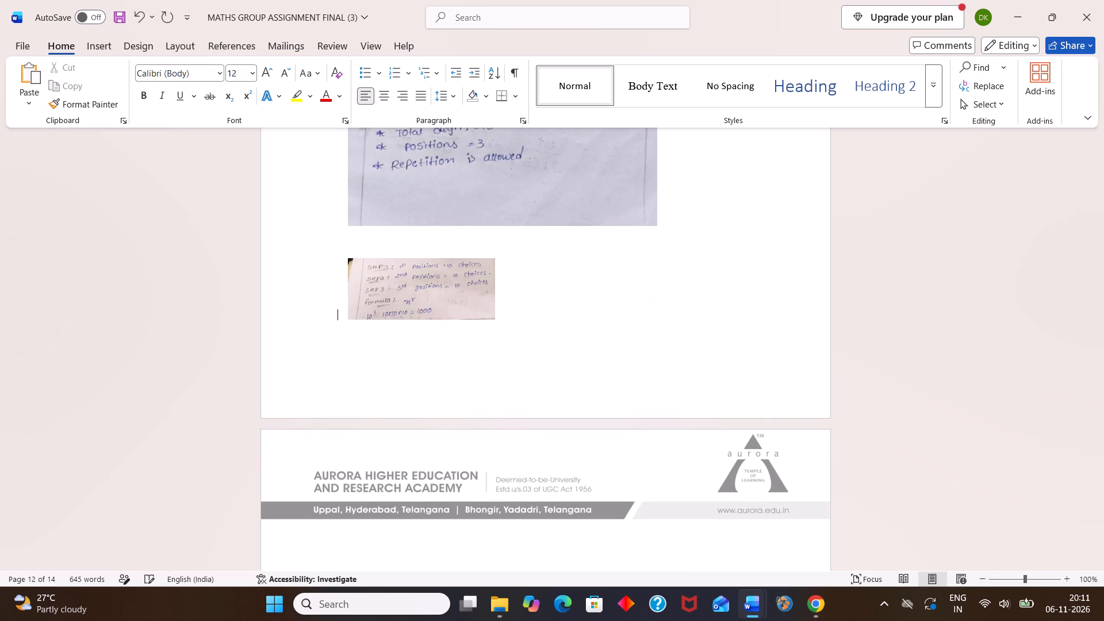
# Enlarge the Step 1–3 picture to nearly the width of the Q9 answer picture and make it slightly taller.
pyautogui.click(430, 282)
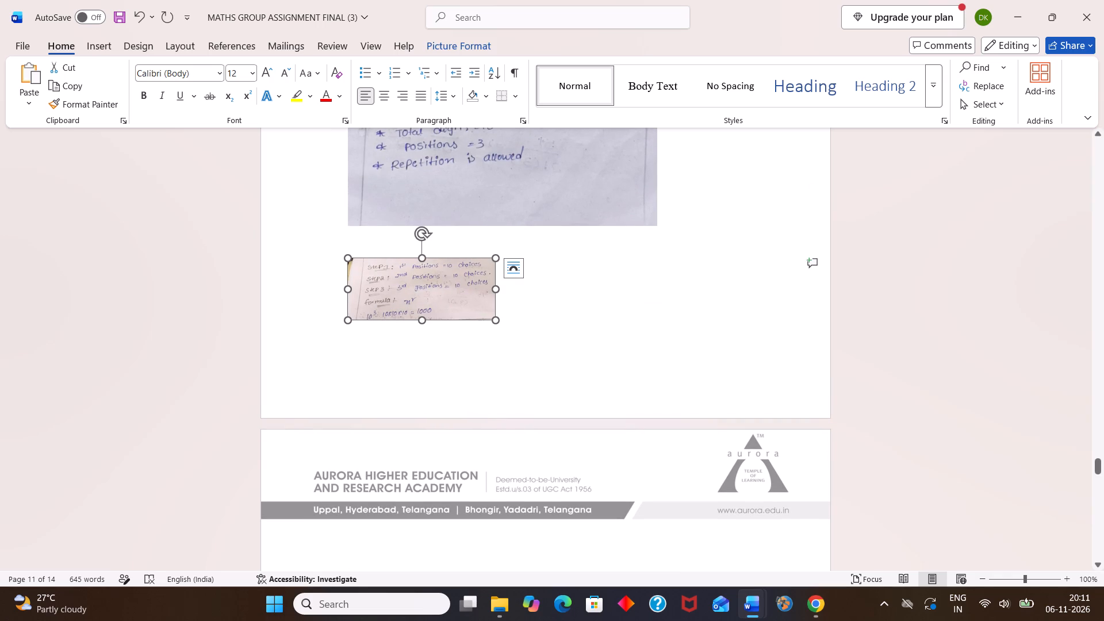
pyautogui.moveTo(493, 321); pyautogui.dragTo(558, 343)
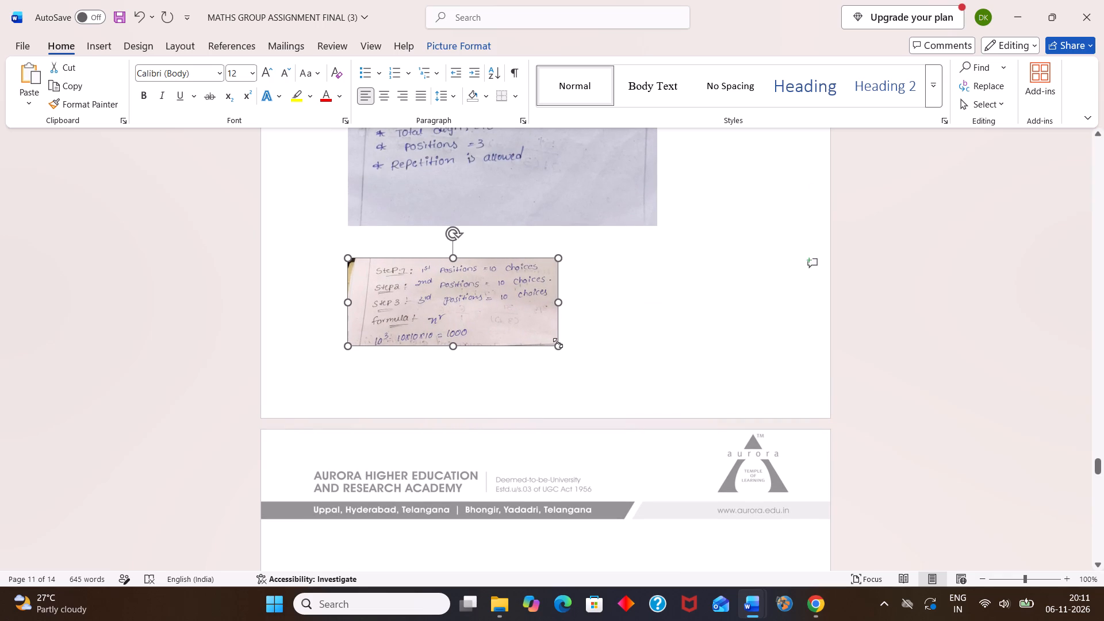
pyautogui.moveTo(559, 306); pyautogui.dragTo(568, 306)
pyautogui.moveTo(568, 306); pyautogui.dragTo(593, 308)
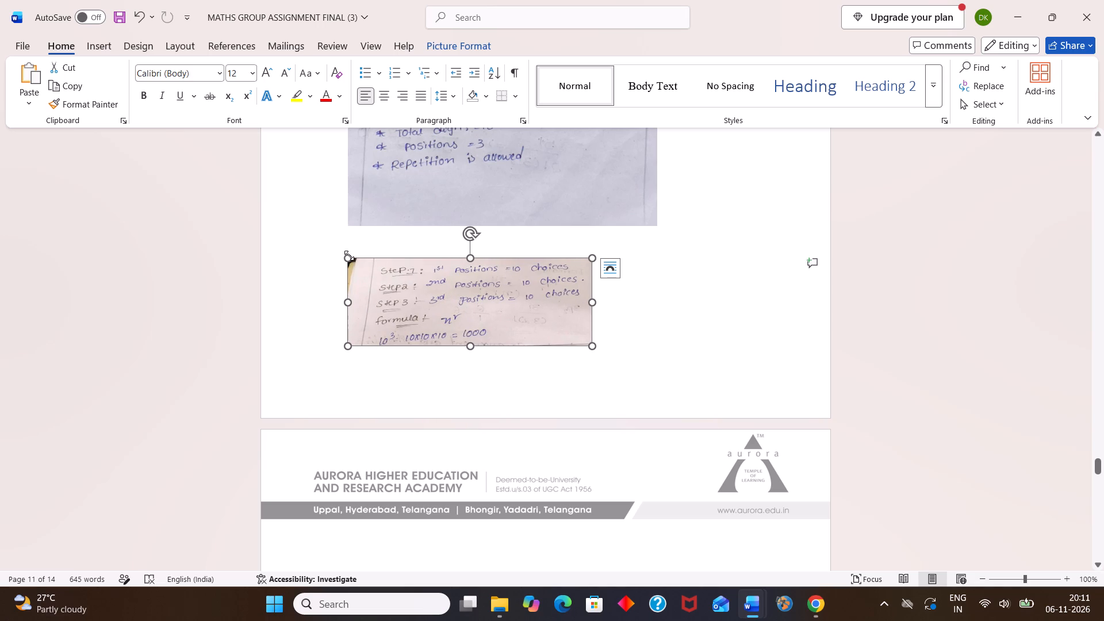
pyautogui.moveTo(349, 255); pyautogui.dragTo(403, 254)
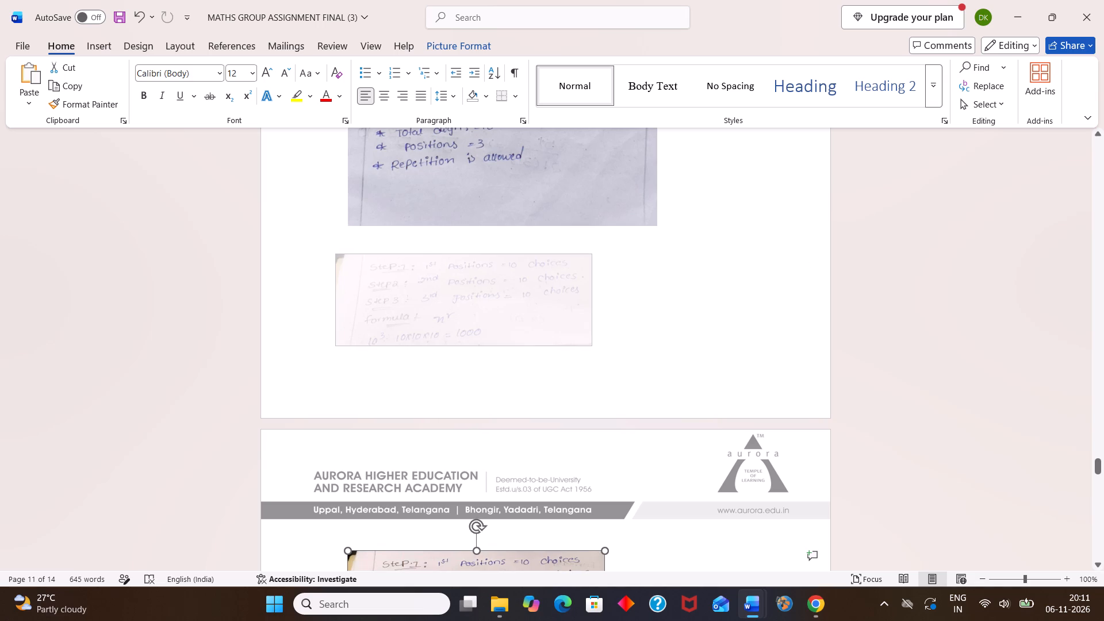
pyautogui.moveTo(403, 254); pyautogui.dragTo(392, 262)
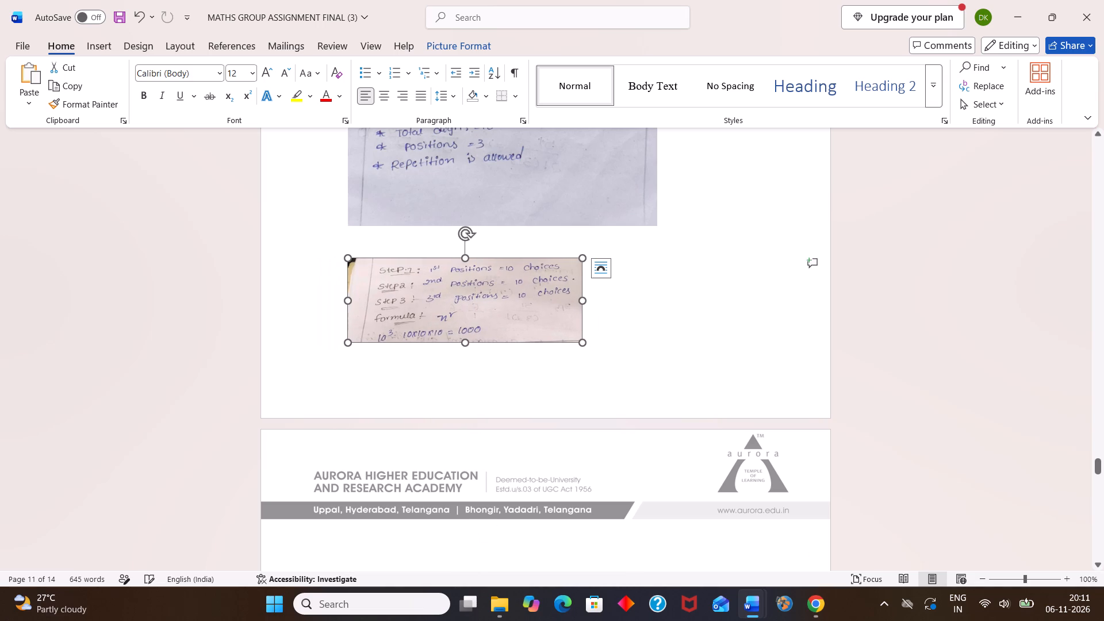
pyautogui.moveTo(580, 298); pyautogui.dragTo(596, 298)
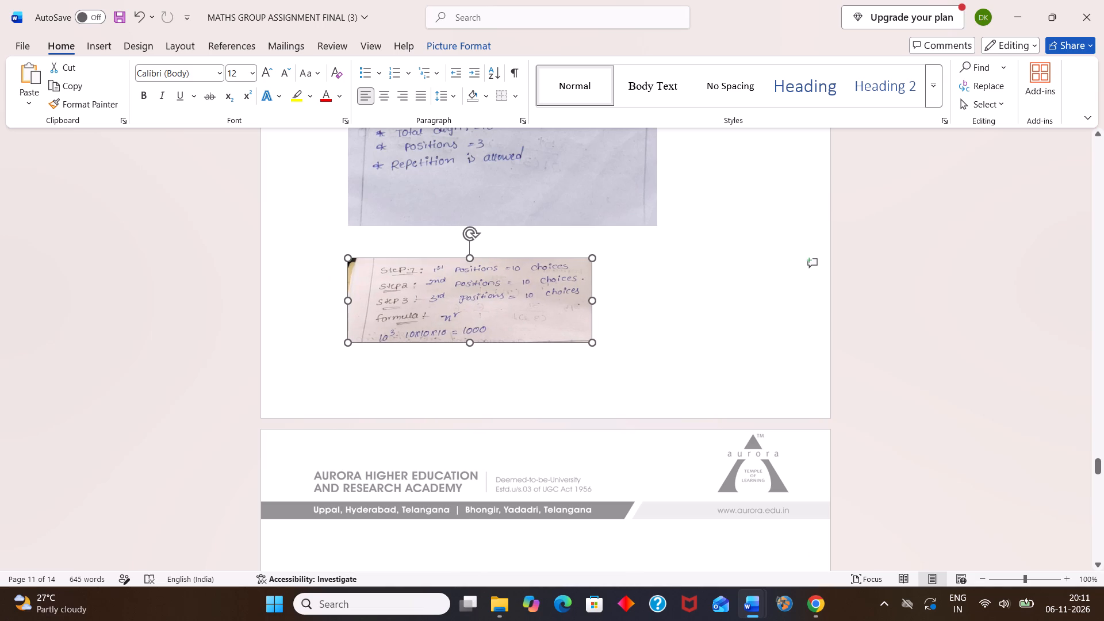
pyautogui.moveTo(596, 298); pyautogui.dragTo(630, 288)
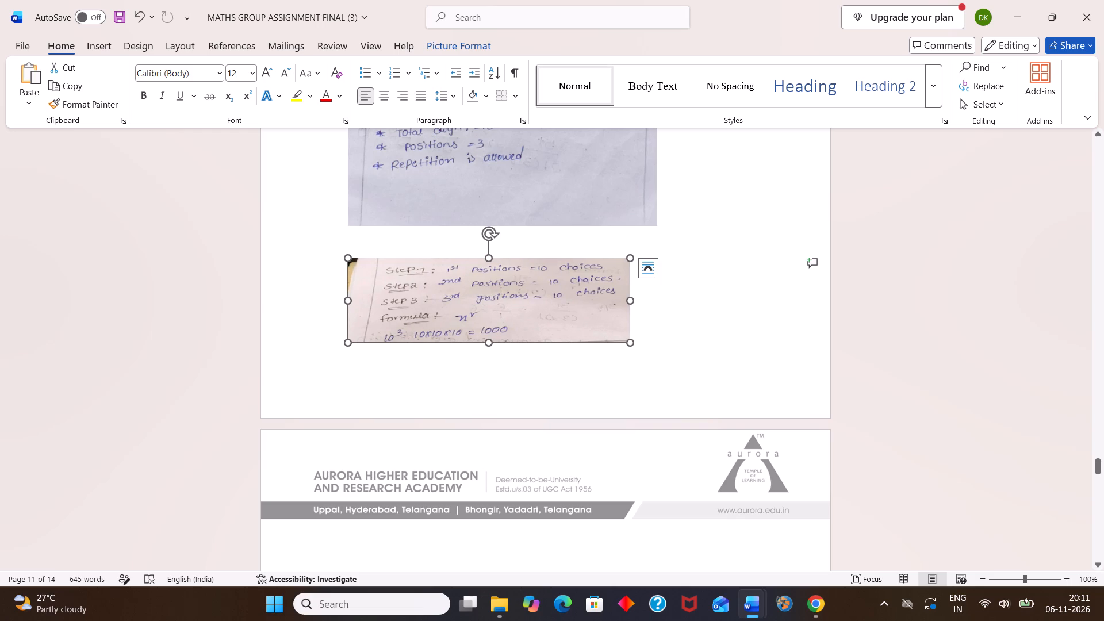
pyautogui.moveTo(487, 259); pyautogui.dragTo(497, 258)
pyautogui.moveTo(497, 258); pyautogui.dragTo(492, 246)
# Shrink the Step 1–3 picture on the page above Q10 to bring it back beneath the Q9 part (c) answer.
pyautogui.scroll(1, 496, 280)
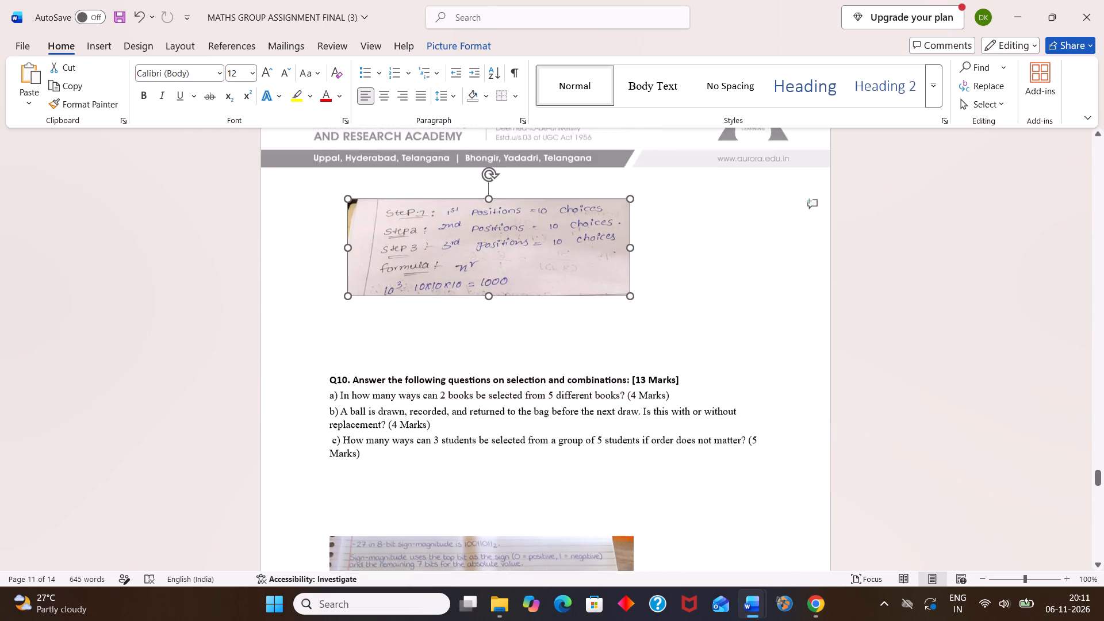
pyautogui.scroll(2, 496, 280)
pyautogui.scroll(1, 419, 291)
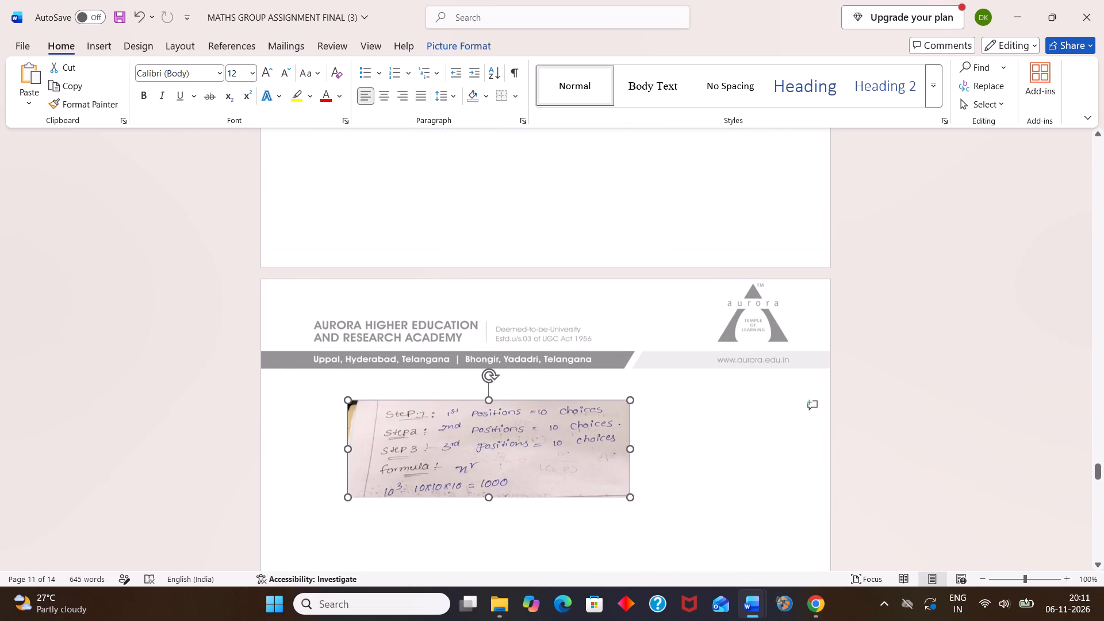
pyautogui.scroll(2, 419, 291)
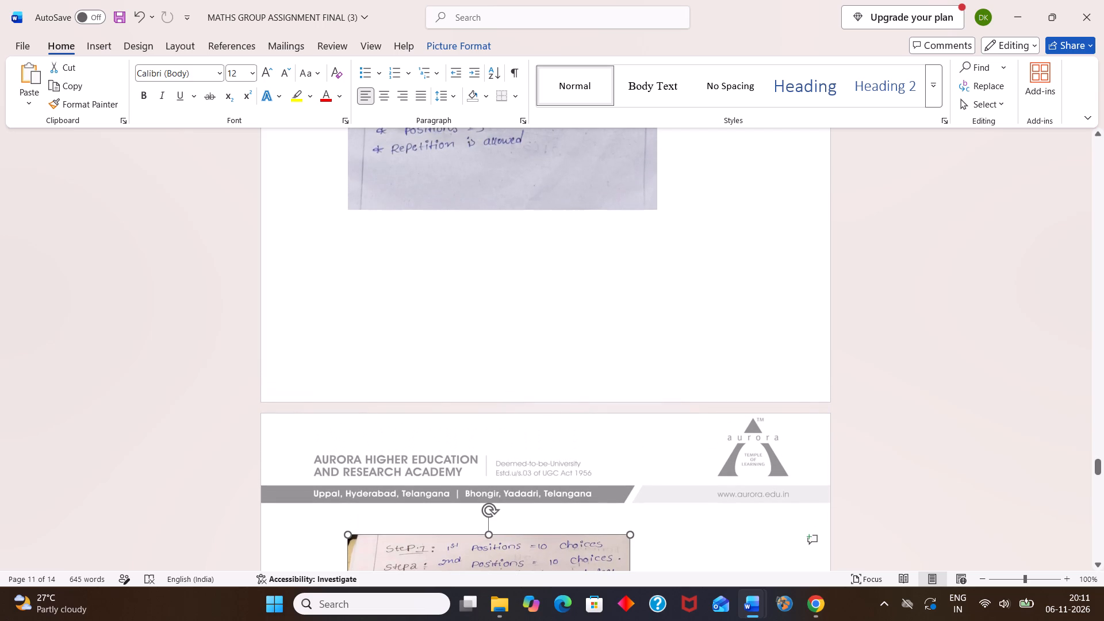
pyautogui.scroll(-2, 419, 291)
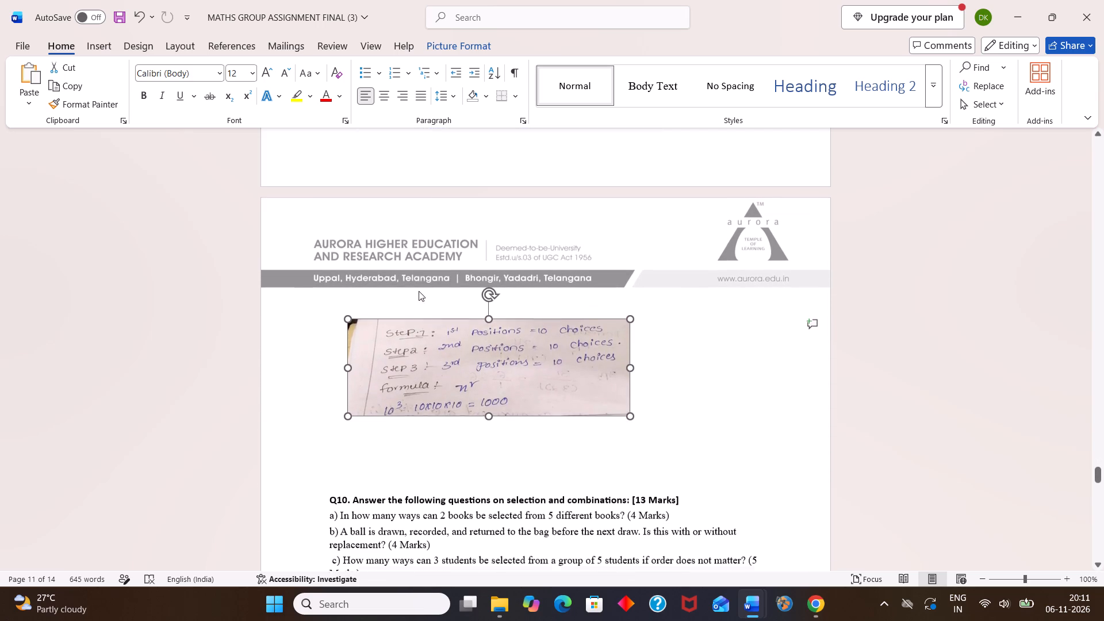
pyautogui.scroll(-1, 419, 291)
pyautogui.moveTo(353, 314); pyautogui.dragTo(339, 281)
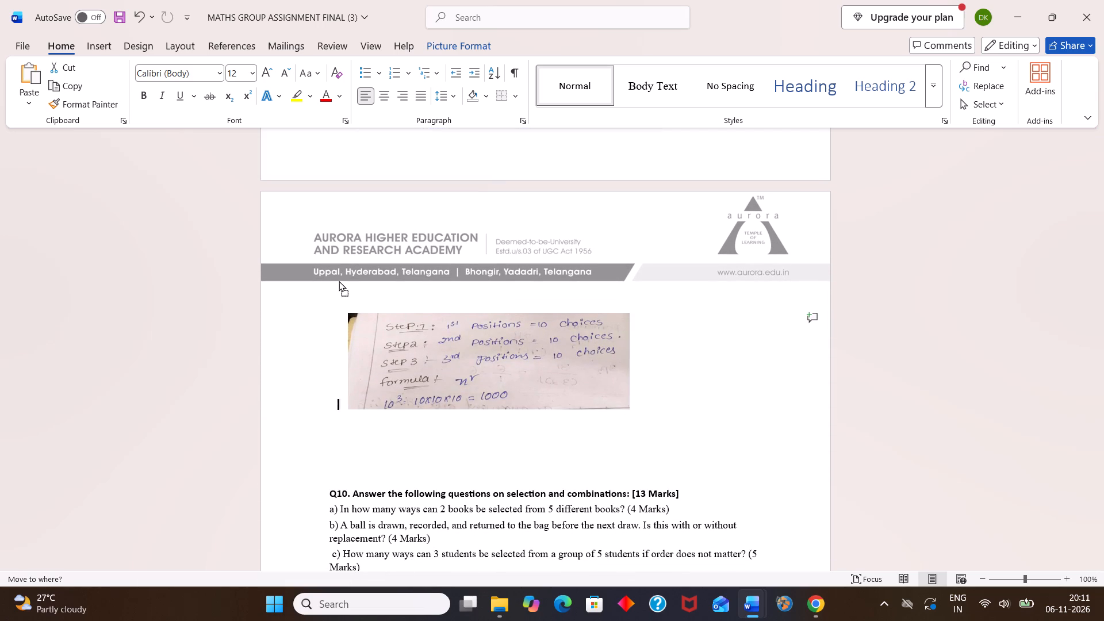
pyautogui.moveTo(339, 281); pyautogui.dragTo(382, 344)
pyautogui.click(382, 344)
pyautogui.moveTo(355, 317); pyautogui.dragTo(362, 320)
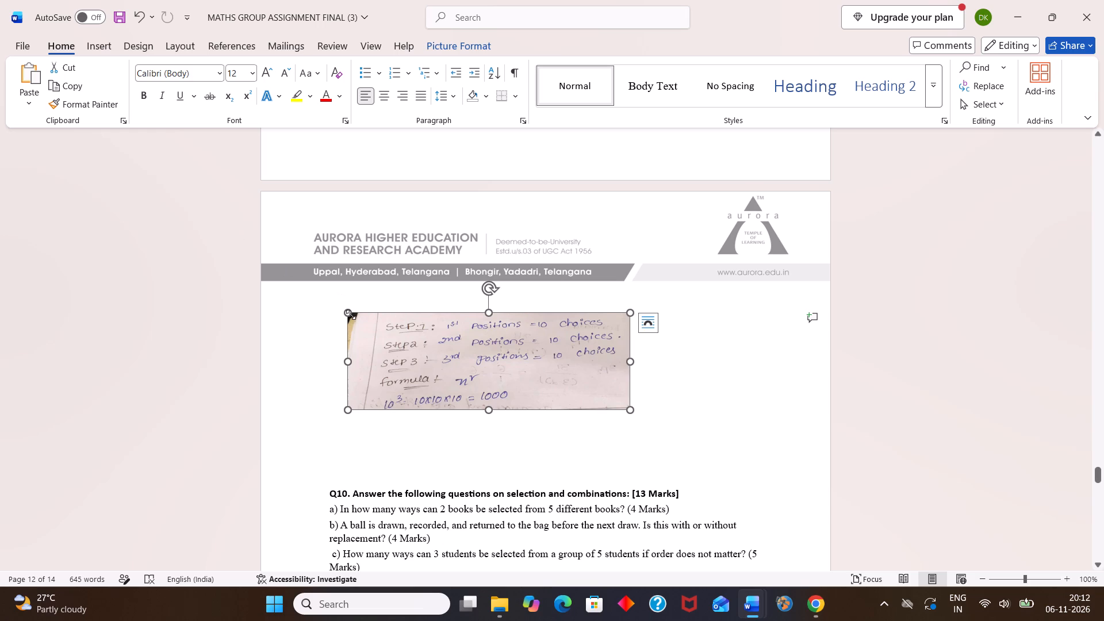
pyautogui.click(351, 315)
pyautogui.moveTo(351, 315); pyautogui.dragTo(536, 410)
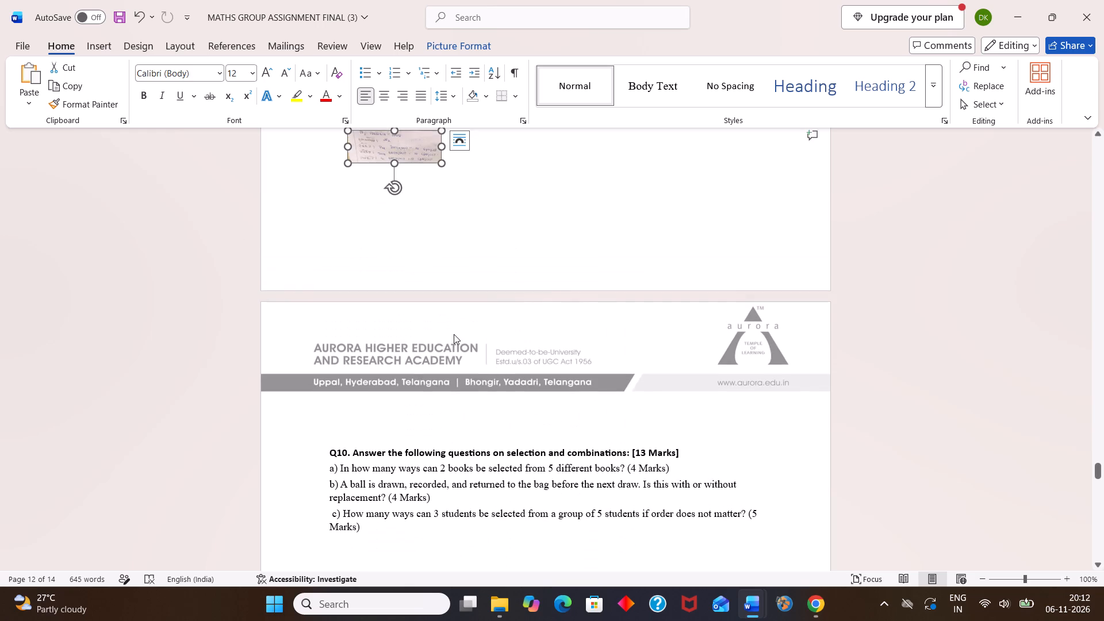
# Enlarge the small Step 1–3 picture beneath the Q9 answer to about three-quarters of the Q9 answer picture's width.
pyautogui.scroll(2, 454, 334)
pyautogui.doubleClick(391, 400)
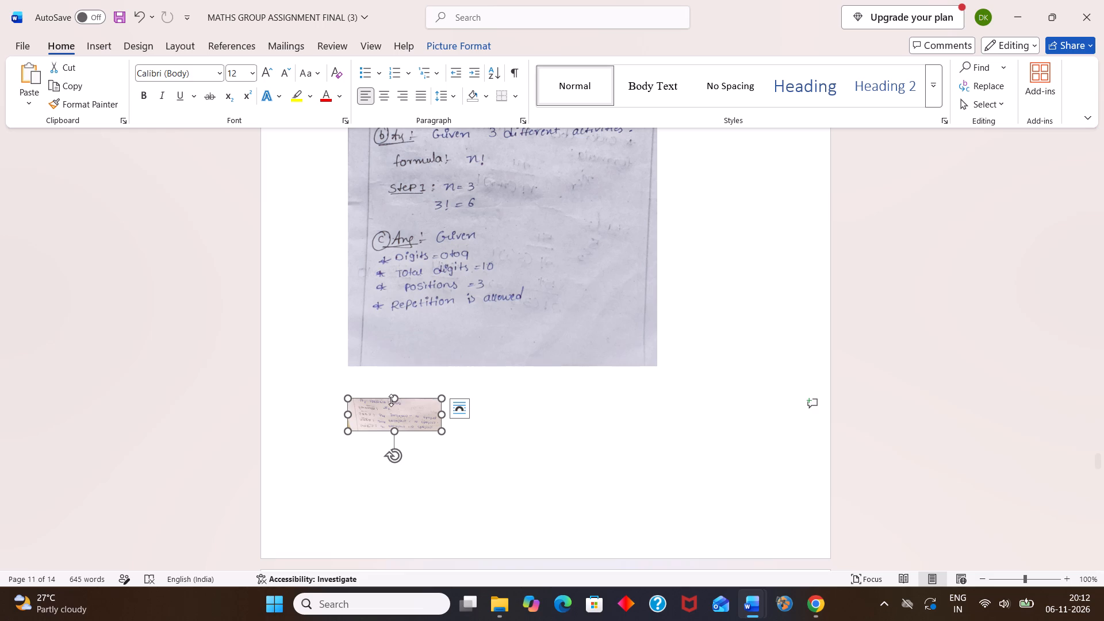
pyautogui.moveTo(393, 431); pyautogui.dragTo(417, 435)
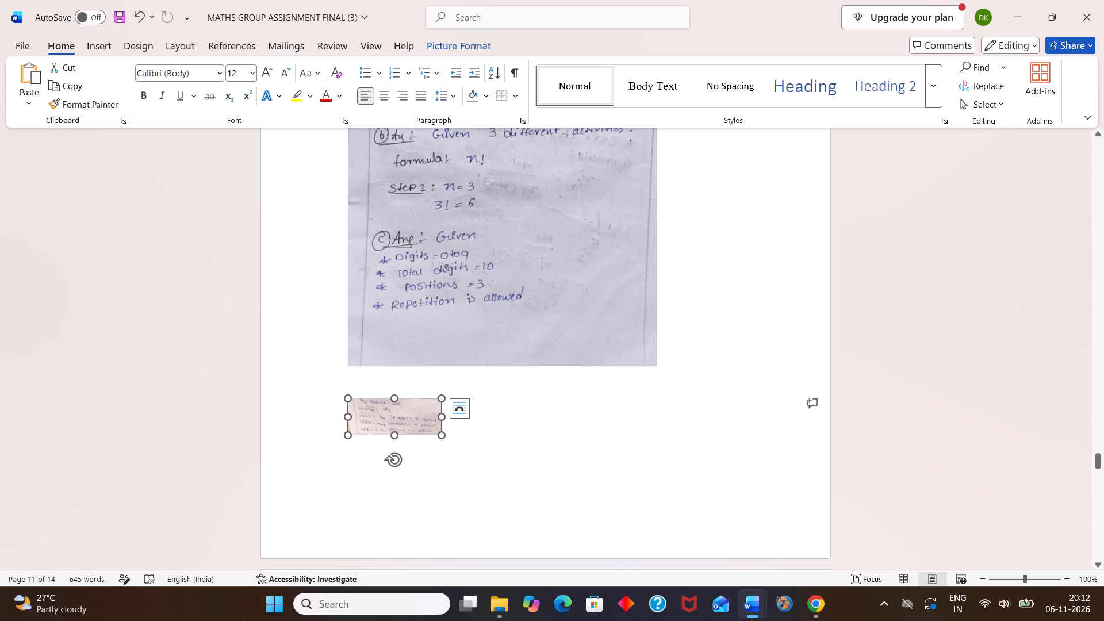
pyautogui.moveTo(442, 402); pyautogui.dragTo(408, 404)
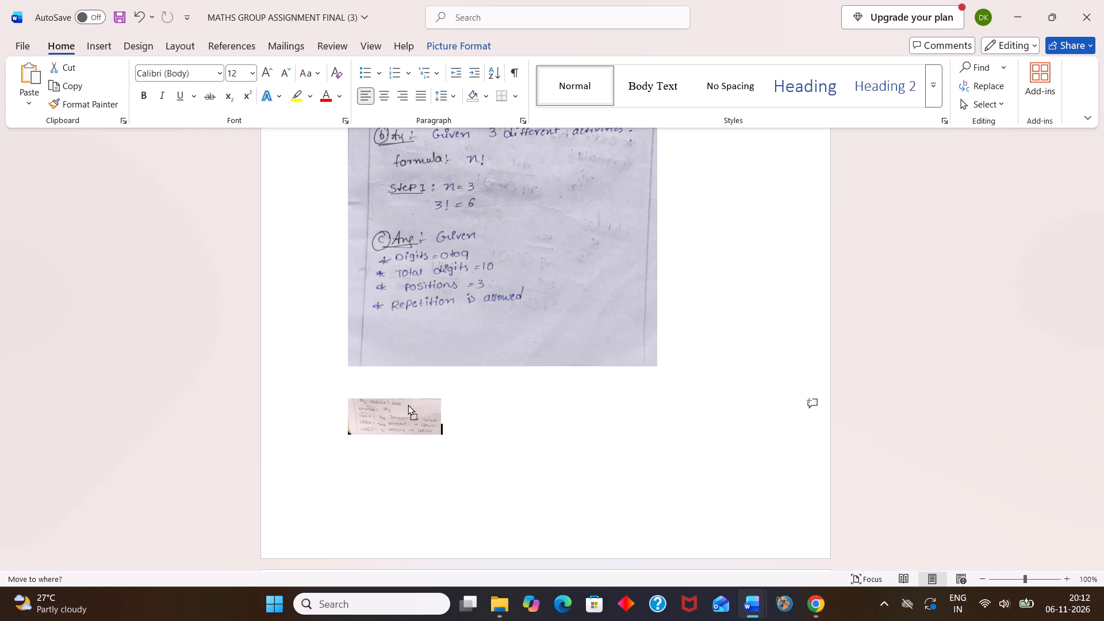
pyautogui.moveTo(408, 404); pyautogui.dragTo(404, 404)
pyautogui.click(404, 404)
pyautogui.moveTo(440, 432); pyautogui.dragTo(461, 458)
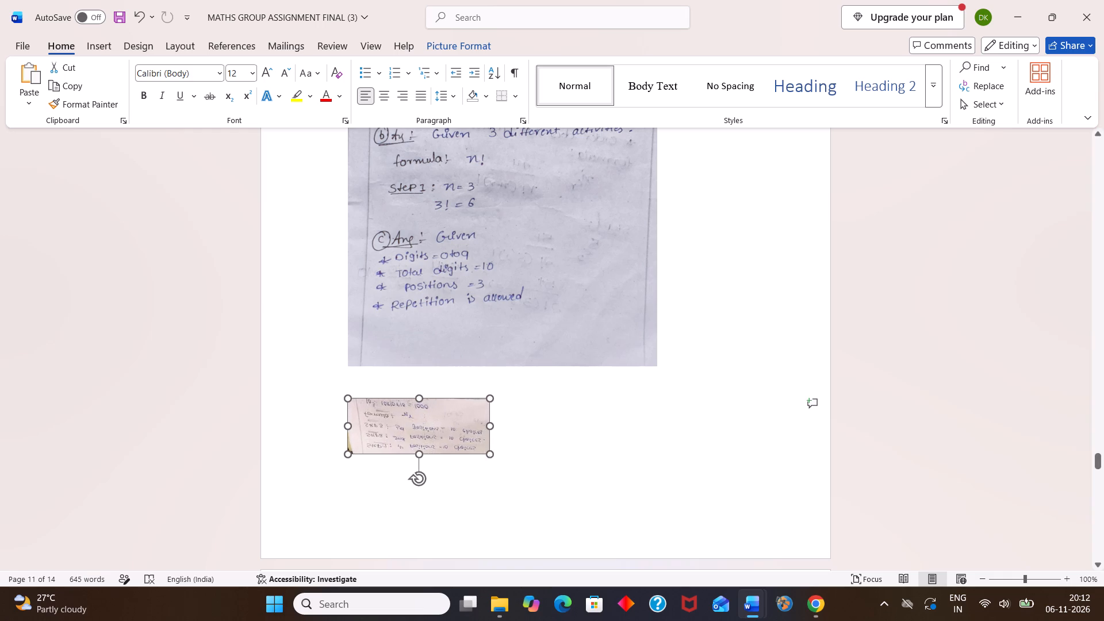
pyautogui.moveTo(461, 458); pyautogui.dragTo(531, 484)
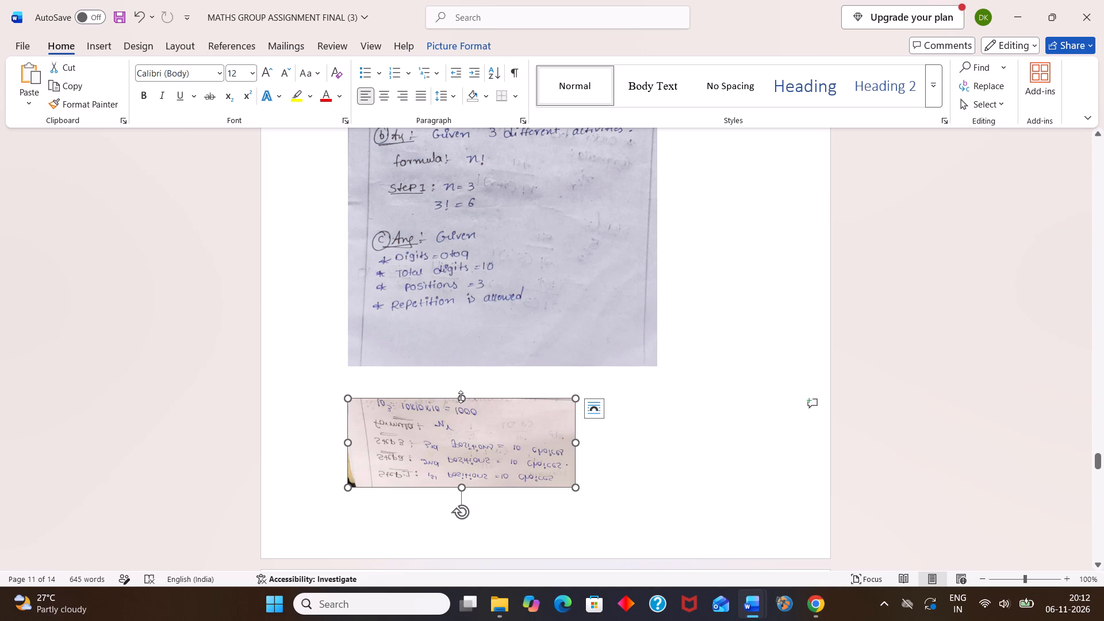
# Flip the upside-down Step 1–3 picture vertically so it reads upright, with its height about a third of its width.
pyautogui.moveTo(461, 491); pyautogui.dragTo(465, 527)
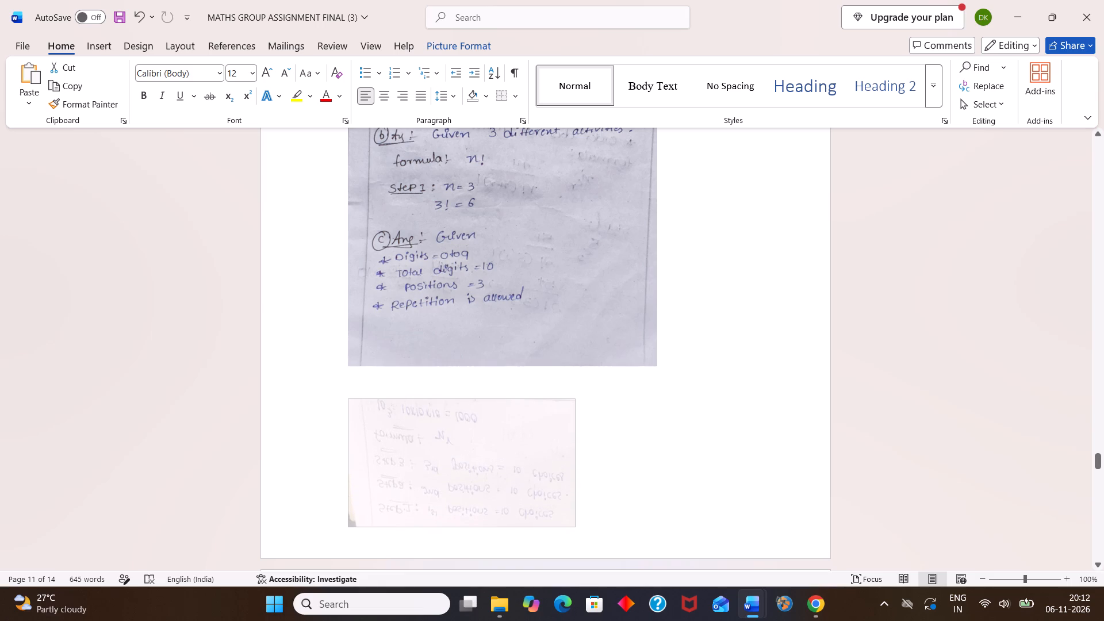
pyautogui.moveTo(465, 527); pyautogui.dragTo(469, 407)
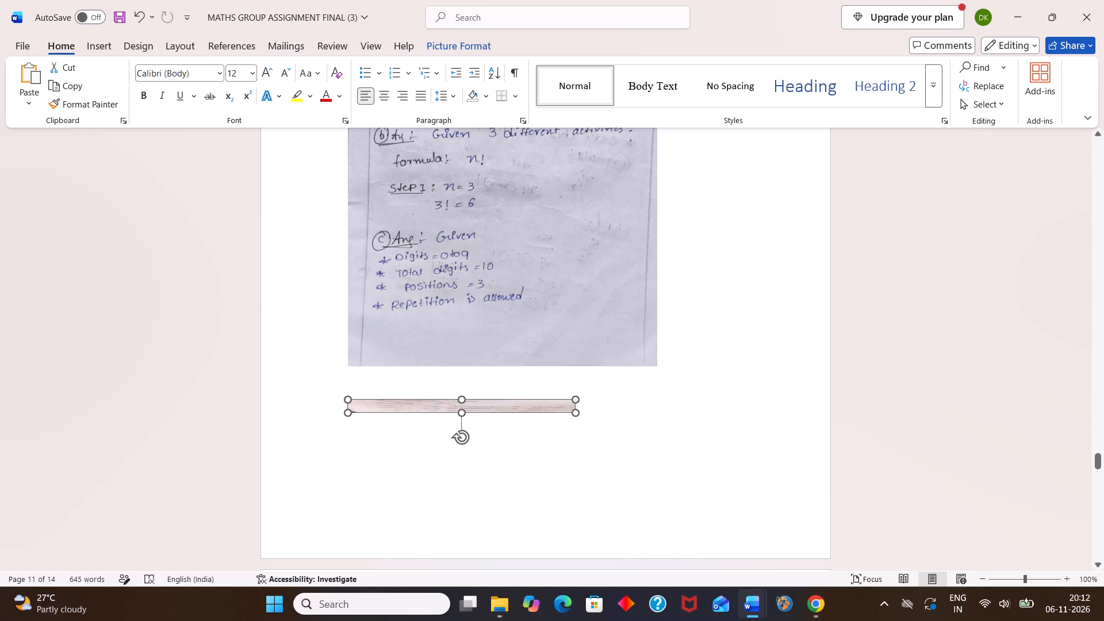
pyautogui.moveTo(469, 407); pyautogui.dragTo(453, 346)
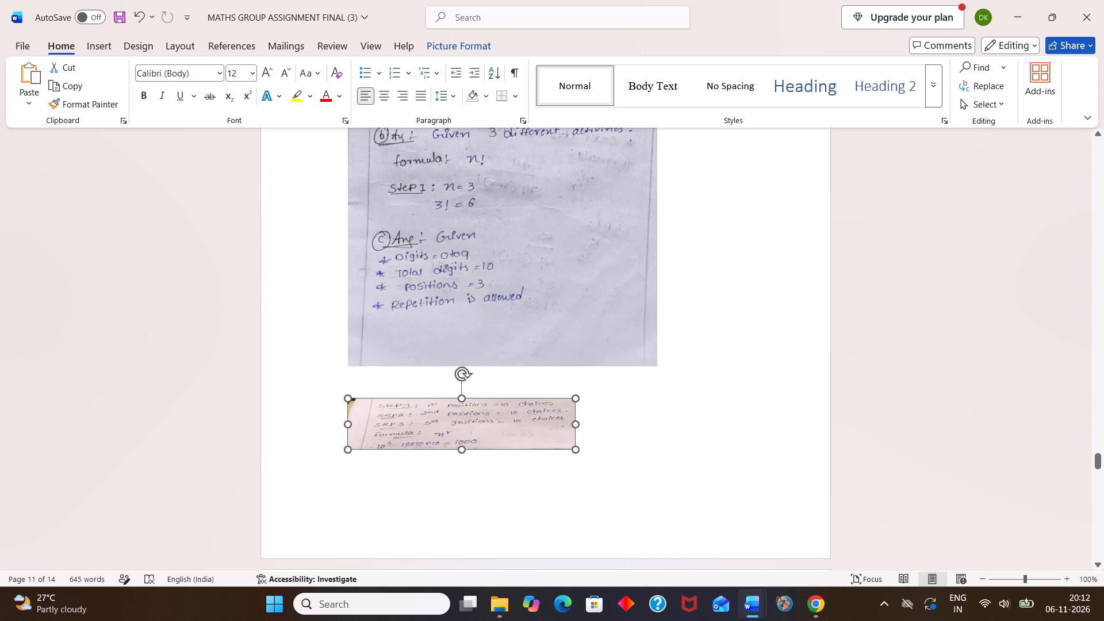
pyautogui.moveTo(453, 346); pyautogui.dragTo(448, 344)
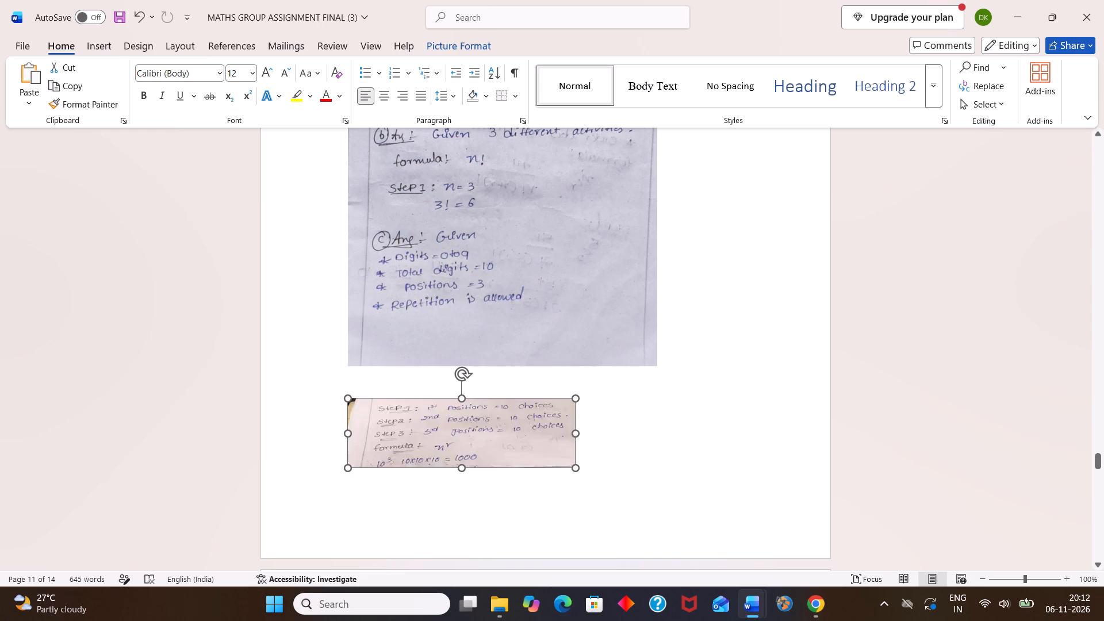
pyautogui.moveTo(448, 344); pyautogui.dragTo(440, 317)
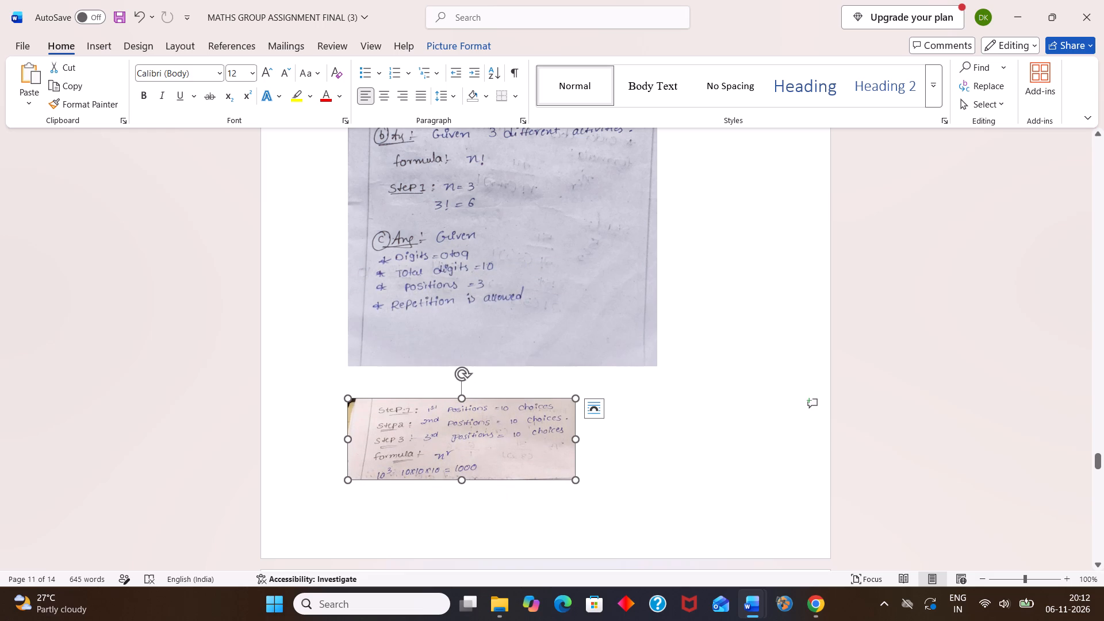
# Widen the Step 1–3 picture to nearly match the width of the Q9 answer picture above, keeping its height.
pyautogui.click(481, 442)
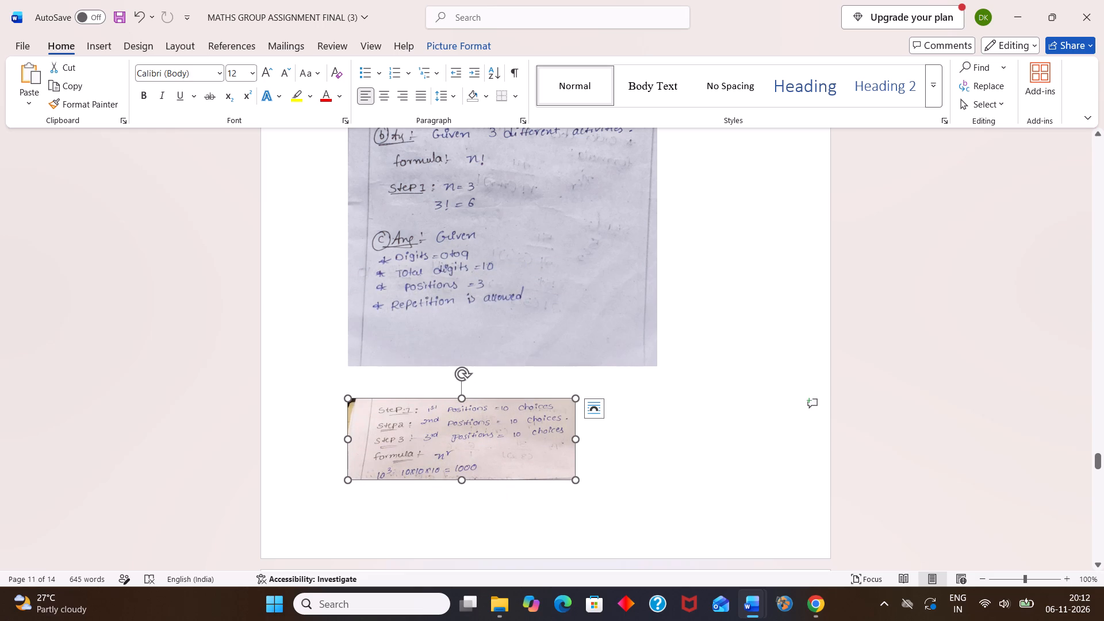
pyautogui.click(651, 464)
pyautogui.click(574, 436)
pyautogui.moveTo(574, 436); pyautogui.dragTo(576, 436)
pyautogui.moveTo(576, 436); pyautogui.dragTo(653, 440)
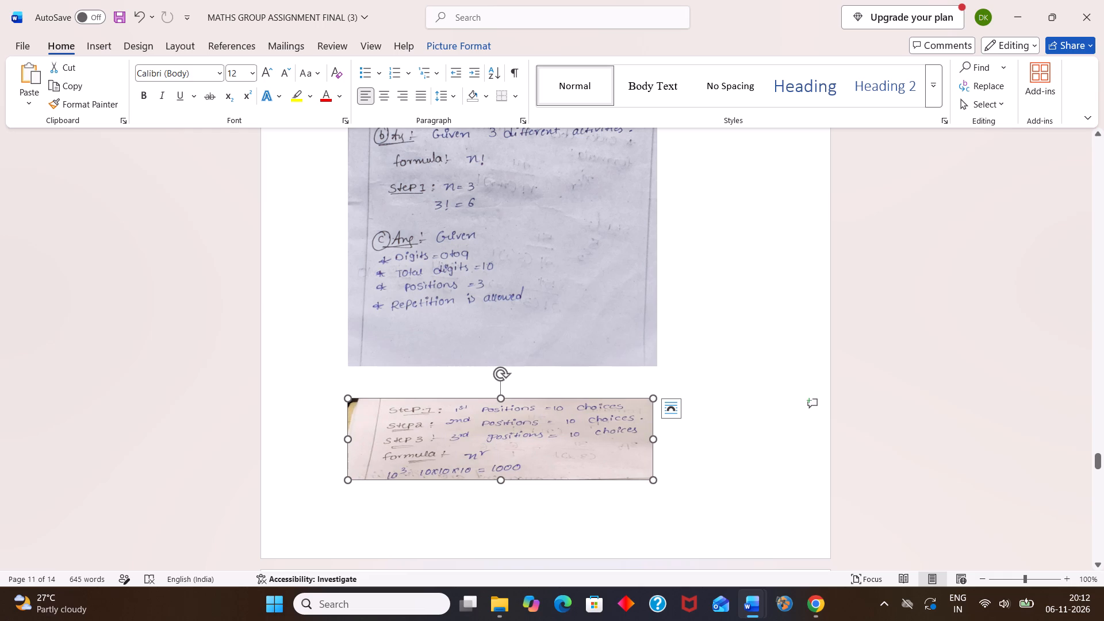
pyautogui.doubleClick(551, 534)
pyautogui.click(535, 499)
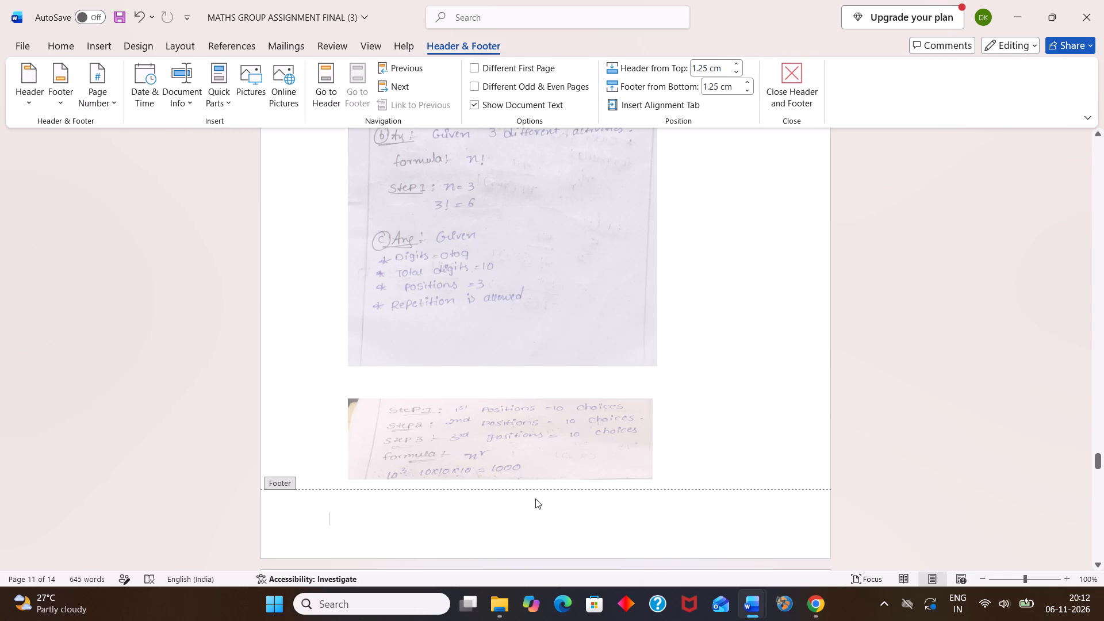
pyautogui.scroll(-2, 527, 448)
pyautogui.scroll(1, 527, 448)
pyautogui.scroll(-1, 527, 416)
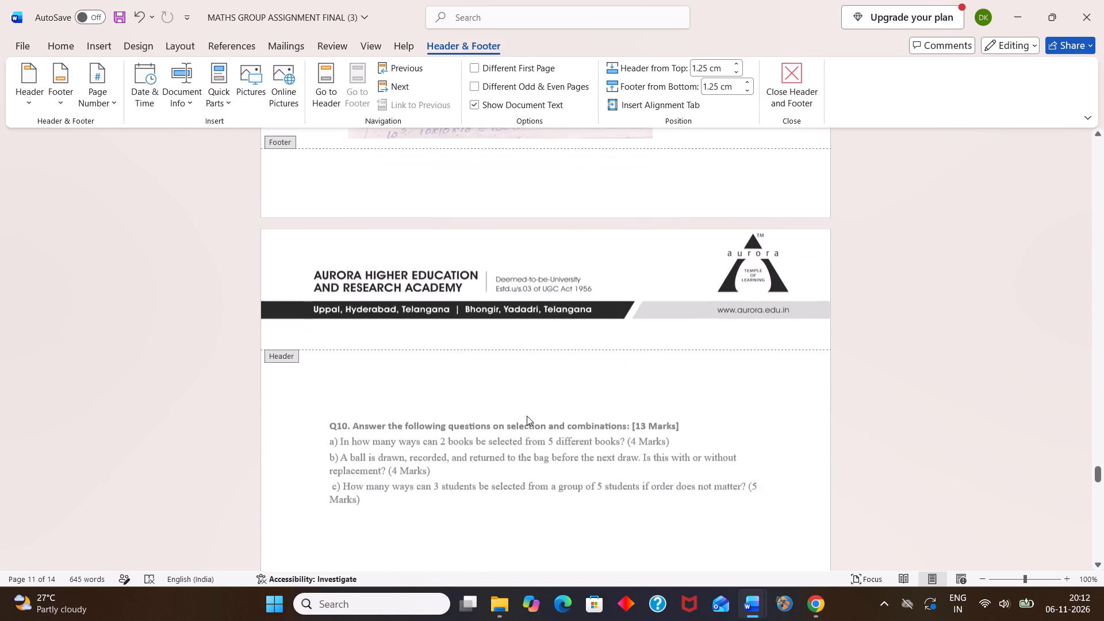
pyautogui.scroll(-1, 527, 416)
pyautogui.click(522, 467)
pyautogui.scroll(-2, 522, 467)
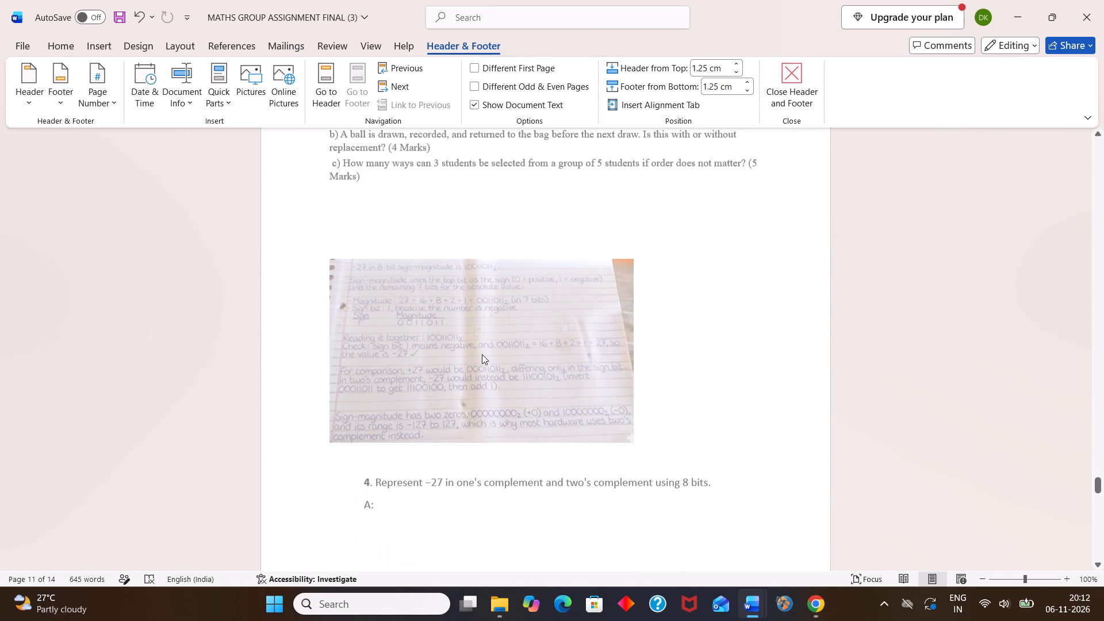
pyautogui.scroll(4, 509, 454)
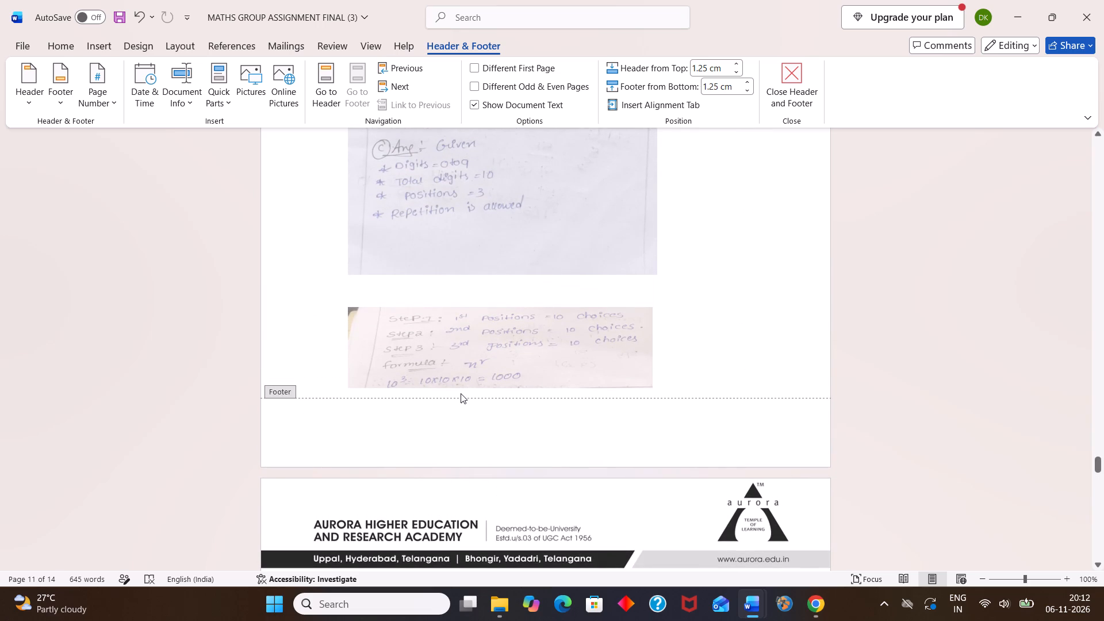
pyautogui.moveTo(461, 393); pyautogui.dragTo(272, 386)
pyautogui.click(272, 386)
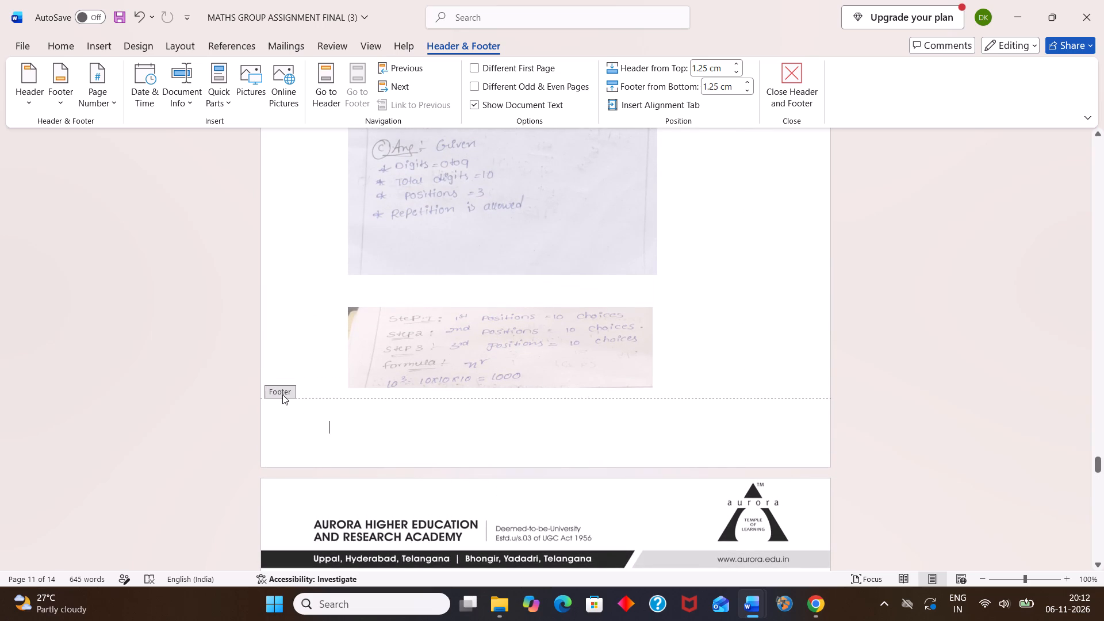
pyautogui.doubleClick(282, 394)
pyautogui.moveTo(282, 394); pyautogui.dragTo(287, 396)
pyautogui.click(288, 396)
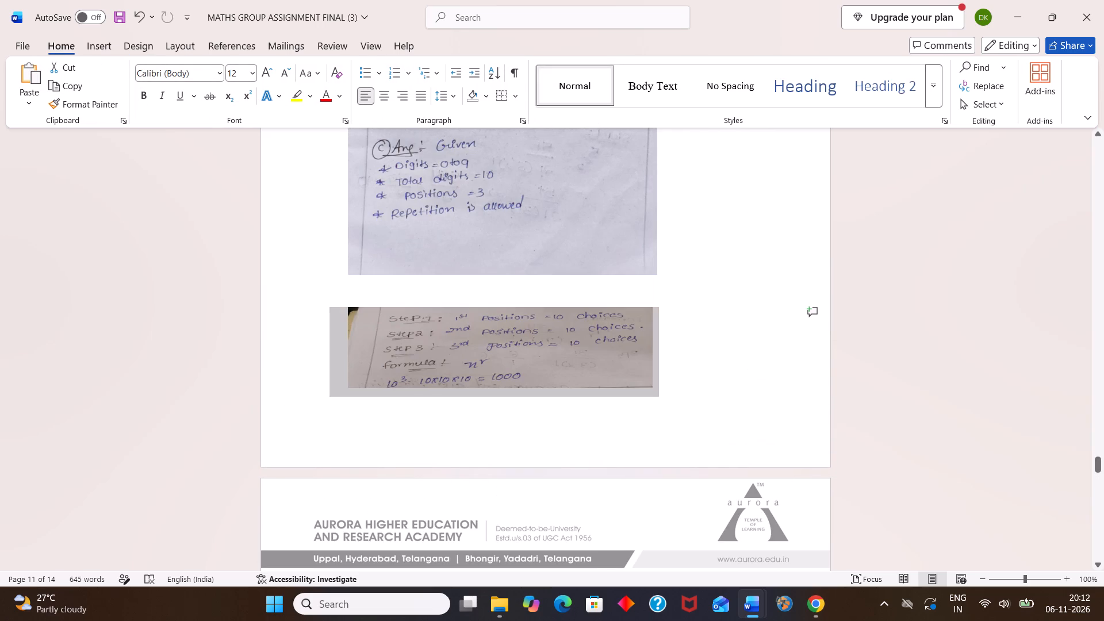
# Review the pages from the Q9 answer through Q10 to the end of the document for layout and leftover template content.
pyautogui.click(319, 382)
pyautogui.scroll(-1, 425, 471)
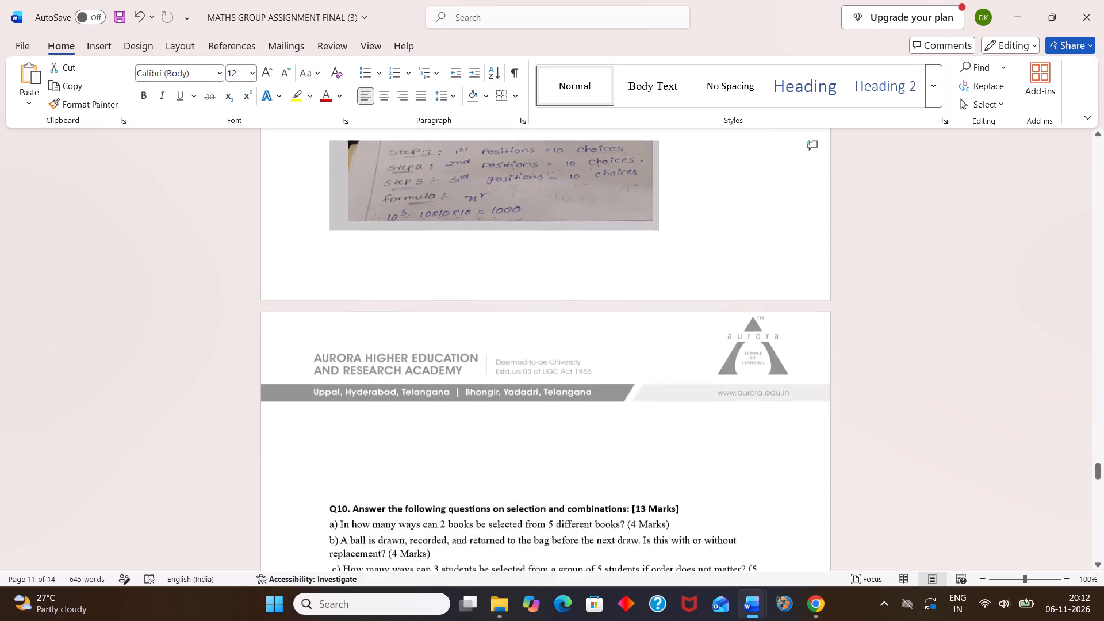
pyautogui.scroll(-3, 425, 471)
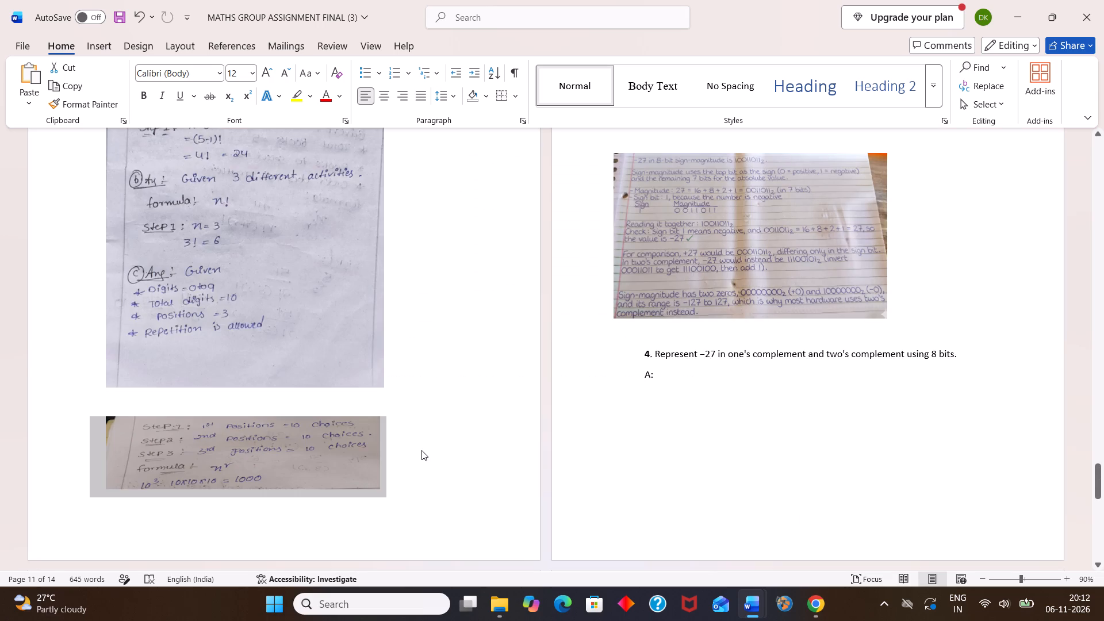
pyautogui.scroll(1, 421, 450)
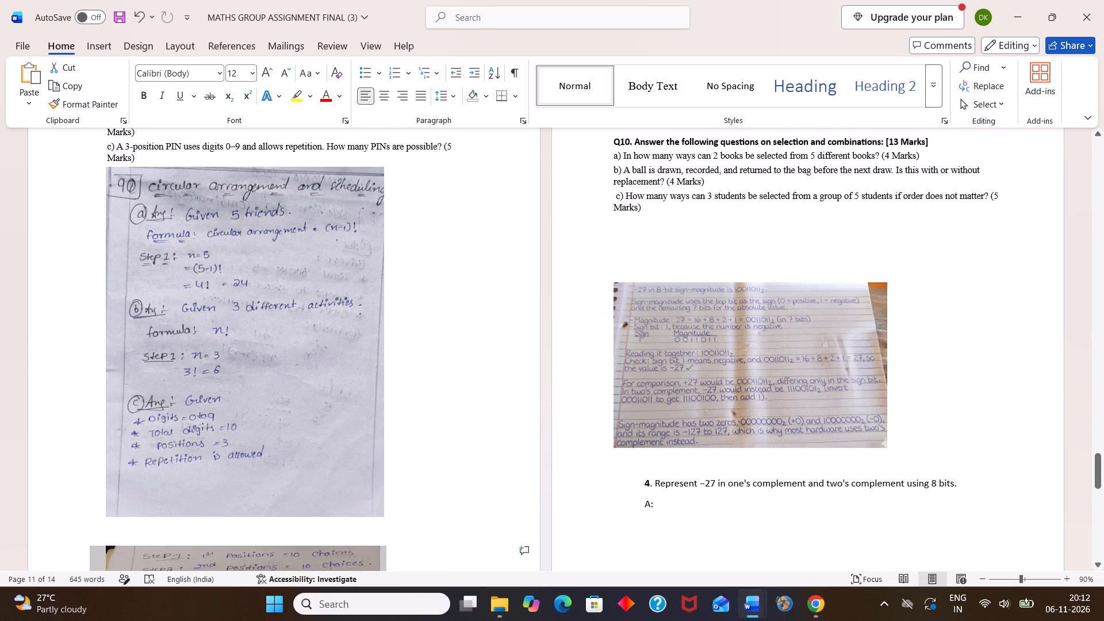
pyautogui.click(475, 412)
pyautogui.keyDown('ctrl'); pyautogui.scroll(6, 475, 412); pyautogui.keyUp('ctrl')
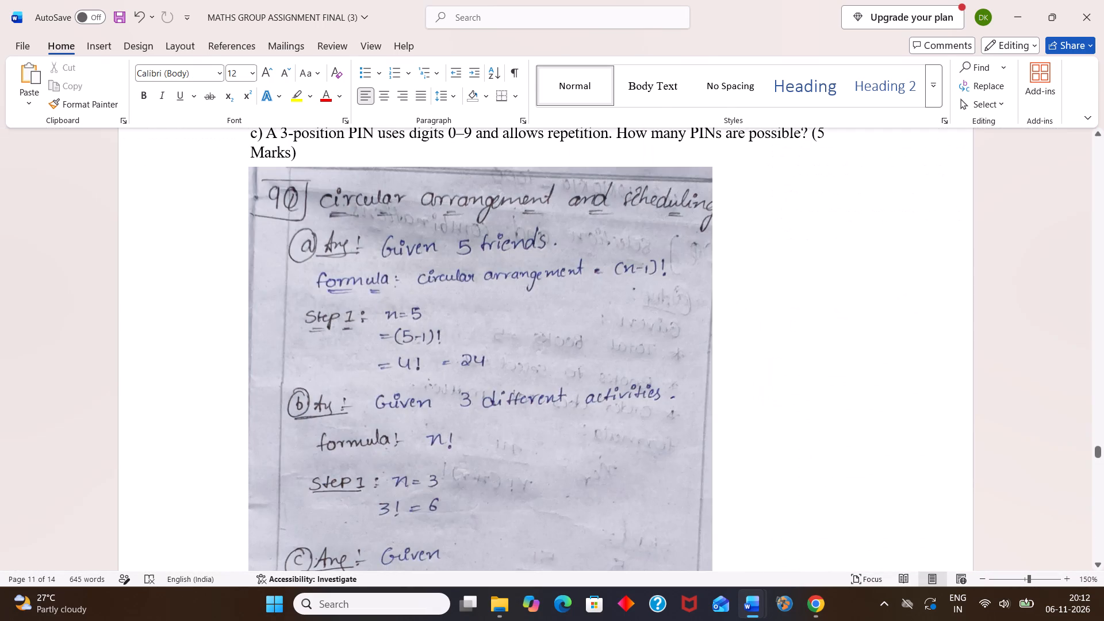
pyautogui.scroll(-17, 464, 406)
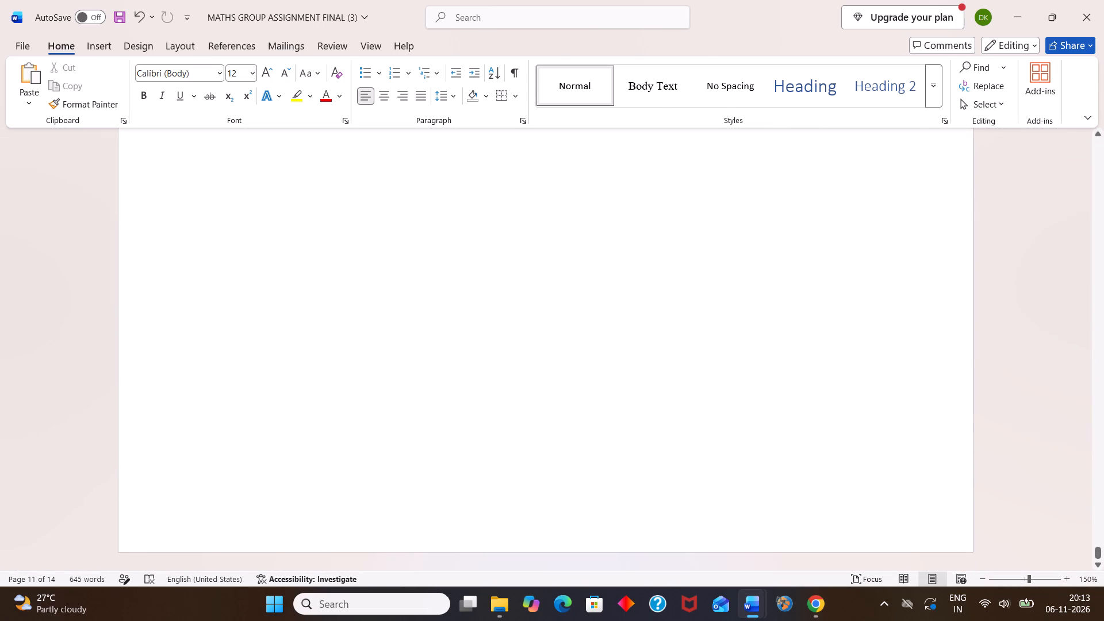
pyautogui.scroll(5, 366, 457)
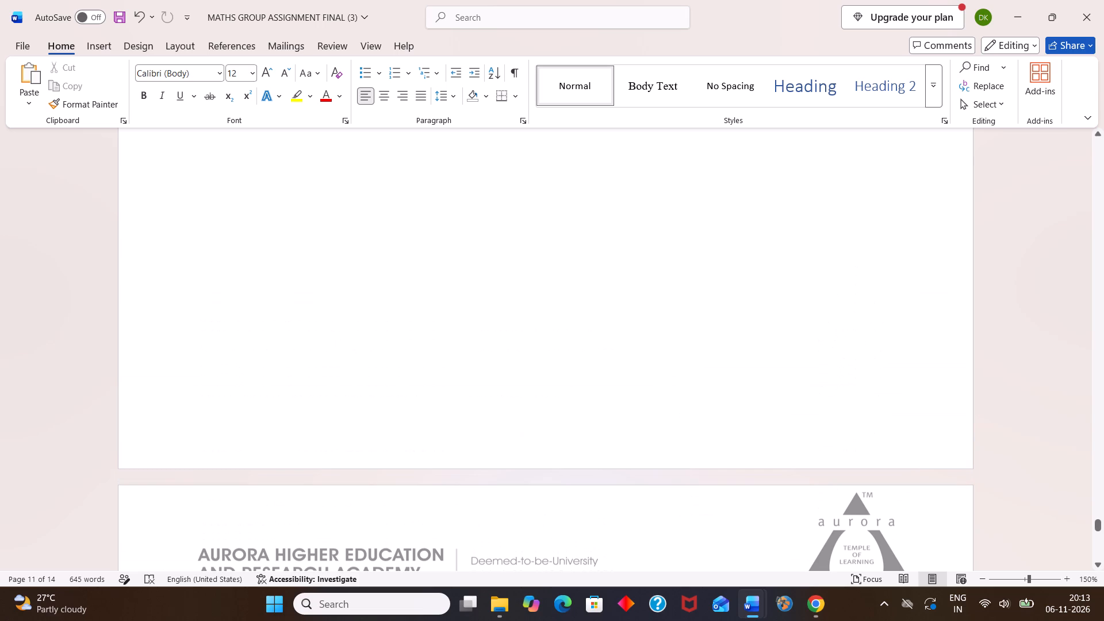
pyautogui.scroll(4, 366, 457)
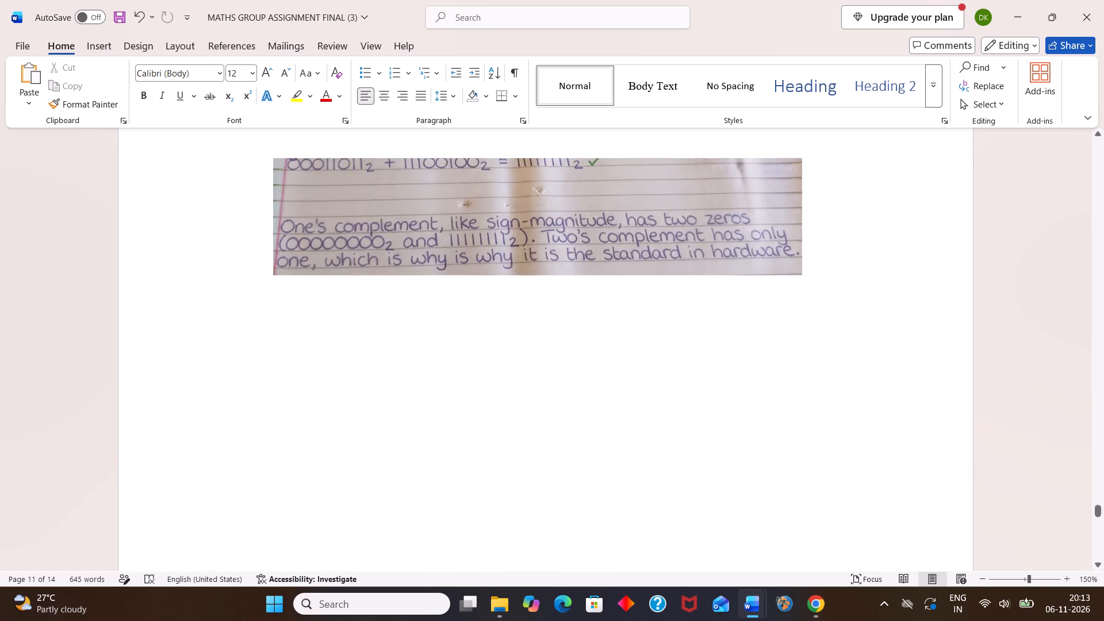
pyautogui.scroll(8, 366, 457)
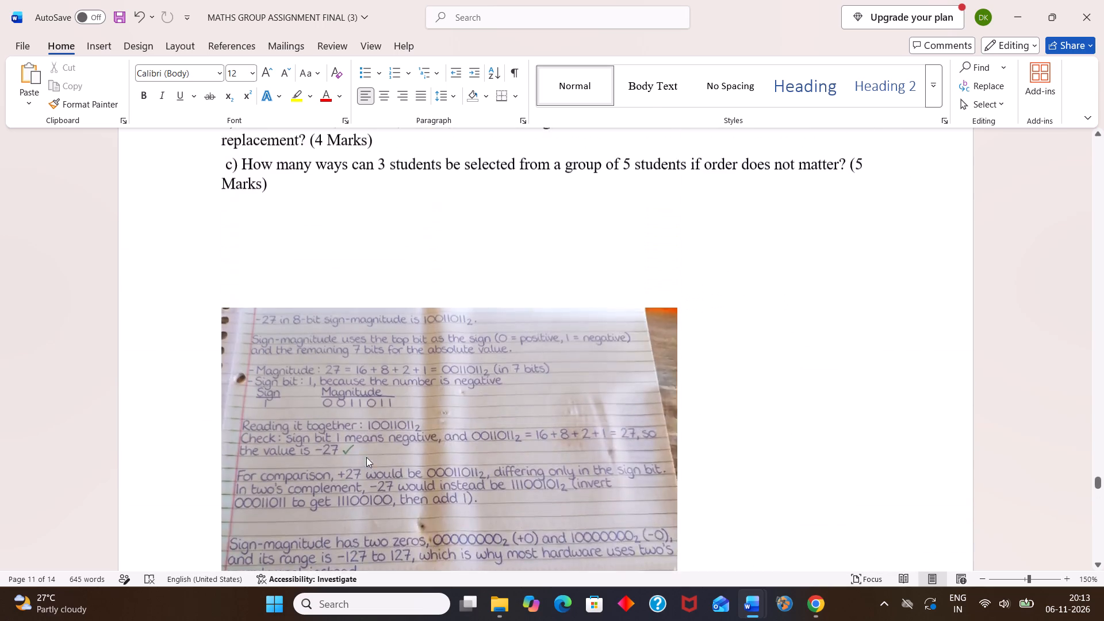
pyautogui.scroll(2, 366, 457)
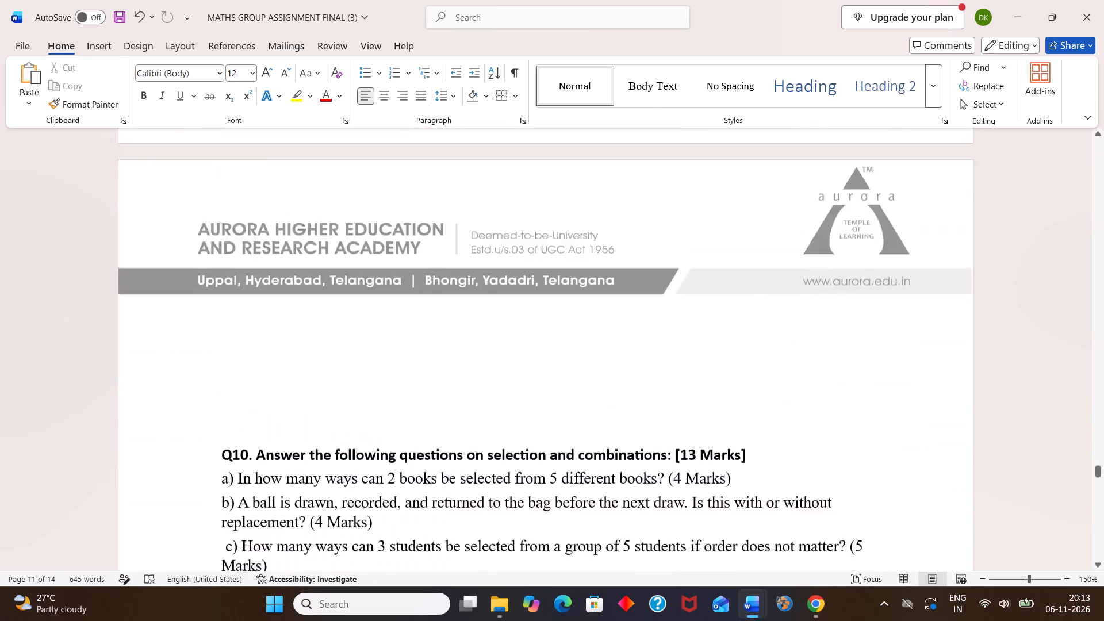
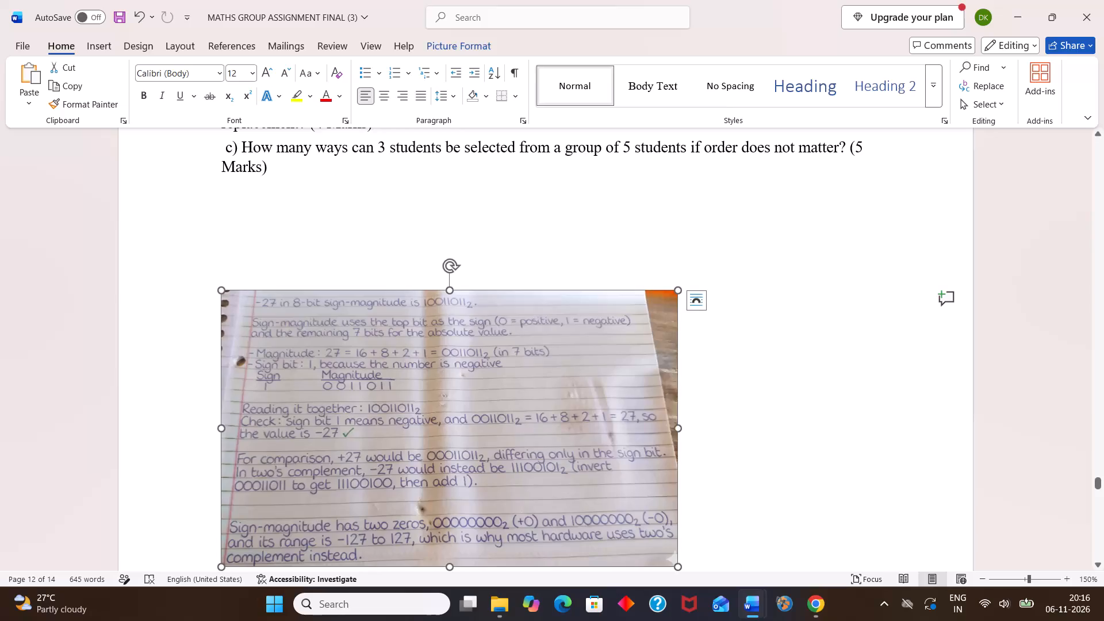
# Delete the leftover −27 sign-magnitude picture below Q10, along with template question 4 and its answer picture.
pyautogui.press('BackSpace')
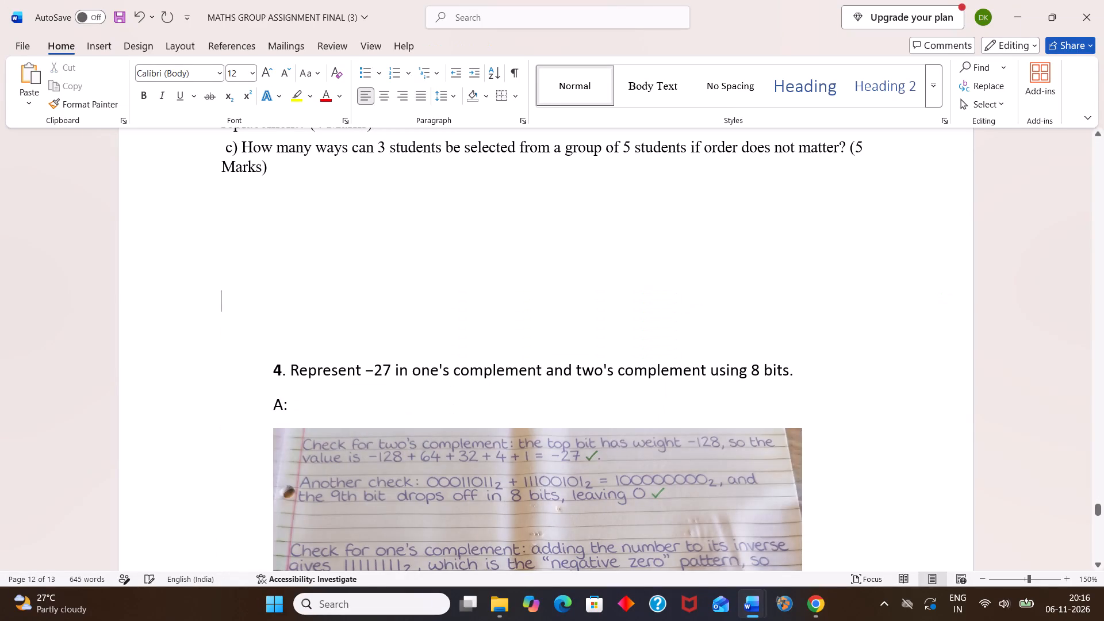
pyautogui.moveTo(259, 371); pyautogui.dragTo(312, 394)
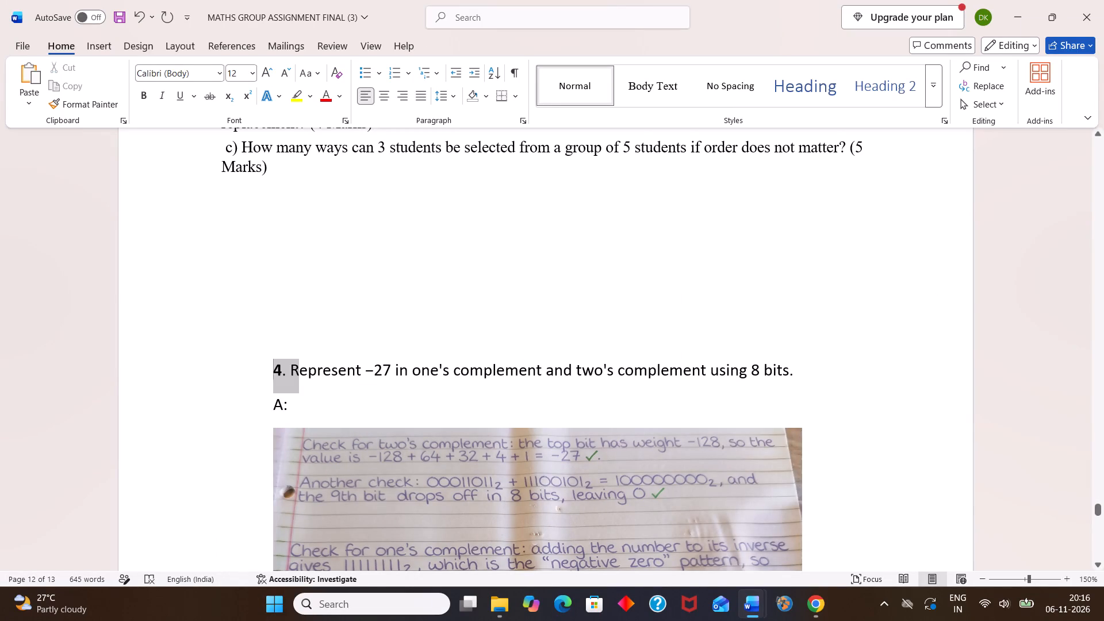
pyautogui.moveTo(312, 394); pyautogui.dragTo(786, 620)
pyautogui.press('BackSpace')
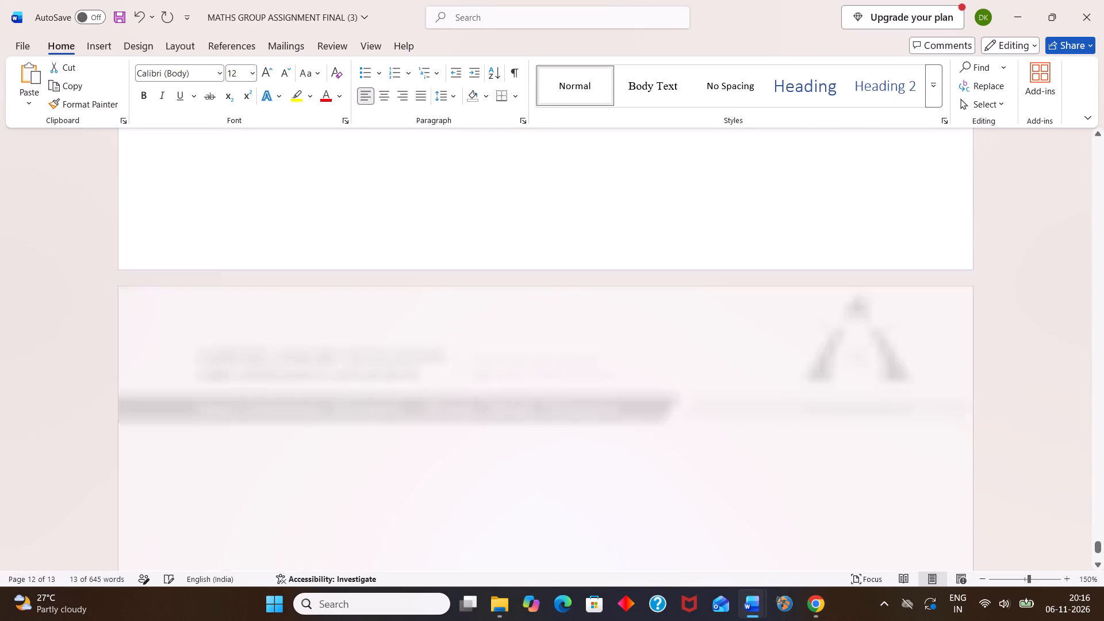
# Paste the copied handwritten 5C2 combinations answer picture into the blank space beneath Q10 part c.
pyautogui.scroll(6, 786, 620)
pyautogui.scroll(4, 674, 585)
pyautogui.keyDown('ctrl'); pyautogui.scroll(-6, 674, 585); pyautogui.keyUp('ctrl')
pyautogui.scroll(3, 674, 585)
pyautogui.scroll(3, 728, 620)
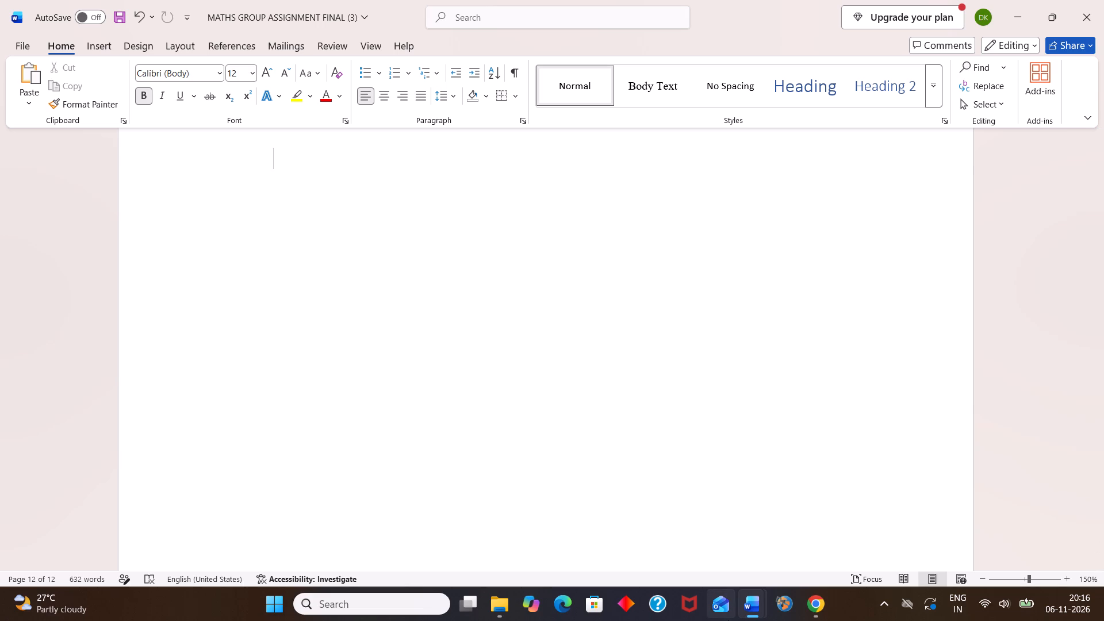
pyautogui.scroll(7, 728, 620)
pyautogui.scroll(5, 211, 193)
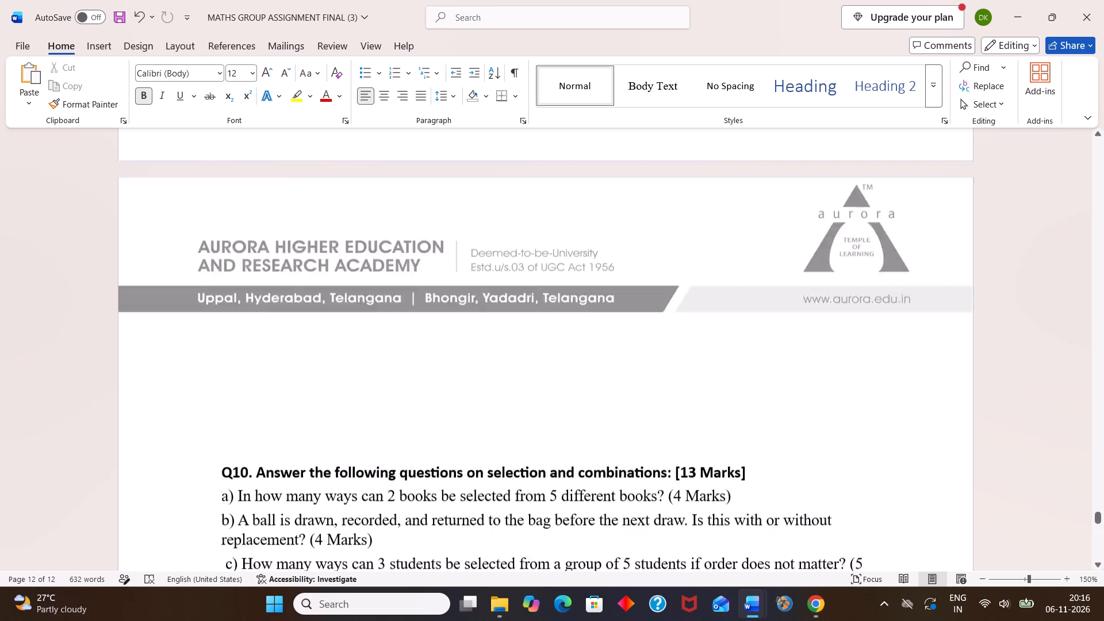
pyautogui.scroll(2, 211, 193)
pyautogui.scroll(-6, 211, 193)
pyautogui.hscroll(1, 211, 193)
pyautogui.scroll(1, 211, 193)
pyautogui.hscroll(1, 211, 193)
pyautogui.scroll(1, 211, 193)
pyautogui.hscroll(1, 211, 193)
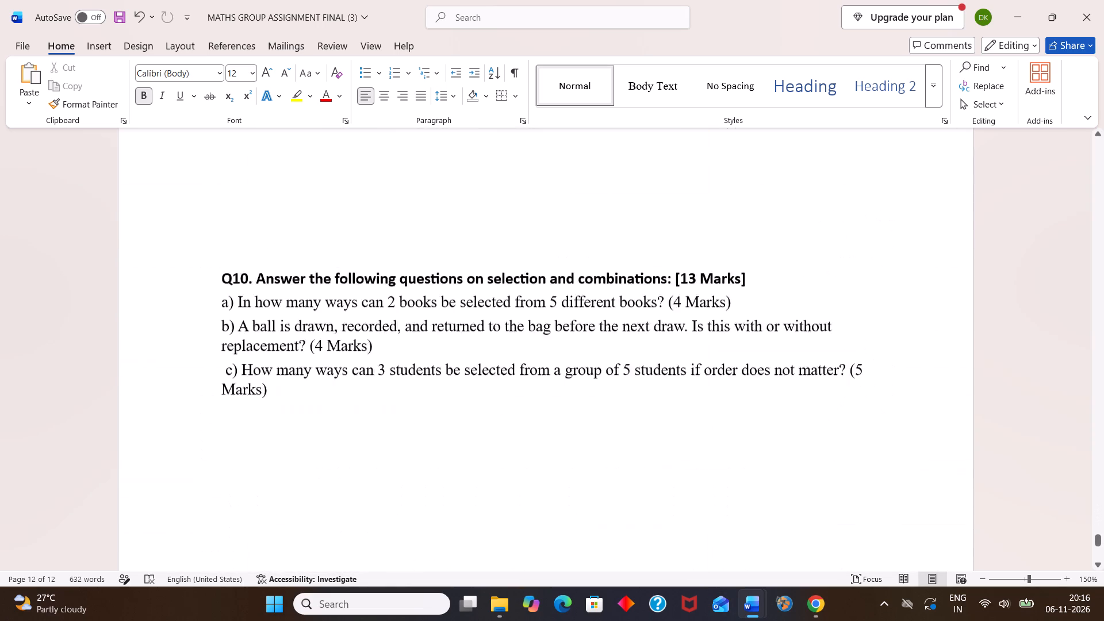
pyautogui.hscroll(1, 211, 193)
pyautogui.keyDown('ctrl'); pyautogui.scroll(-5, 211, 193); pyautogui.keyUp('ctrl')
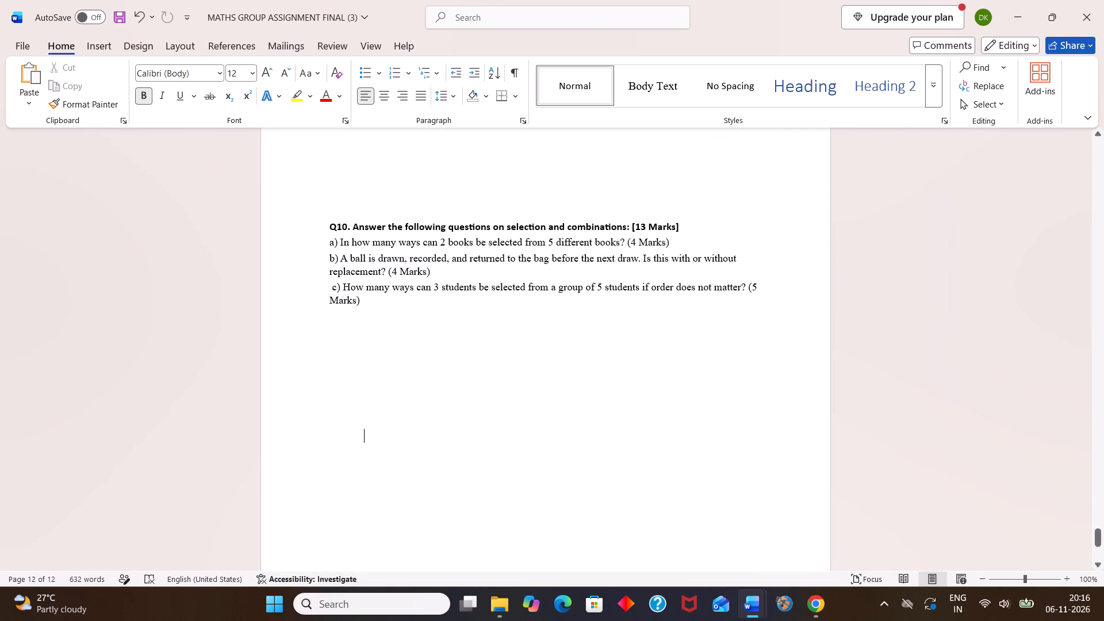
pyautogui.click(337, 331)
pyautogui.hotkey('ctrl', 'v')
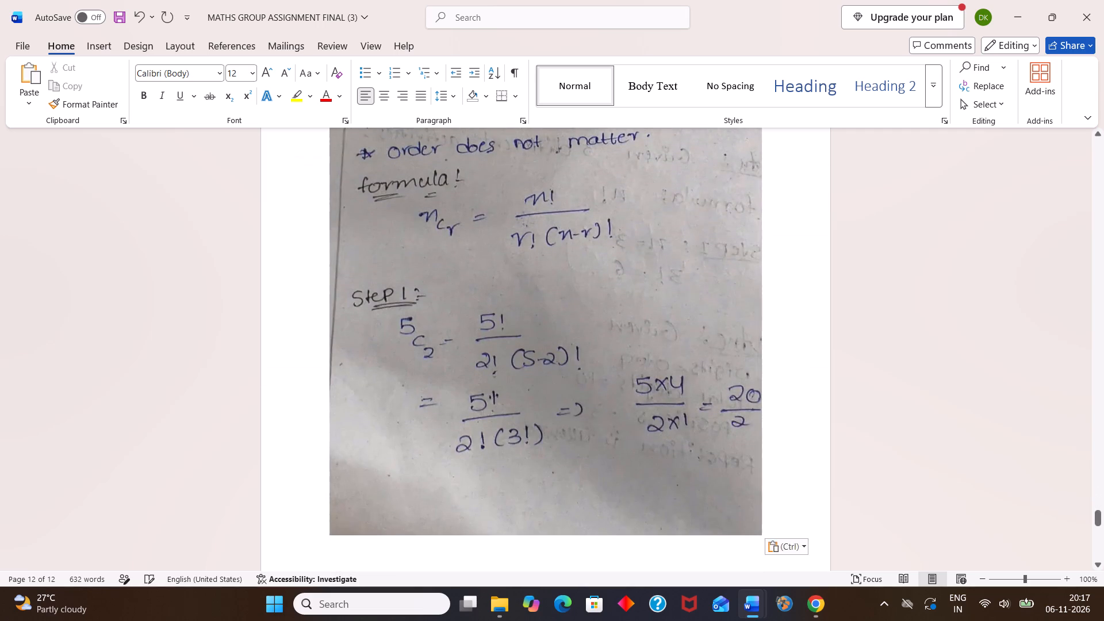
pyautogui.scroll(-1, 380, 476)
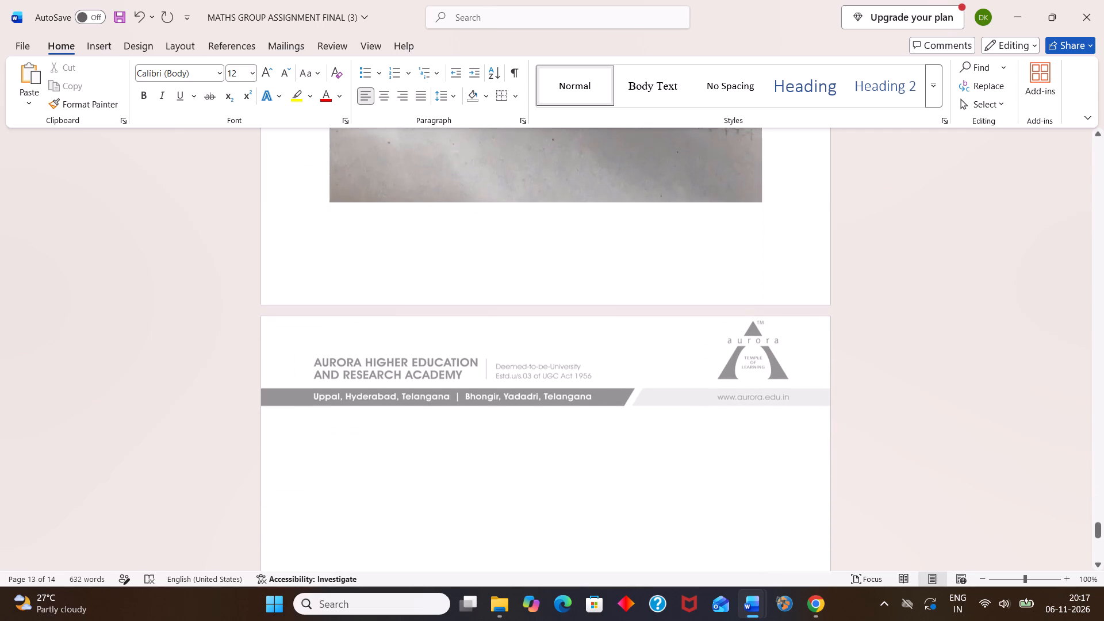
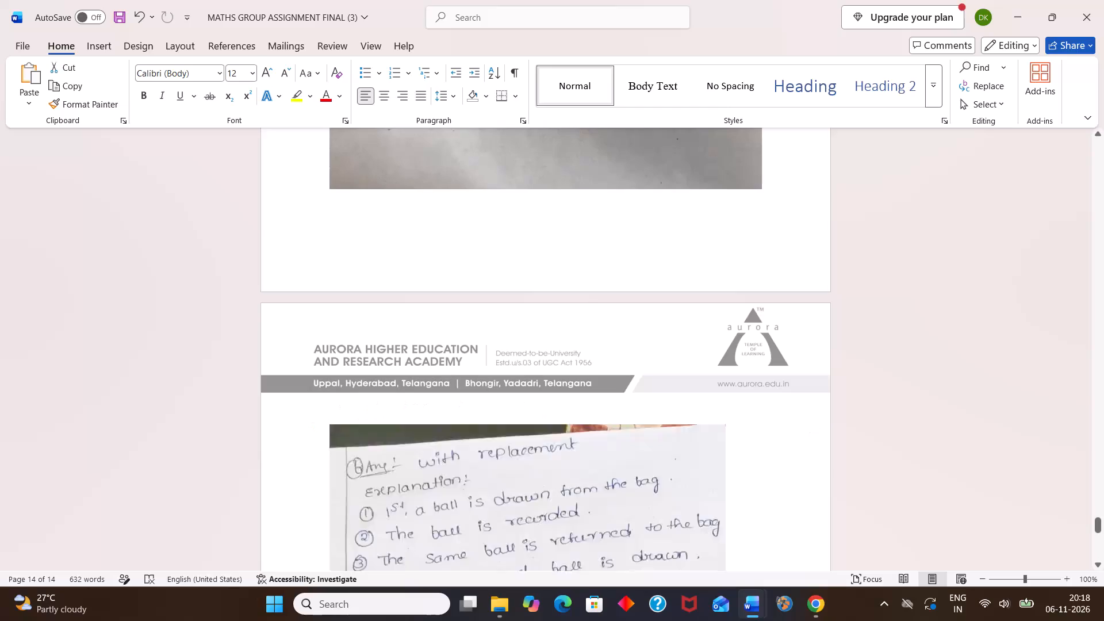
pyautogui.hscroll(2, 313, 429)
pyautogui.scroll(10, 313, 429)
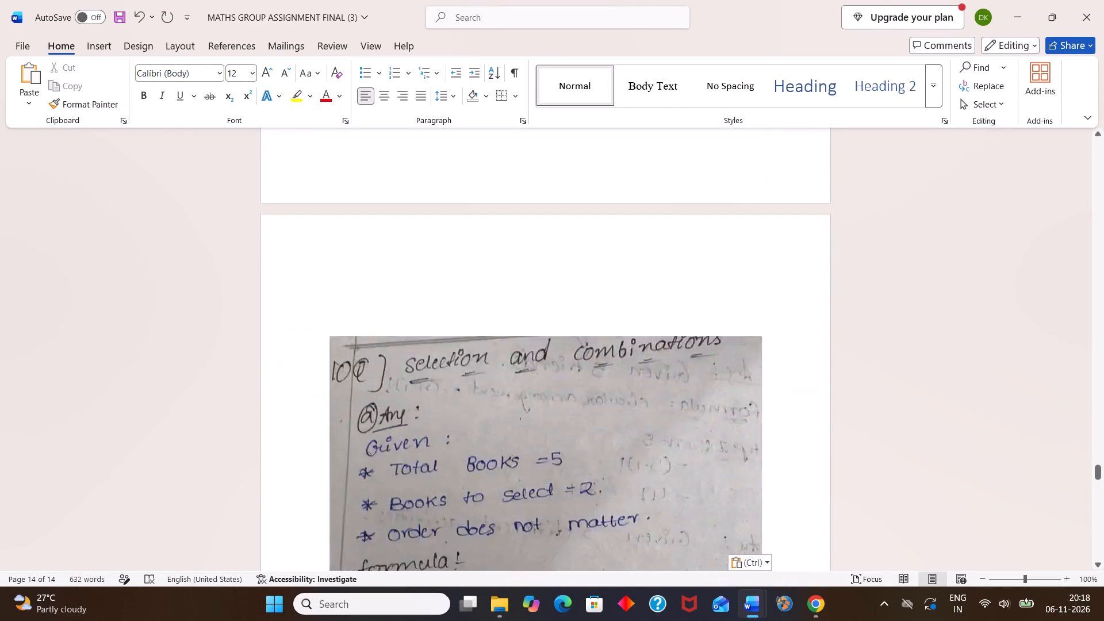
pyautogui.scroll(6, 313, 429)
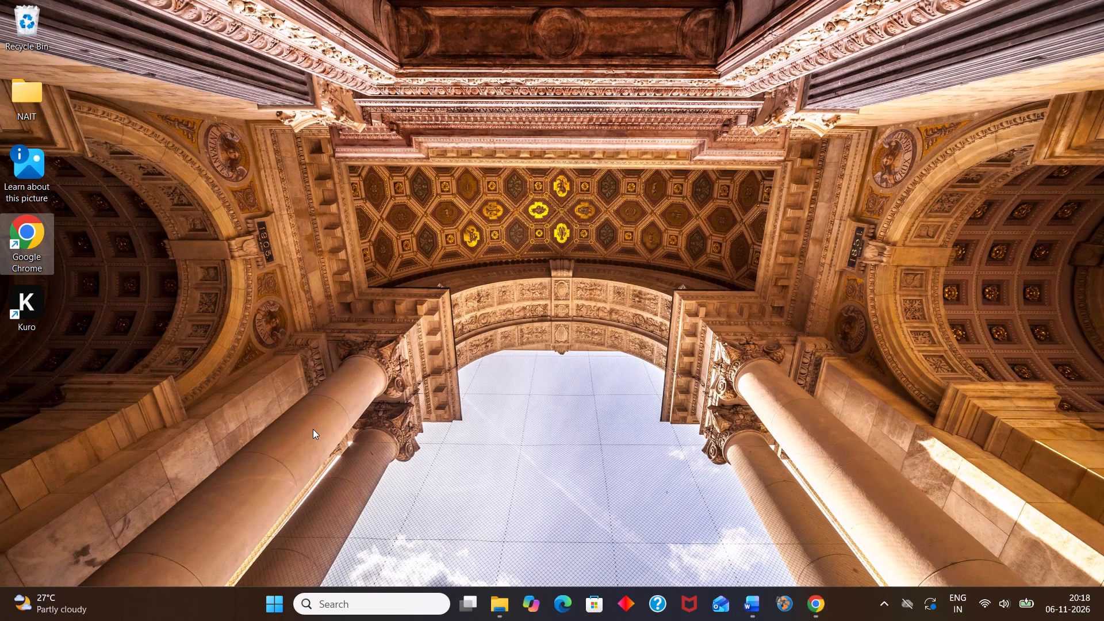